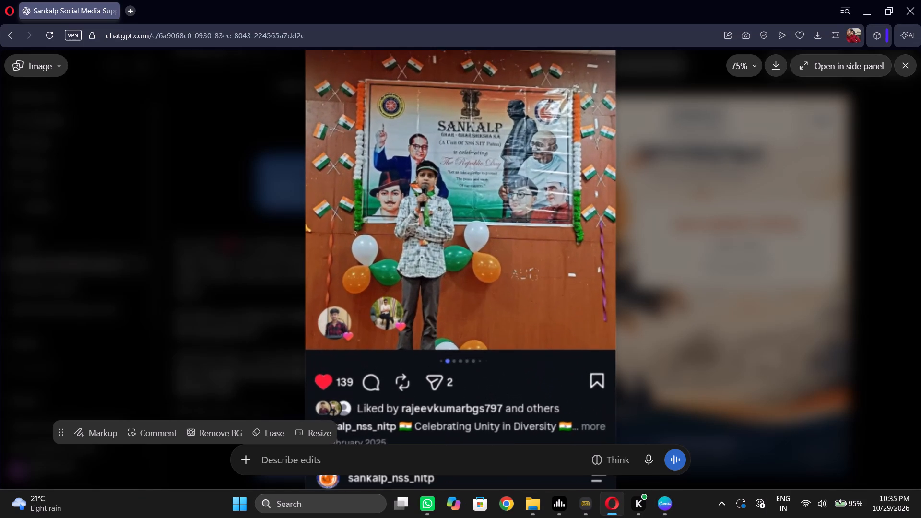
# Activate Markup on the opened Sankalp event photo and move the floating editing toolbar up, clear of the prompt box.
pyautogui.scroll(3, 458, 228)
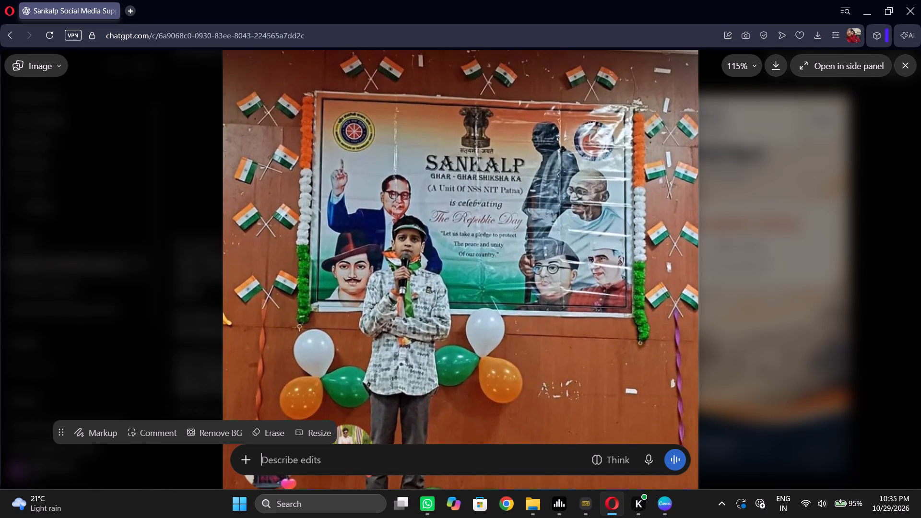
pyautogui.scroll(1, 458, 228)
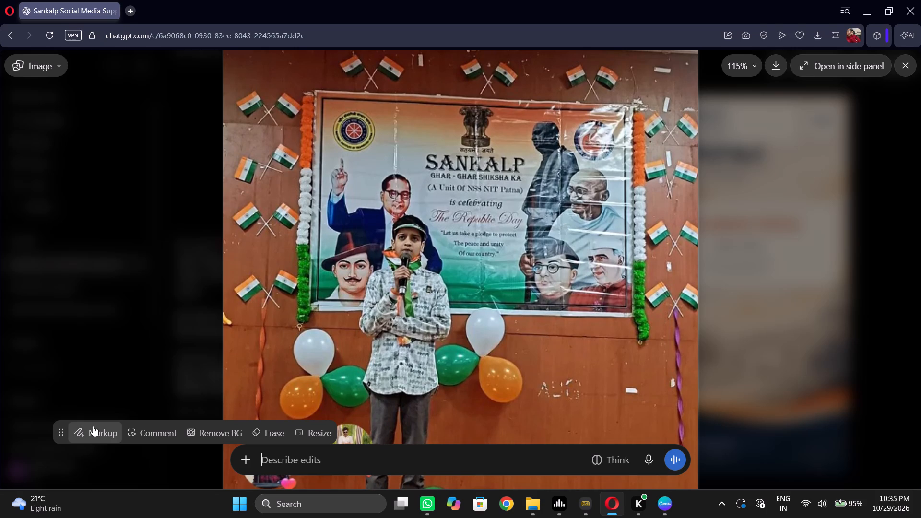
pyautogui.click(95, 428)
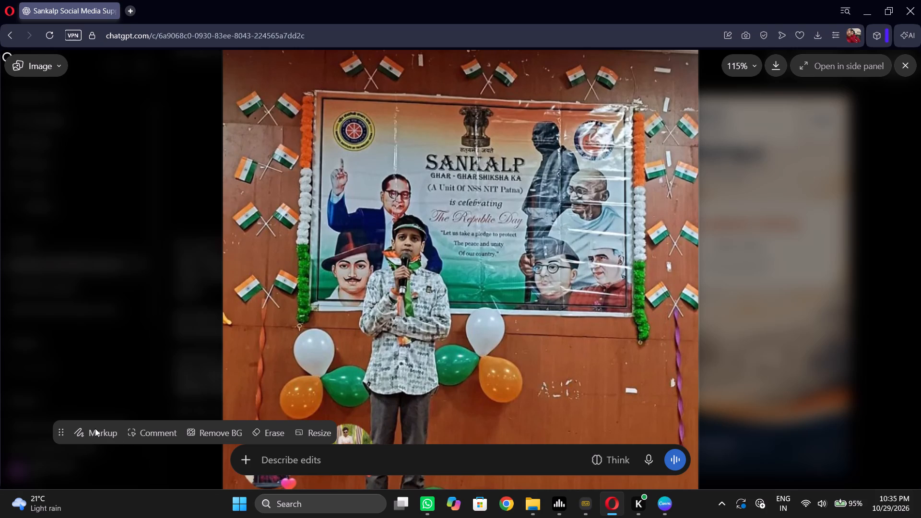
pyautogui.click(314, 81)
pyautogui.moveTo(60, 431); pyautogui.dragTo(61, 299)
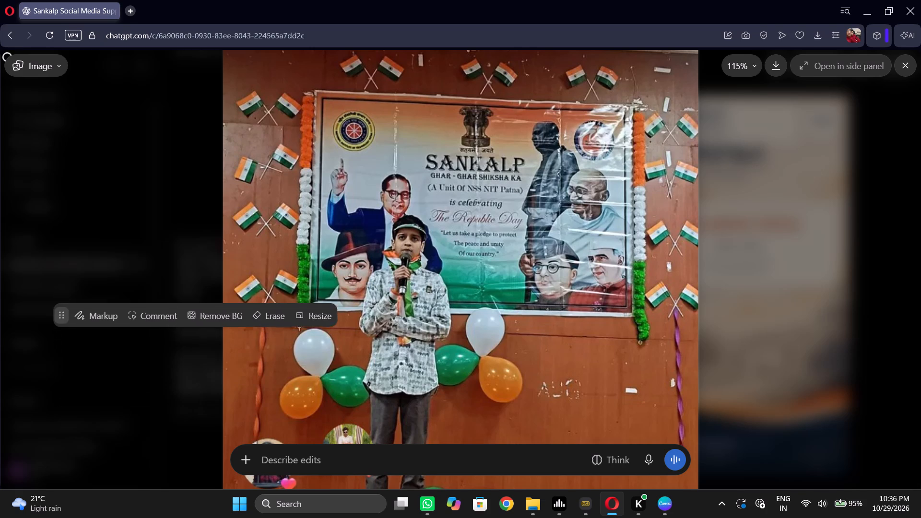
pyautogui.moveTo(61, 299); pyautogui.dragTo(62, 280)
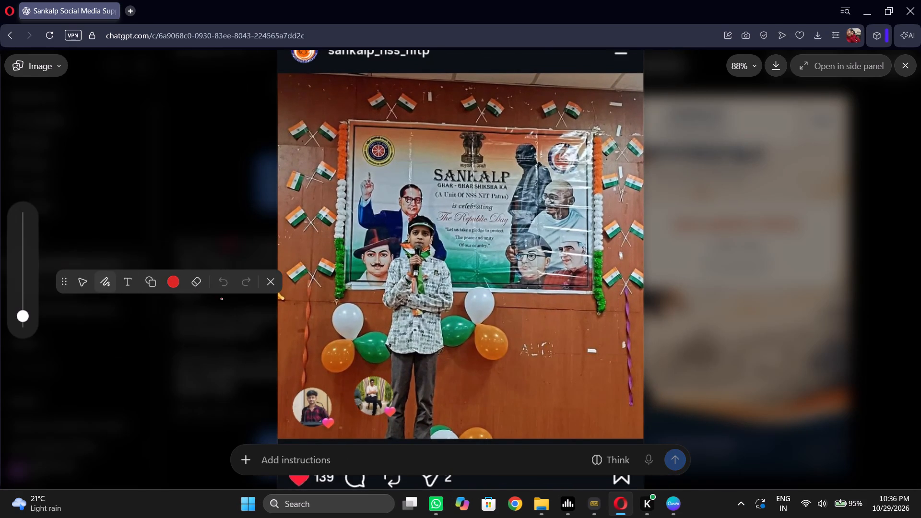
# Draw a red freehand outline around the Sankalp Republic Day banner in the photo.
pyautogui.click(341, 116)
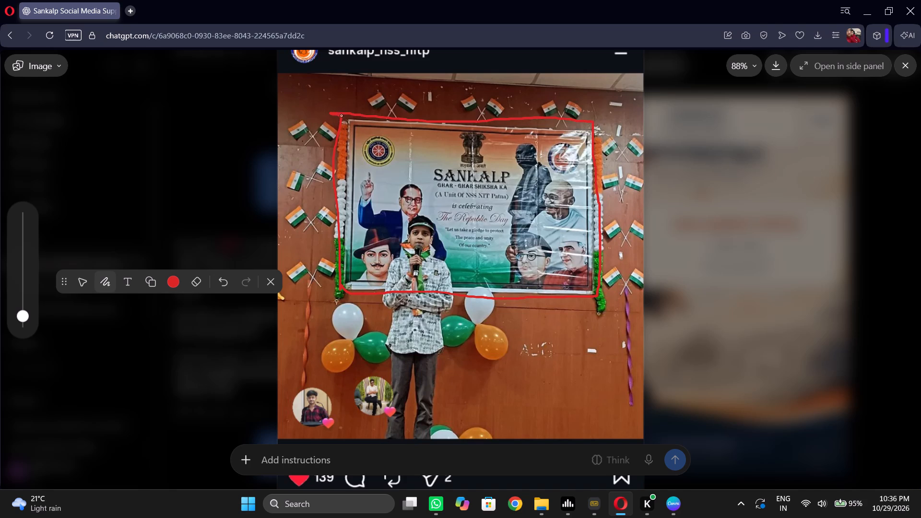
# Send the marked-up photo to ChatGPT with the instruction "Bro guess its ratio now".
pyautogui.click(365, 458)
pyautogui.write('Bro')
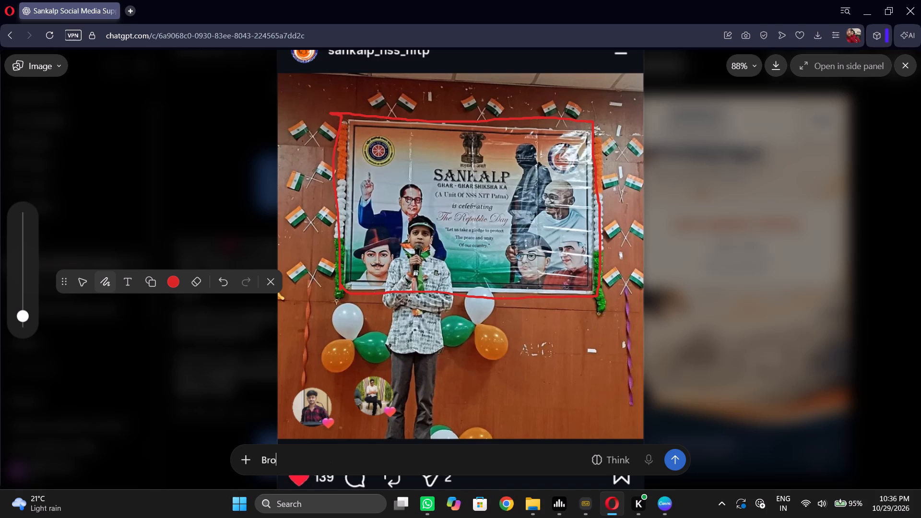
pyautogui.press('space')
pyautogui.write('how')
pyautogui.press('space')
pyautogui.write('doues')
pyautogui.press('BackSpace')
pyautogui.press('BackSpace')
pyautogui.press('BackSpace')
pyautogui.press('BackSpace')
pyautogui.press('BackSpace')
pyautogui.press('BackSpace')
pyautogui.press('BackSpace')
pyautogui.press('BackSpace')
pyautogui.press('BackSpace')
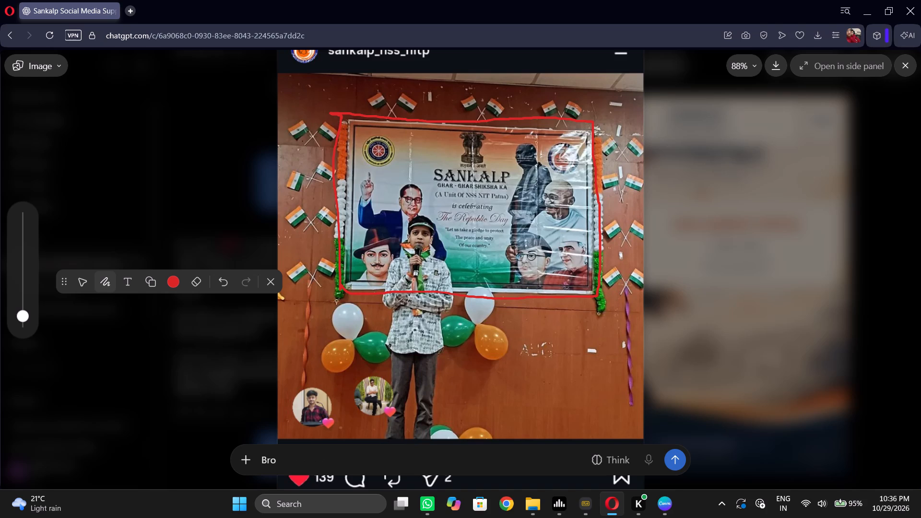
pyautogui.write('guess its ratio')
pyautogui.press('space')
pyautogui.write('now')
pyautogui.press('Return')
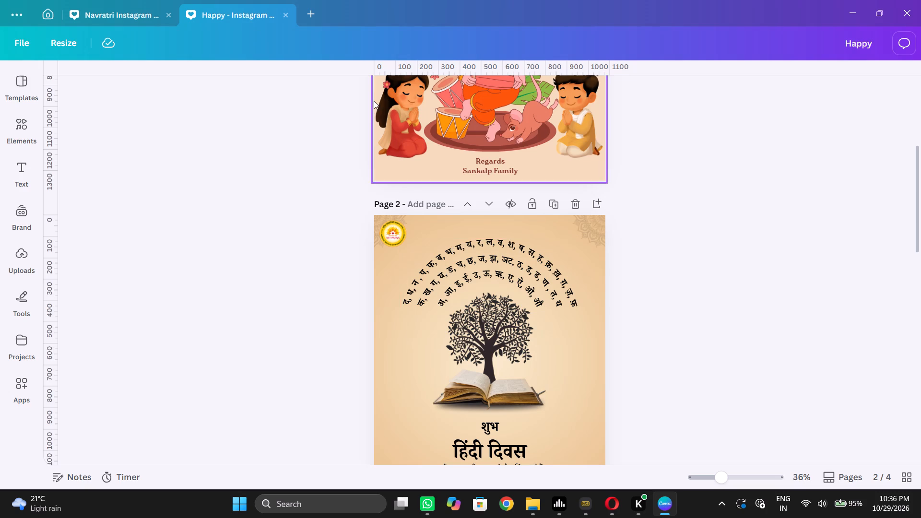
# Leave the open Happy design for the Canva home page and open the template collection.
pyautogui.click(45, 18)
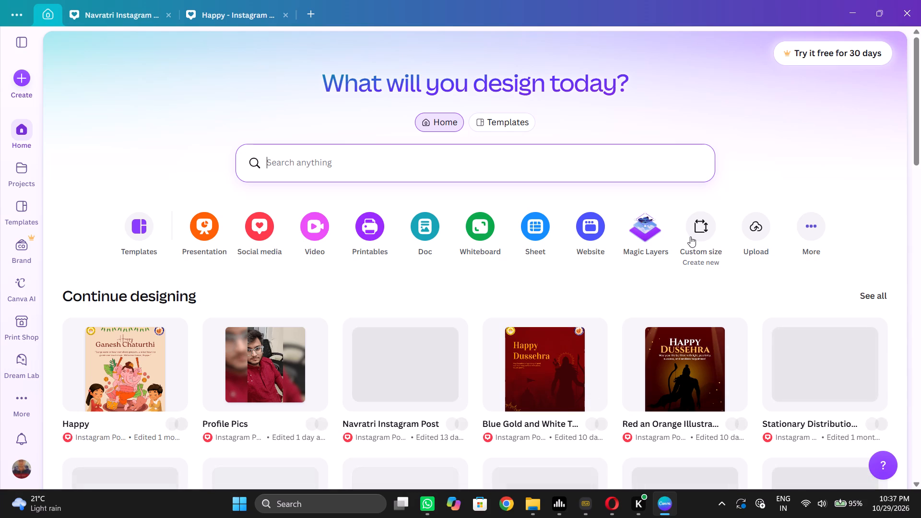
pyautogui.click(139, 242)
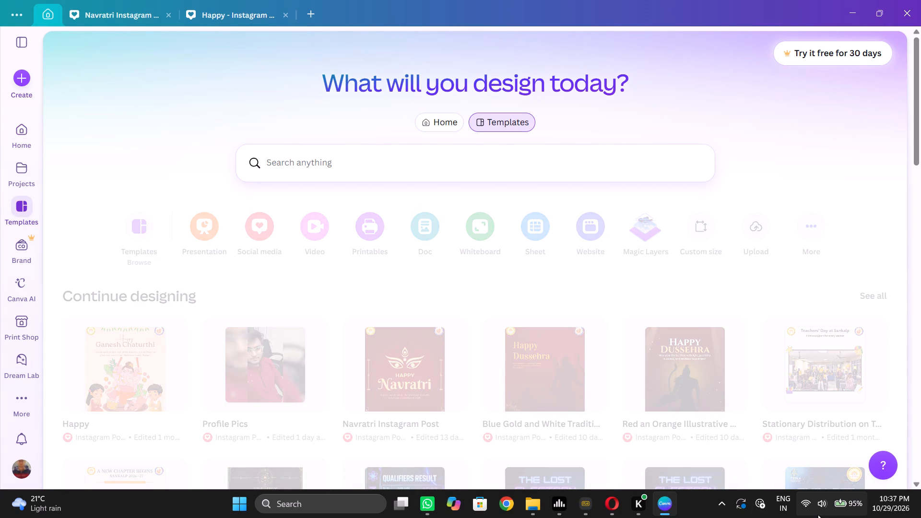
# Check the current Wi-Fi connection and look through the list of available networks.
pyautogui.click(818, 515)
pyautogui.click(762, 279)
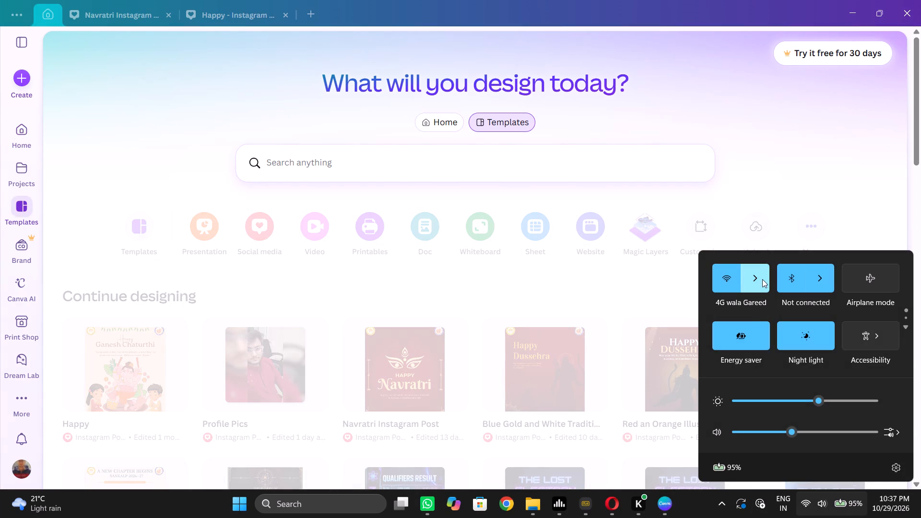
pyautogui.scroll(-1, 806, 388)
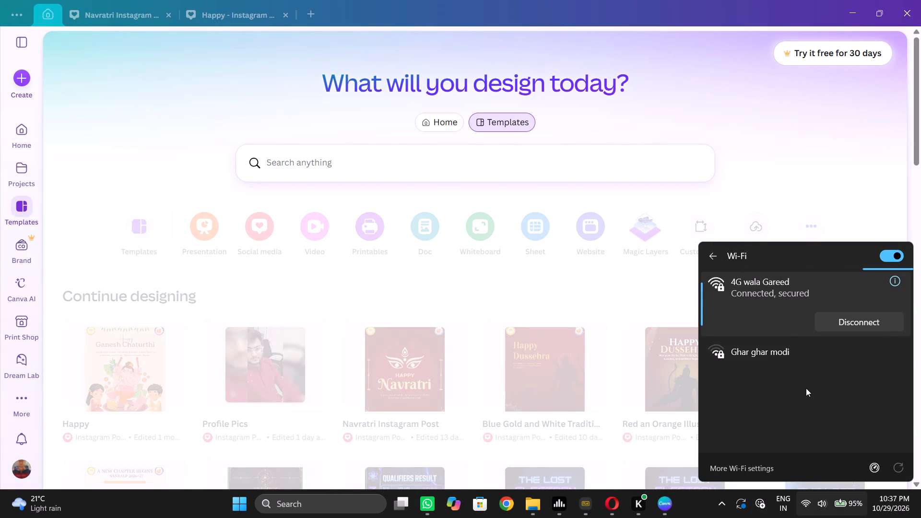
pyautogui.scroll(-1, 806, 388)
pyautogui.keyDown('ctrl'); pyautogui.scroll(1, 806, 388); pyautogui.keyUp('ctrl')
pyautogui.keyDown('ctrl'); pyautogui.scroll(-1, 806, 388); pyautogui.keyUp('ctrl')
pyautogui.scroll(3, 806, 388)
pyautogui.scroll(-6, 806, 388)
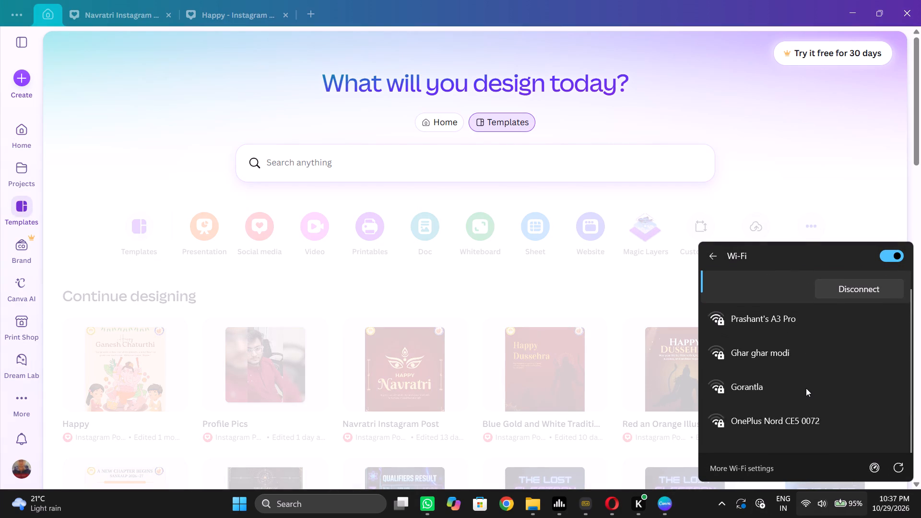
pyautogui.scroll(3, 806, 388)
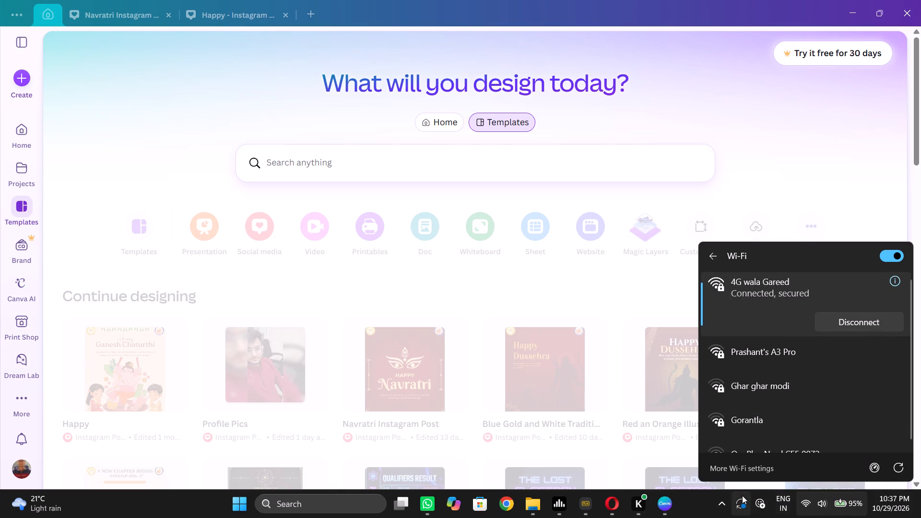
pyautogui.click(803, 506)
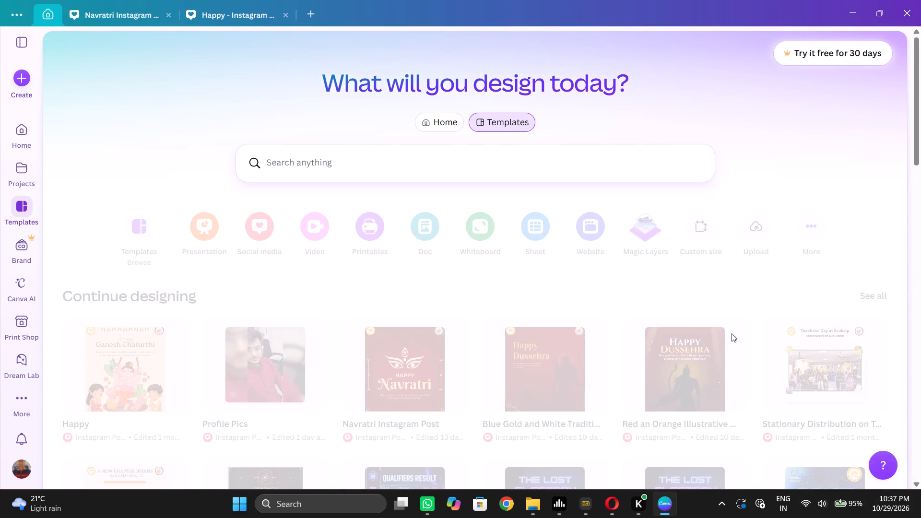
# Browse the template categories under Explore templates and the designs below them for a suitable background poster format.
pyautogui.scroll(-1, 577, 265)
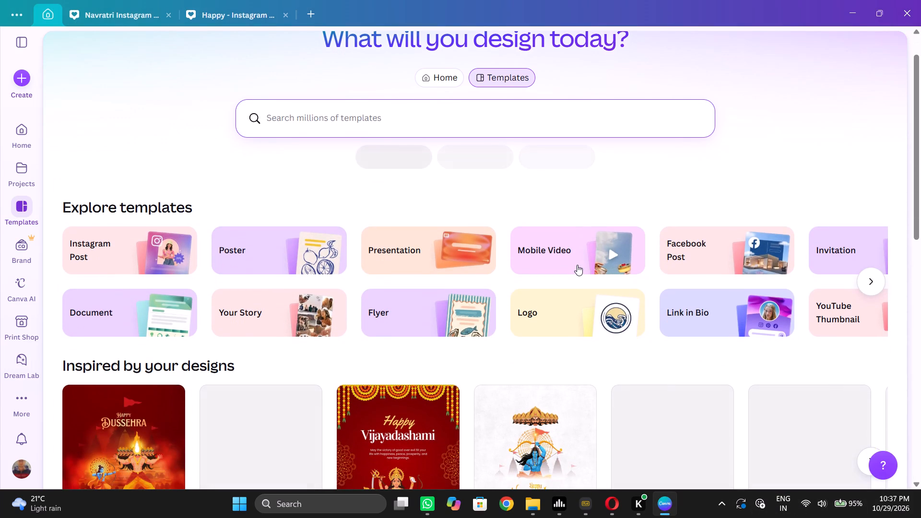
pyautogui.scroll(-2, 577, 265)
pyautogui.hscroll(-1, 577, 265)
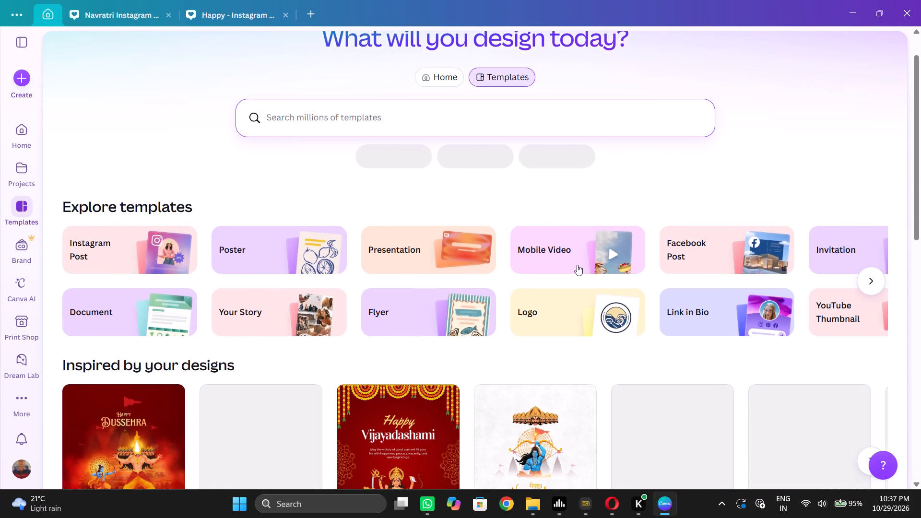
pyautogui.hscroll(-5, 577, 265)
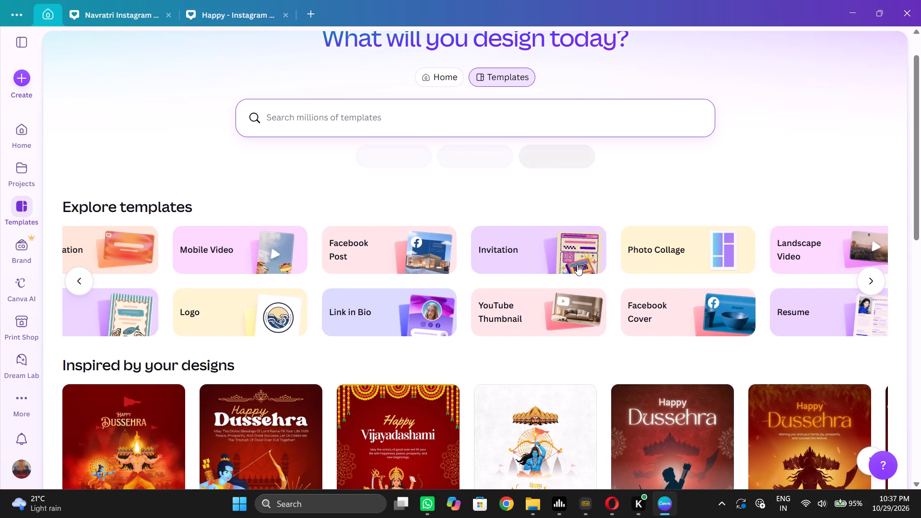
pyautogui.hscroll(-4, 577, 265)
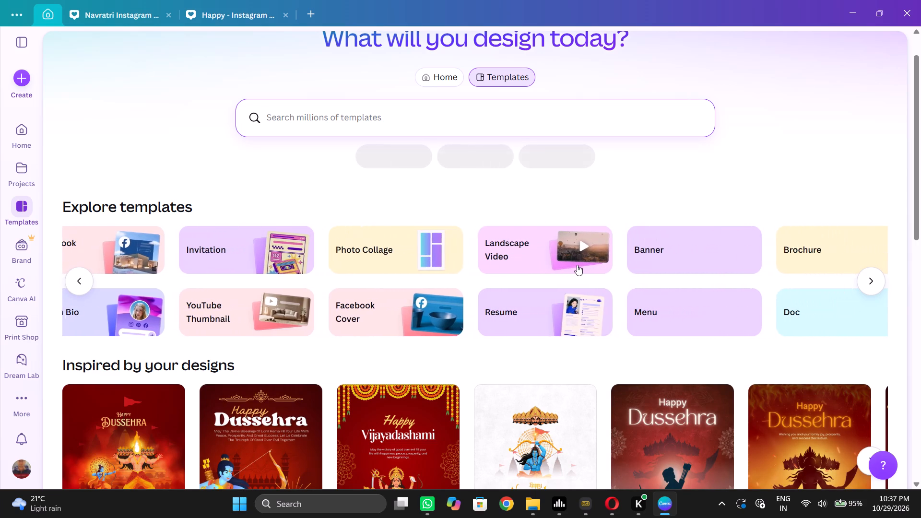
pyautogui.hscroll(-2, 577, 265)
pyautogui.hscroll(-1, 486, 284)
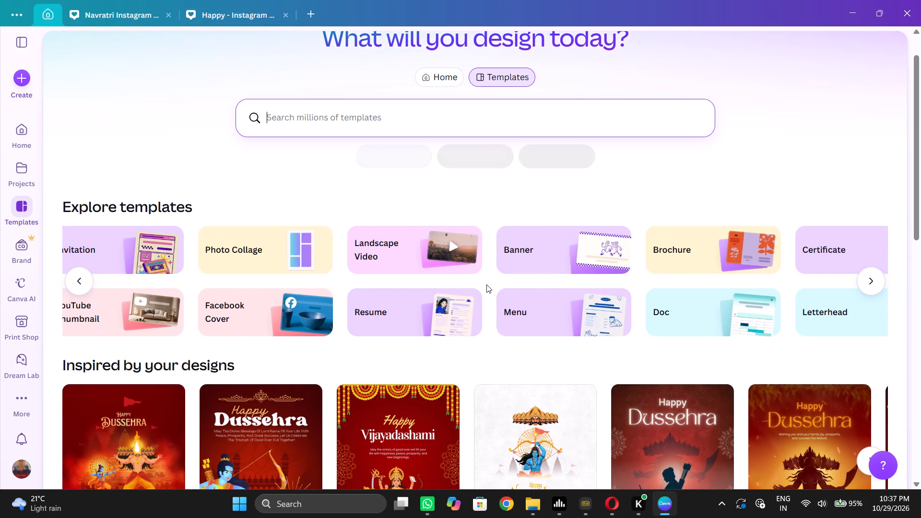
pyautogui.hscroll(-4, 486, 284)
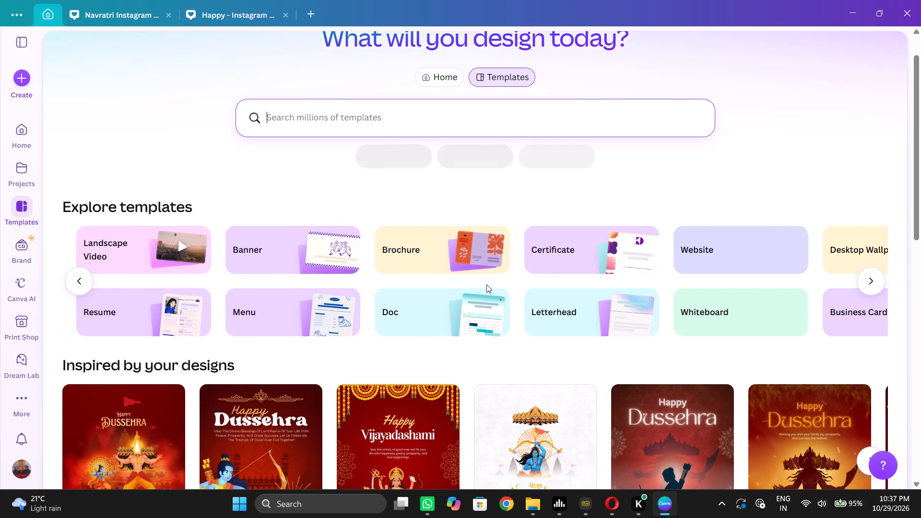
pyautogui.hscroll(-5, 486, 284)
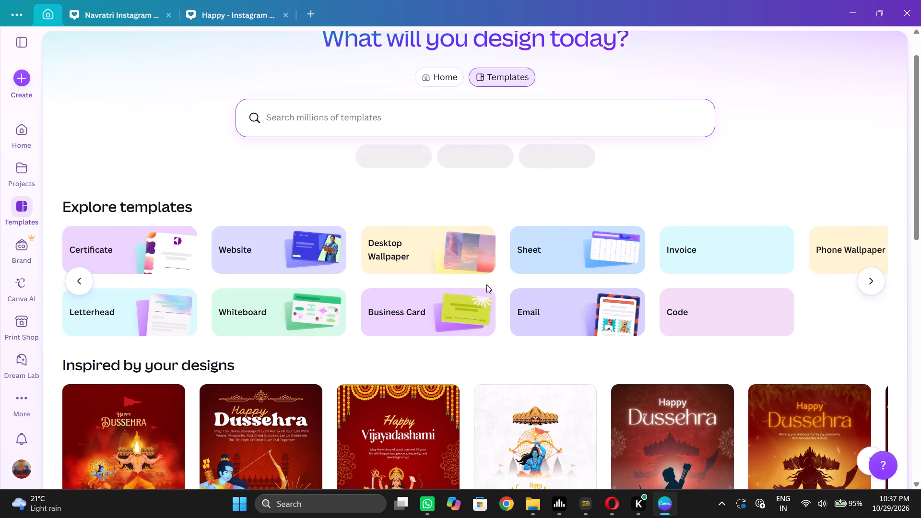
pyautogui.hscroll(-3, 486, 284)
pyautogui.hscroll(2, 486, 284)
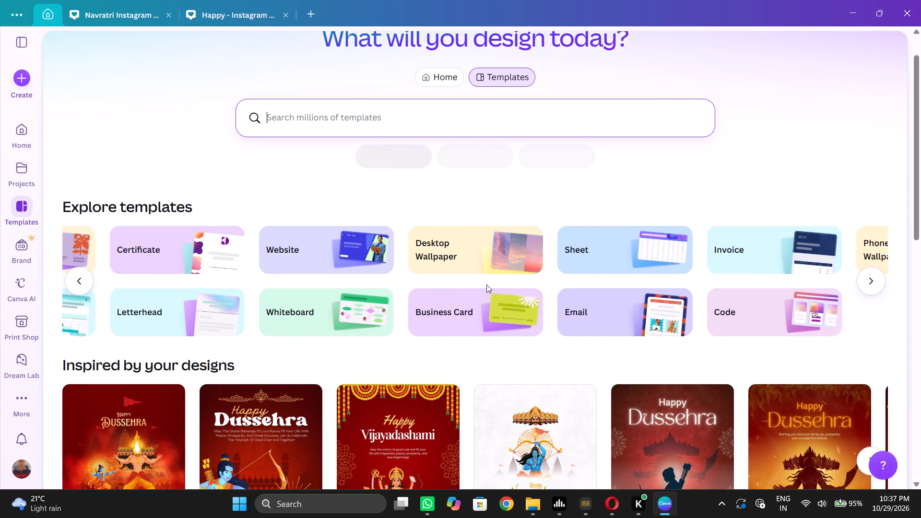
pyautogui.hscroll(3, 486, 284)
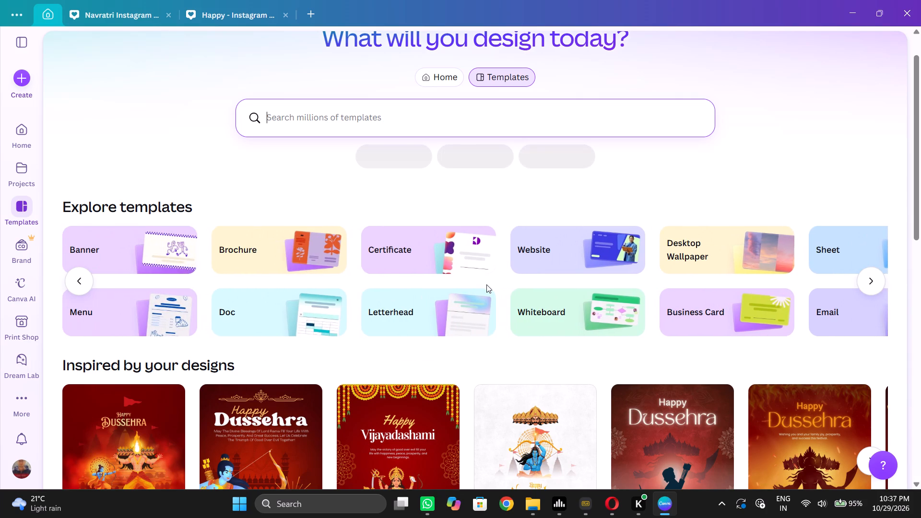
pyautogui.scroll(-4, 486, 284)
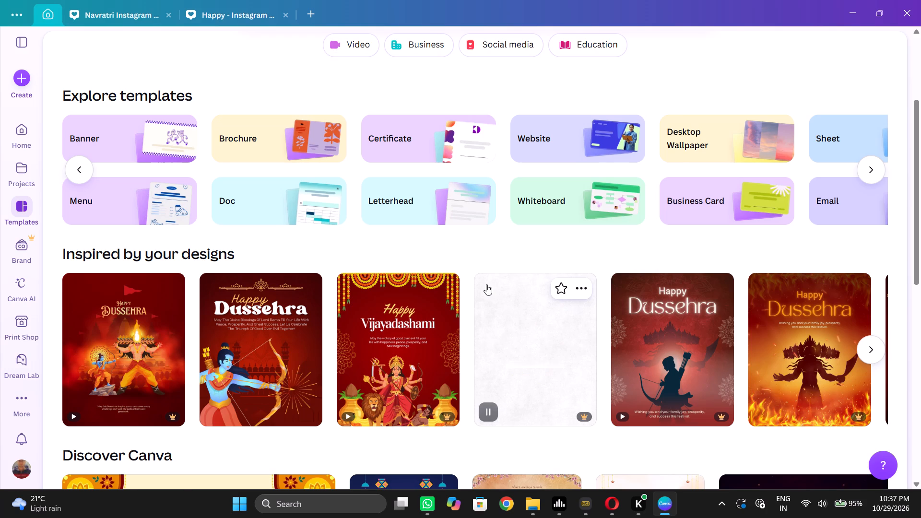
# Look through Canva's template categories and open the Banner category.
pyautogui.scroll(-2, 486, 284)
pyautogui.scroll(4, 486, 284)
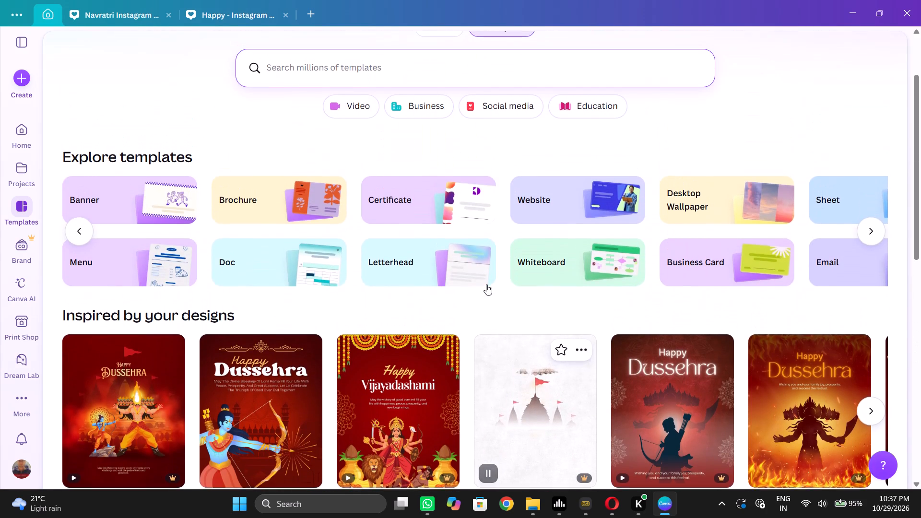
pyautogui.scroll(1, 486, 284)
pyautogui.hscroll(1, 549, 225)
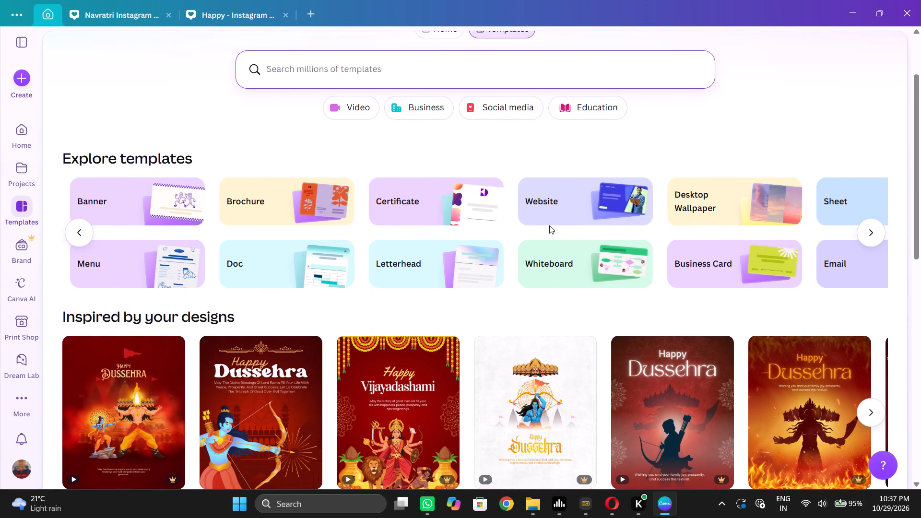
pyautogui.hscroll(8, 549, 225)
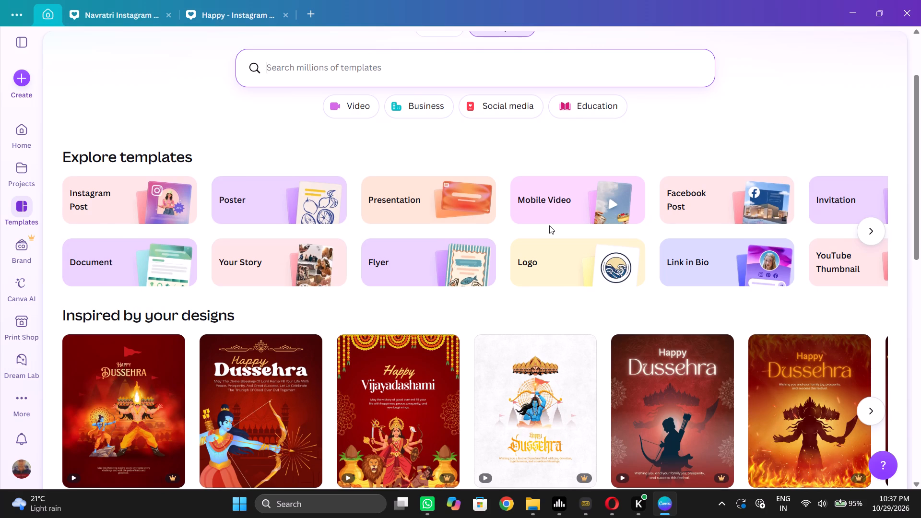
pyautogui.hscroll(-2, 549, 225)
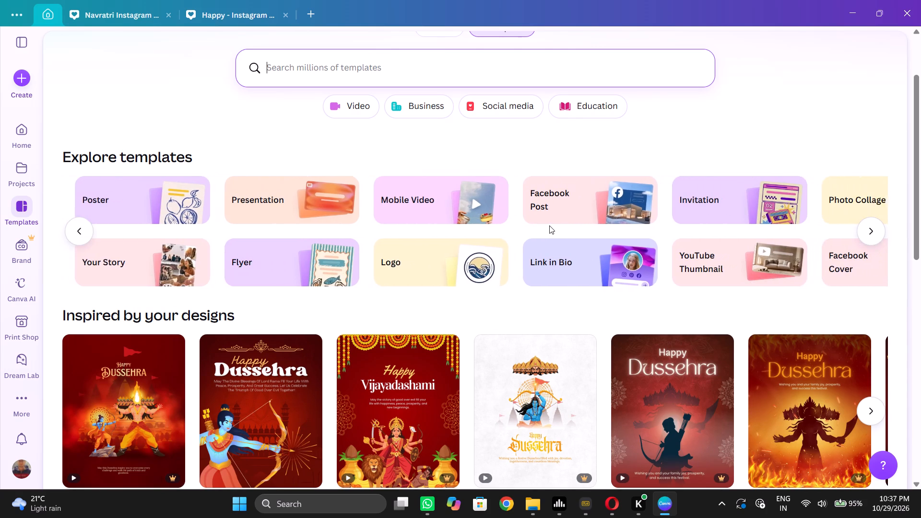
pyautogui.hscroll(-4, 549, 225)
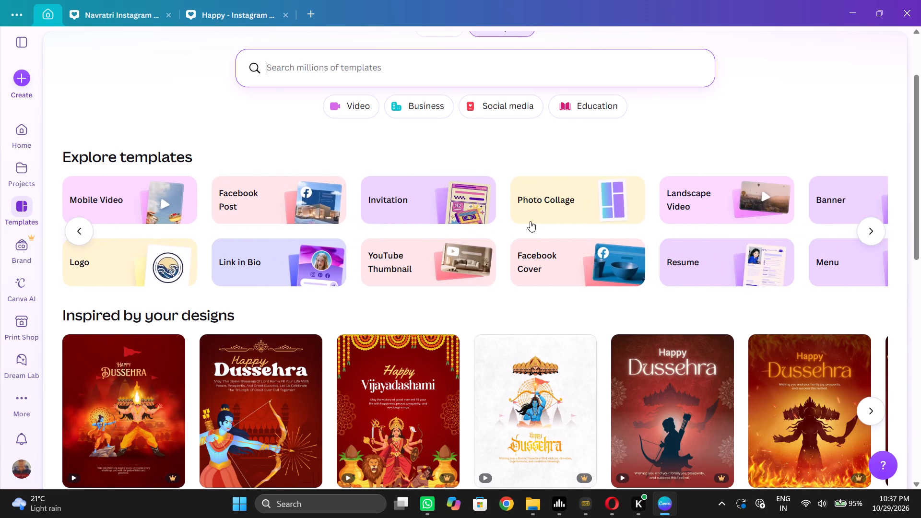
pyautogui.hscroll(-2, 530, 221)
pyautogui.click(547, 190)
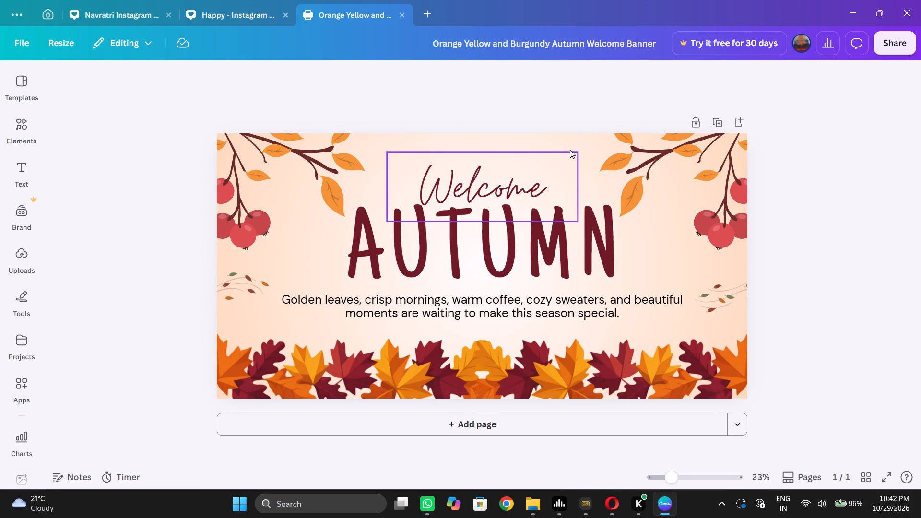
# Switch to Canva and add a second page to the Orange Yellow and Burgundy Autumn Welcome Banner design.
pyautogui.click(586, 138)
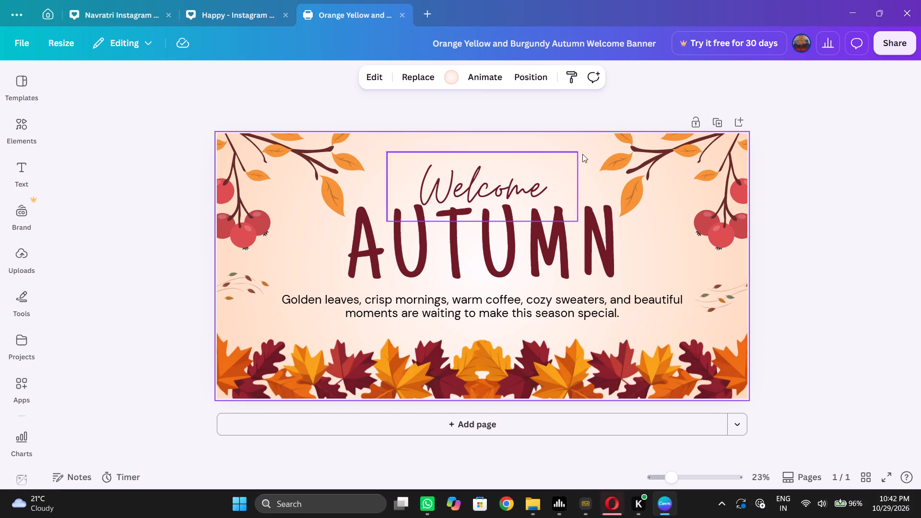
pyautogui.click(529, 431)
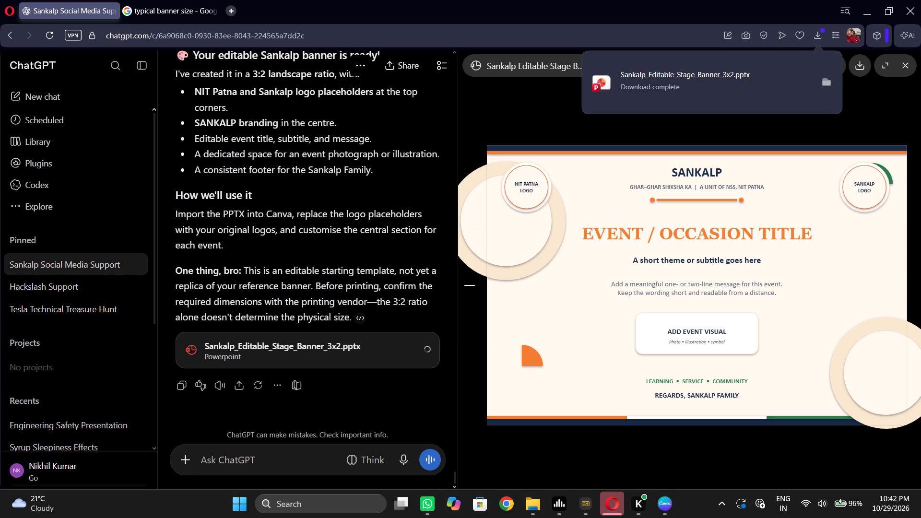
# Switch back to the browser and show the downloaded Sankalp_Editable_Stage_Banner_3x2.pptx in its folder.
pyautogui.scroll(-3, 351, 297)
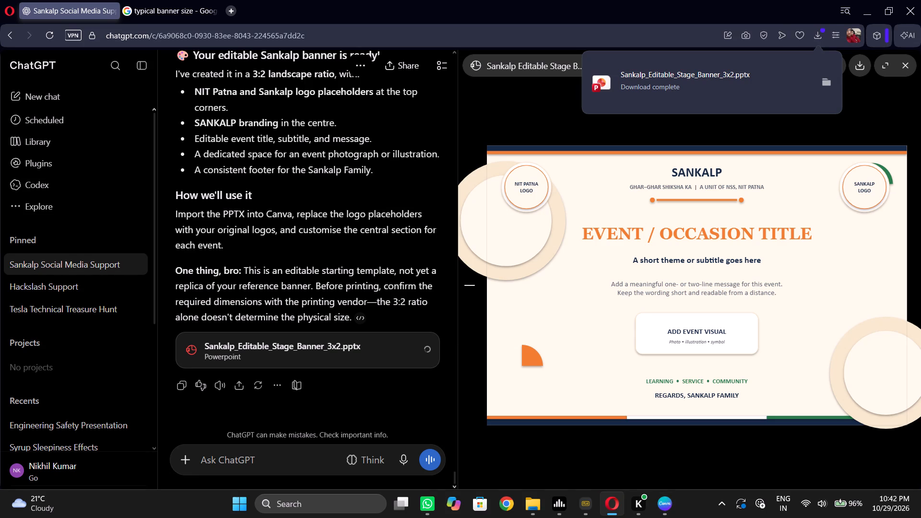
pyautogui.scroll(3, 414, 235)
pyautogui.hscroll(1, 369, 150)
pyautogui.scroll(2, 369, 150)
pyautogui.click(827, 81)
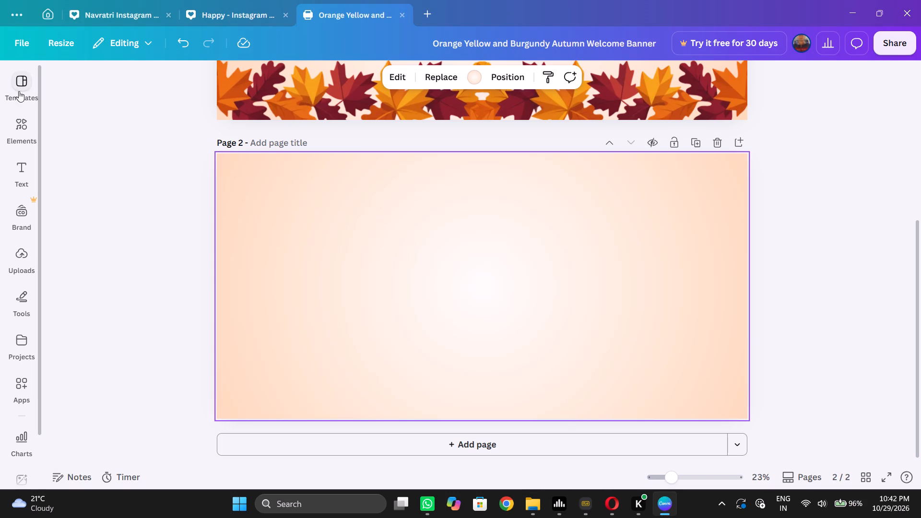
# In Canva, upload Sankalp_Editable_Stage_Banner_3x2 from the Downloads folder and apply its design to page 2.
pyautogui.click(21, 259)
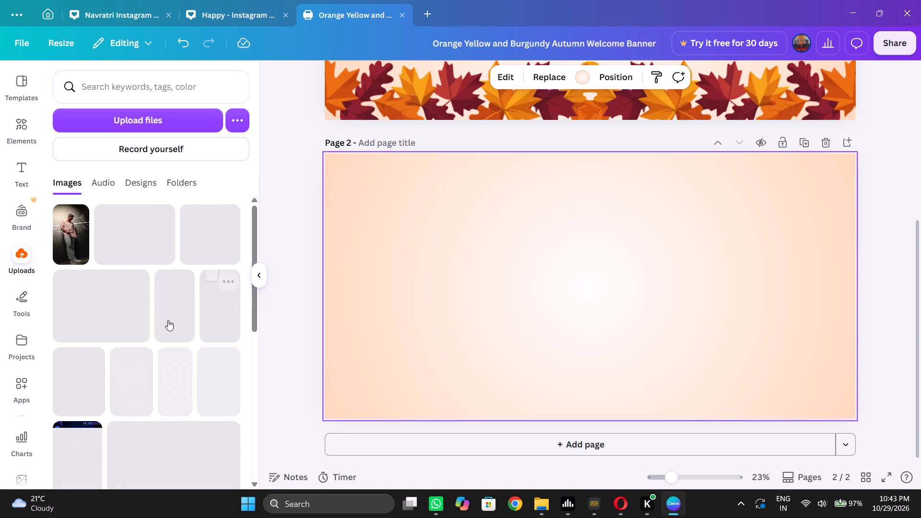
pyautogui.scroll(-3, 139, 350)
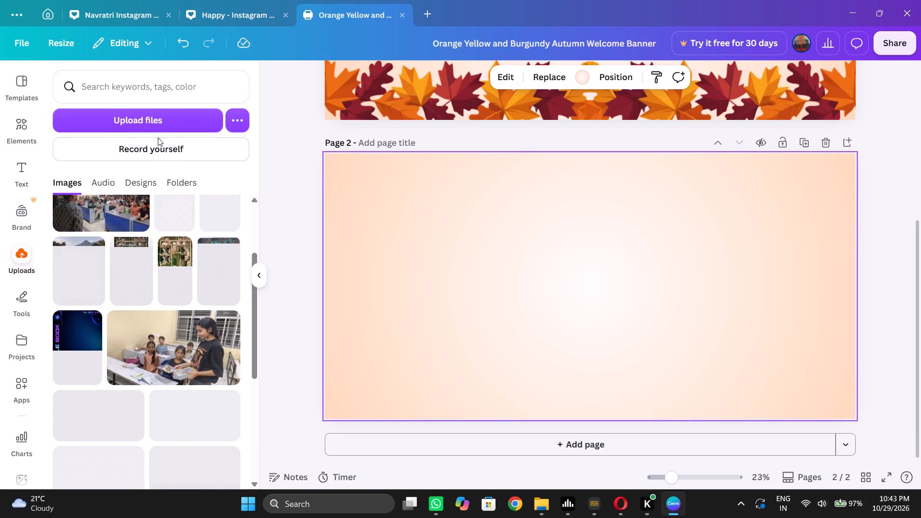
pyautogui.click(189, 122)
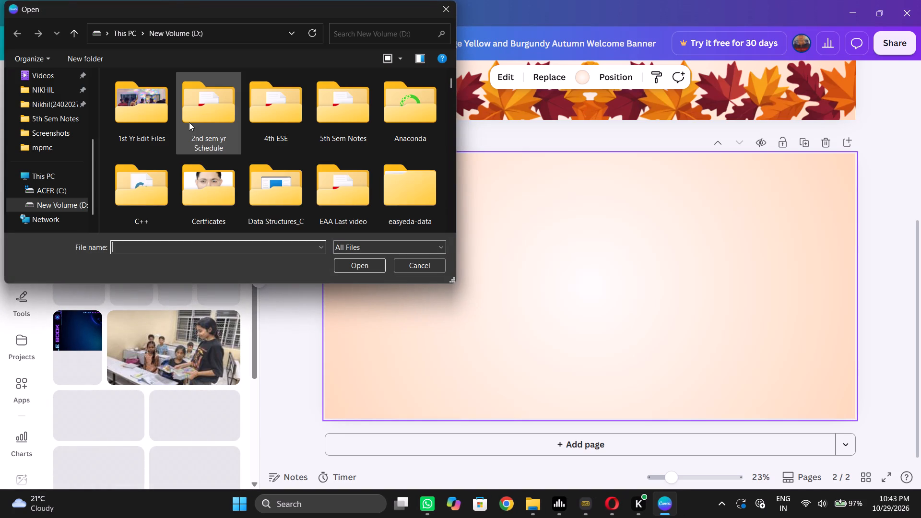
pyautogui.scroll(6, 42, 121)
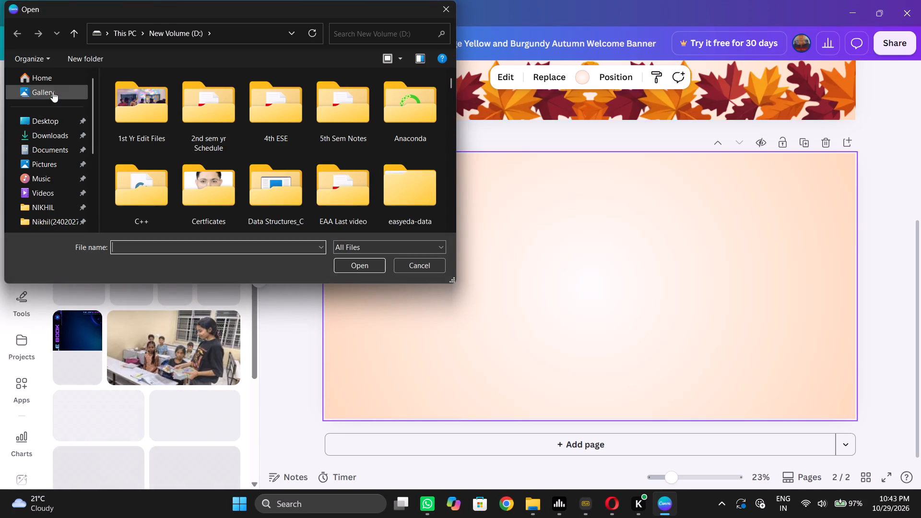
pyautogui.click(54, 130)
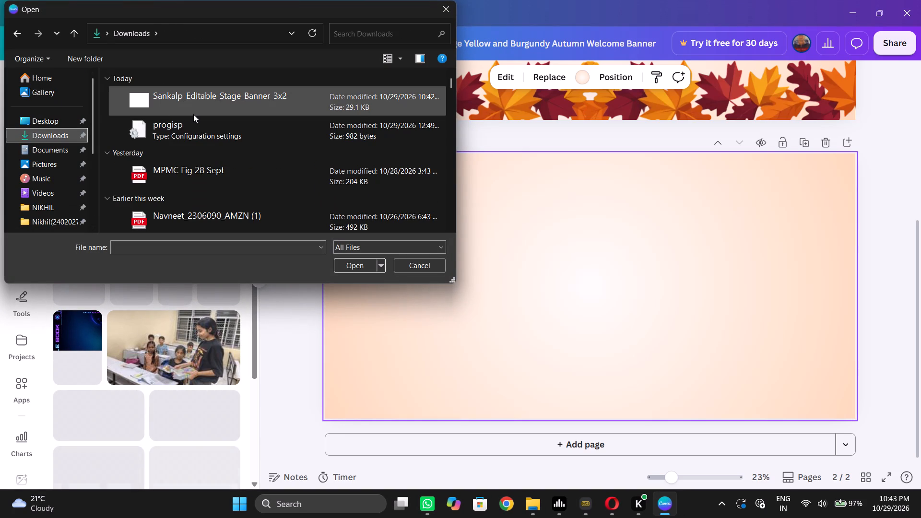
pyautogui.doubleClick(224, 109)
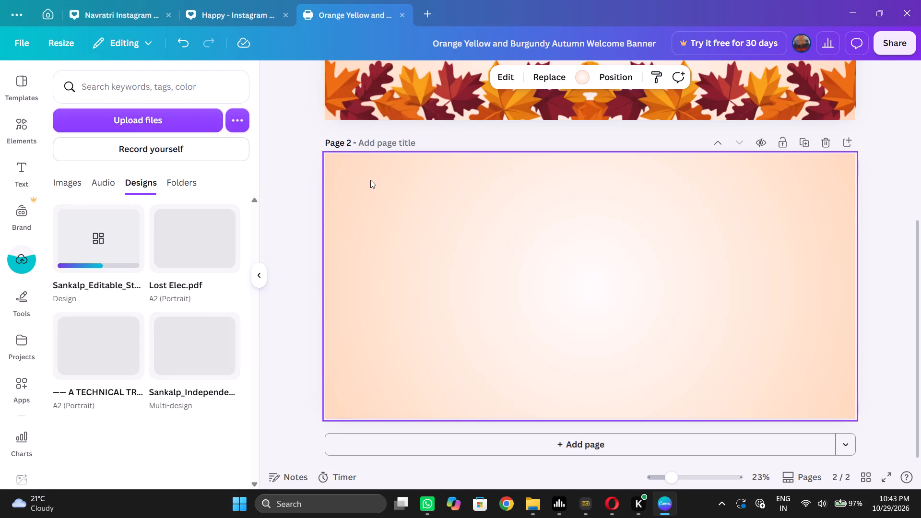
# Switch the computer's Wi-Fi connection to the NITP network.
pyautogui.click(809, 507)
pyautogui.click(744, 280)
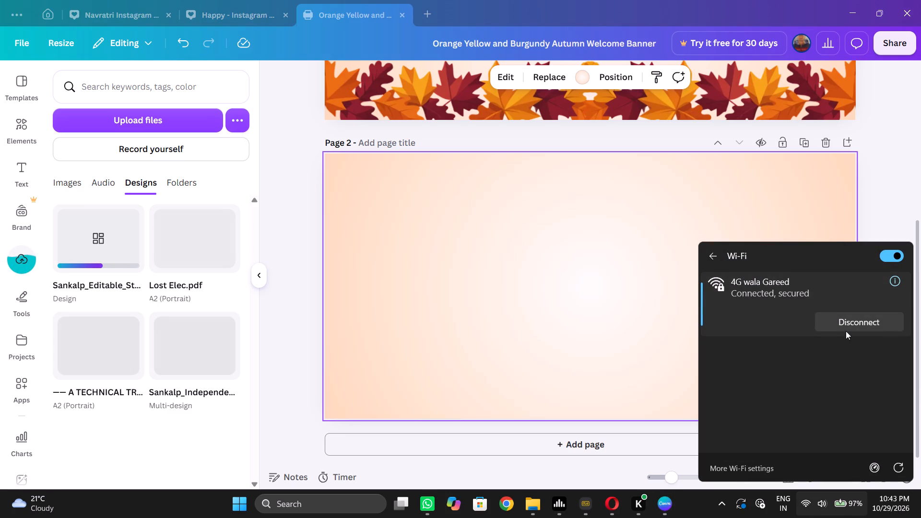
pyautogui.scroll(-3, 846, 331)
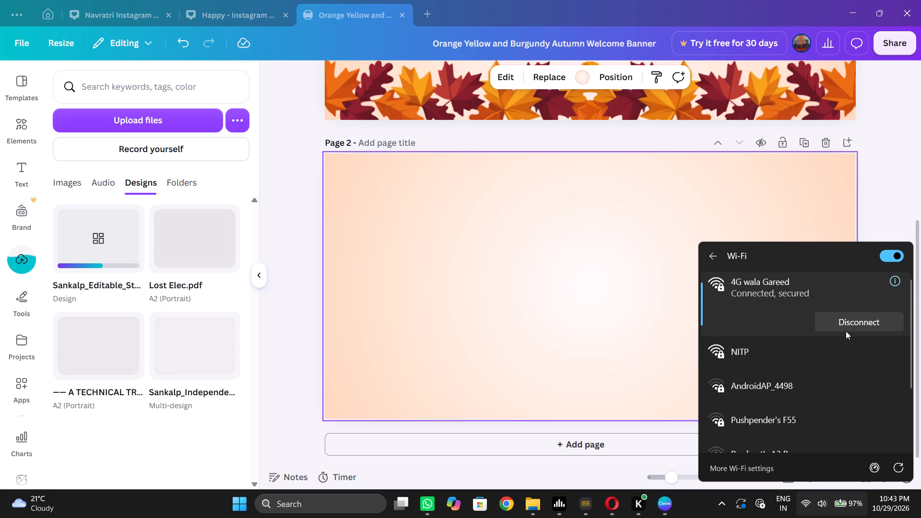
pyautogui.click(820, 355)
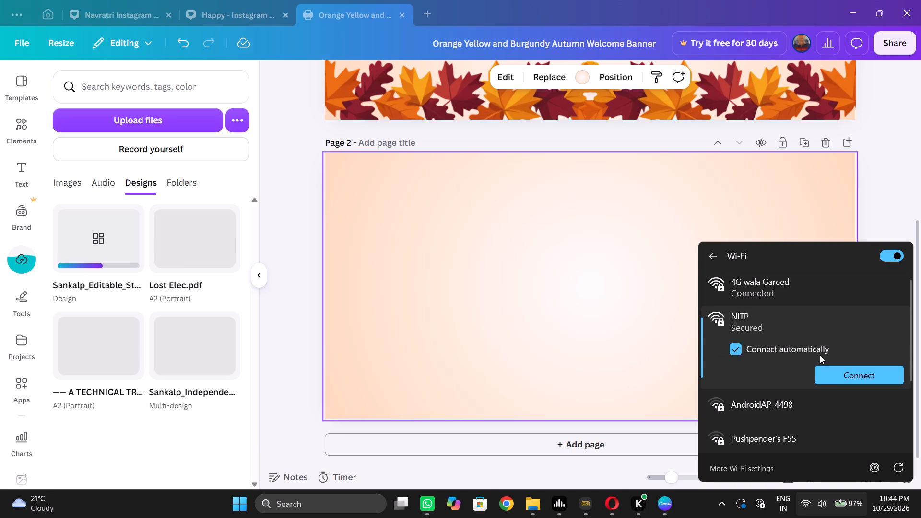
pyautogui.click(840, 373)
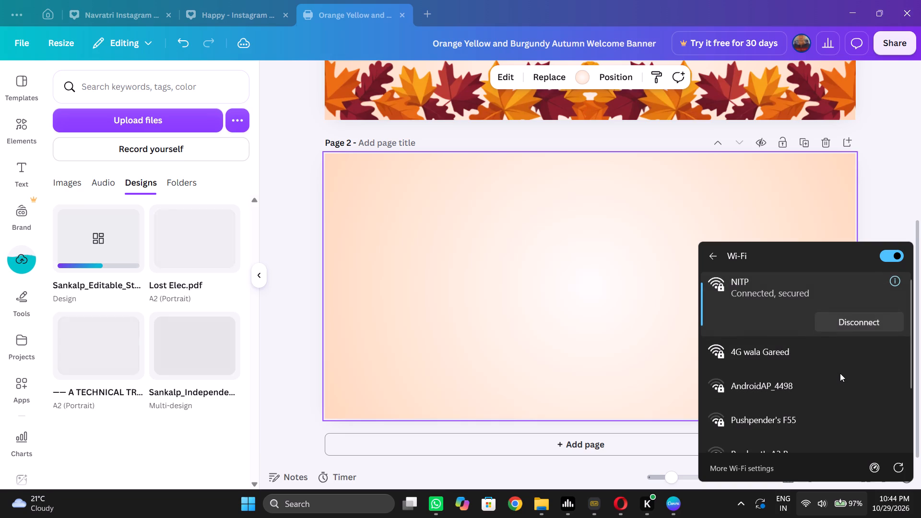
pyautogui.click(687, 517)
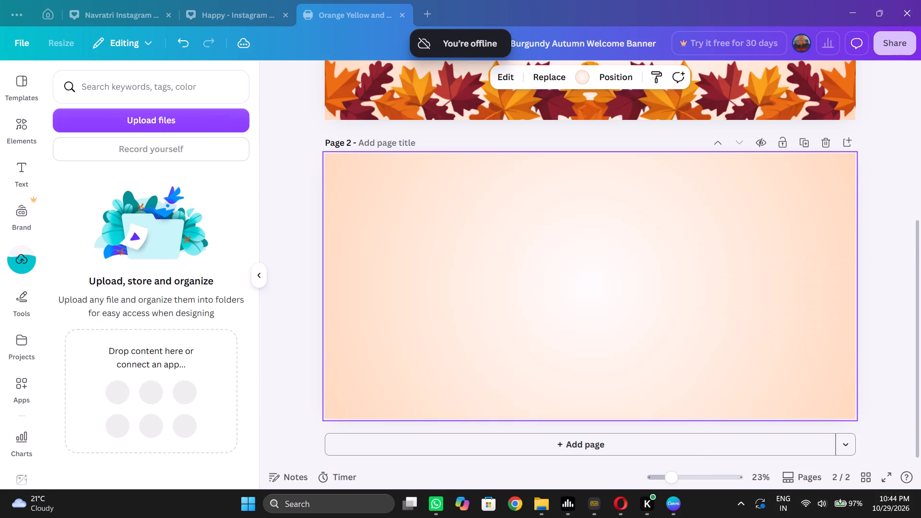
# Apply the uploaded Sankalp_Editable_Stage_Banner_3x2 design to page 2 of the Canva banner.
pyautogui.click(154, 113)
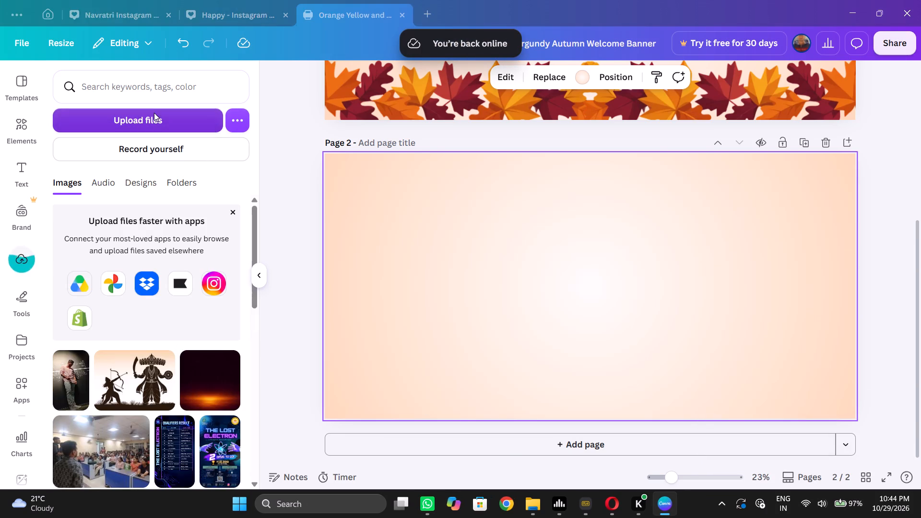
pyautogui.click(448, 9)
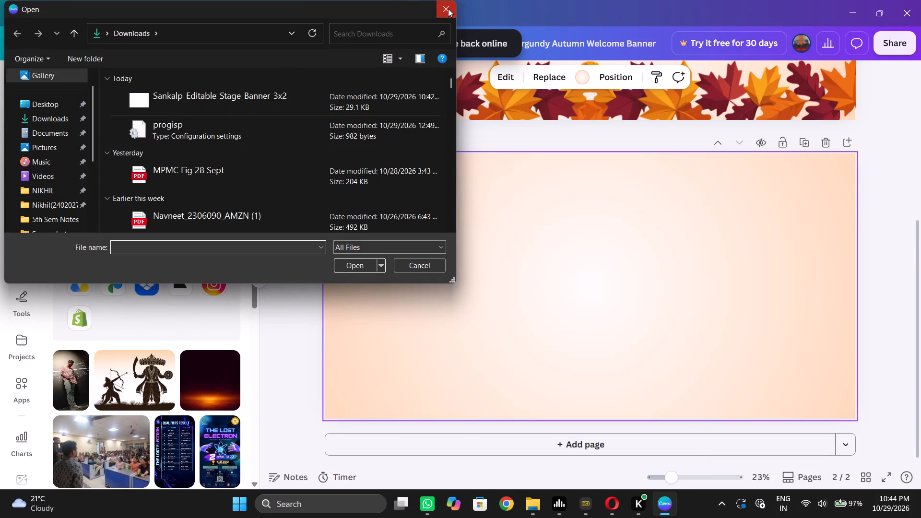
pyautogui.click(143, 183)
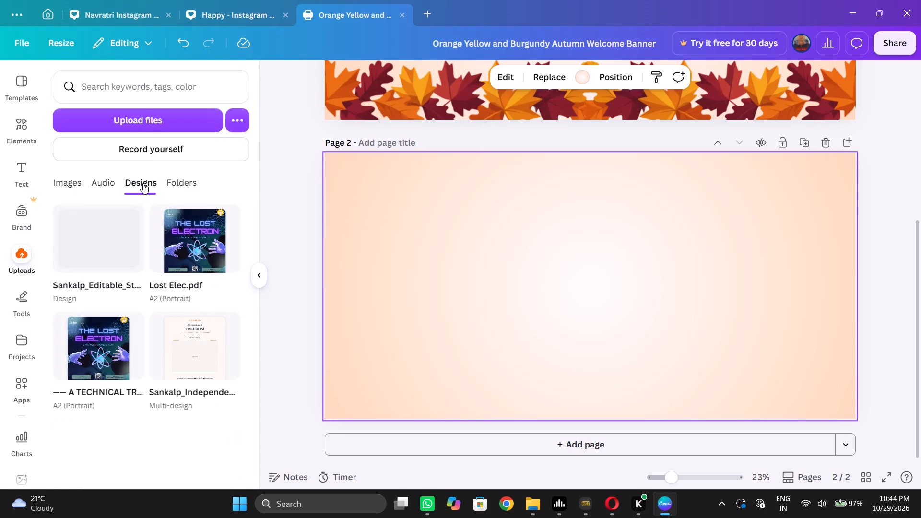
pyautogui.click(121, 238)
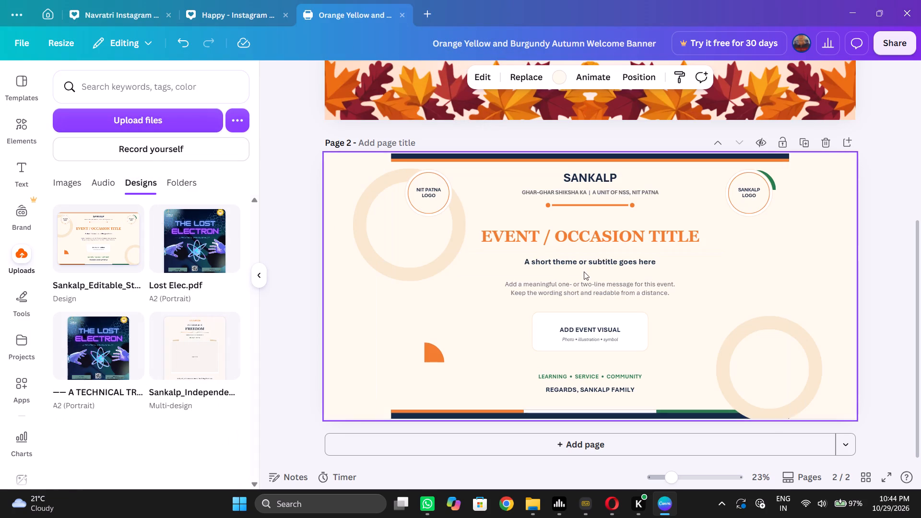
pyautogui.click(895, 260)
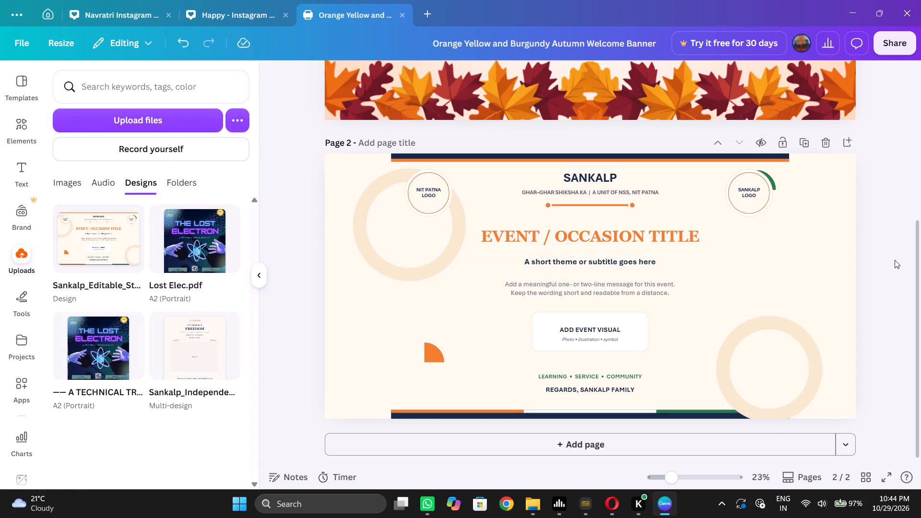
pyautogui.click(460, 338)
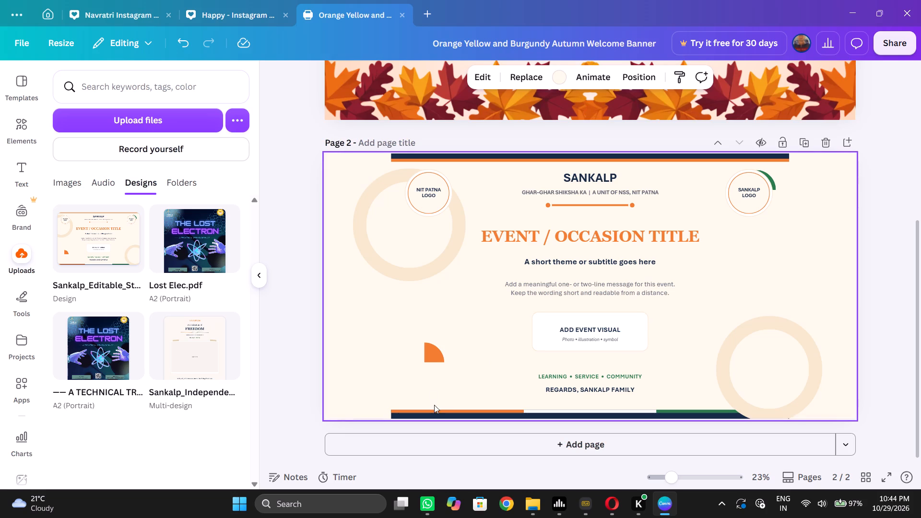
# Examine the imported SANKALP banner on page 2, including its bottom stripes, and compare it with the autumn banner on page 1.
pyautogui.moveTo(434, 405); pyautogui.dragTo(437, 411)
pyautogui.click(437, 411)
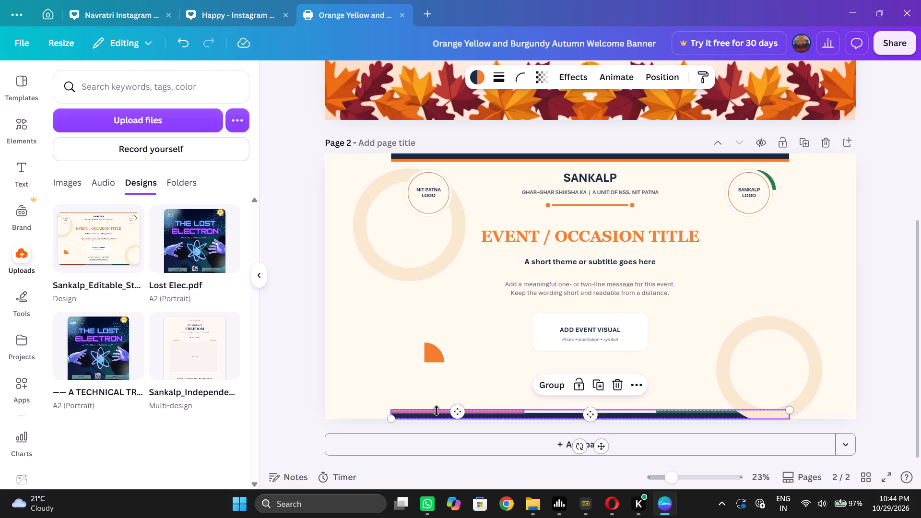
pyautogui.click(428, 330)
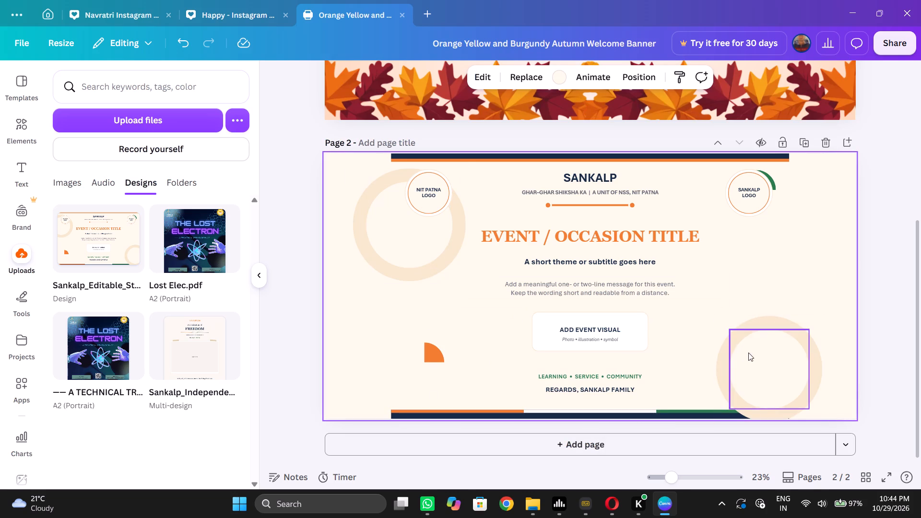
pyautogui.scroll(3, 758, 207)
pyautogui.scroll(-1, 758, 207)
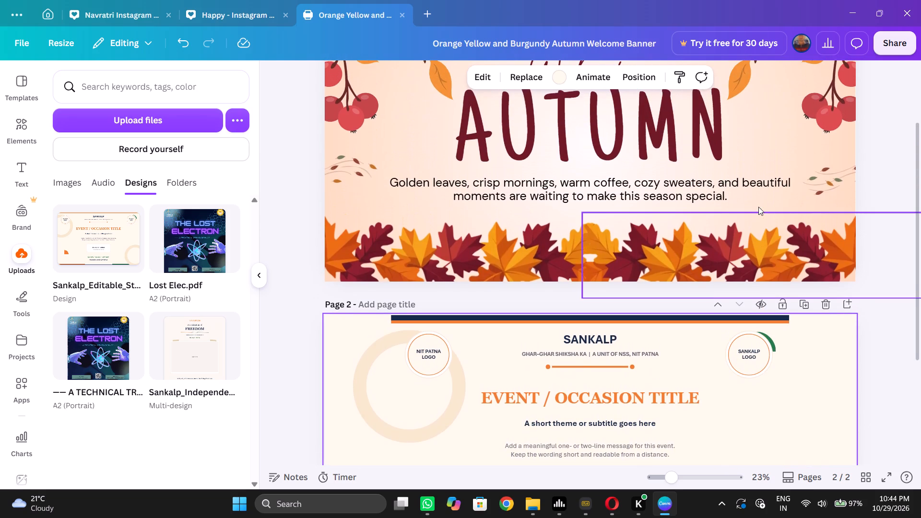
pyautogui.scroll(-2, 758, 207)
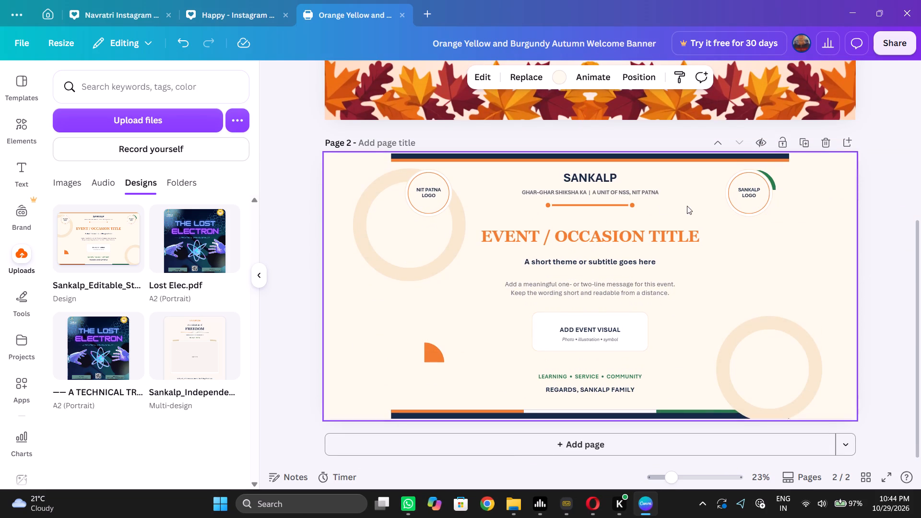
pyautogui.scroll(3, 607, 204)
pyautogui.scroll(-6, 607, 204)
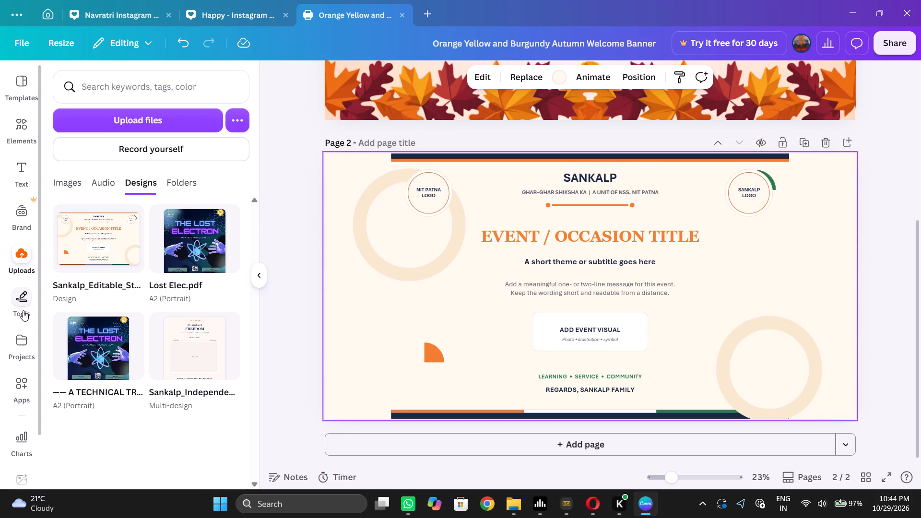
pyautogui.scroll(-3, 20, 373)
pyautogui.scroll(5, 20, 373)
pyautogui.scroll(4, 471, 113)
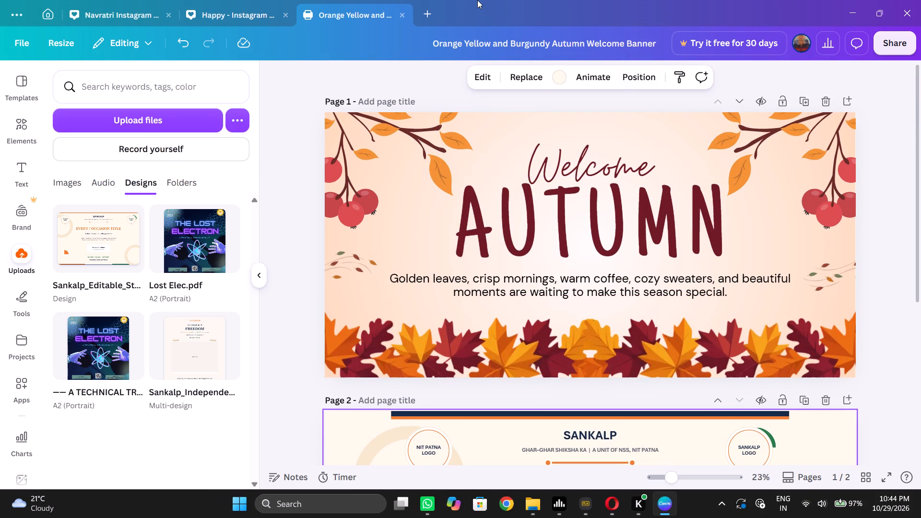
# Create a new blank design of the type Banner (1000 × 500 mm, Landscape).
pyautogui.click(429, 8)
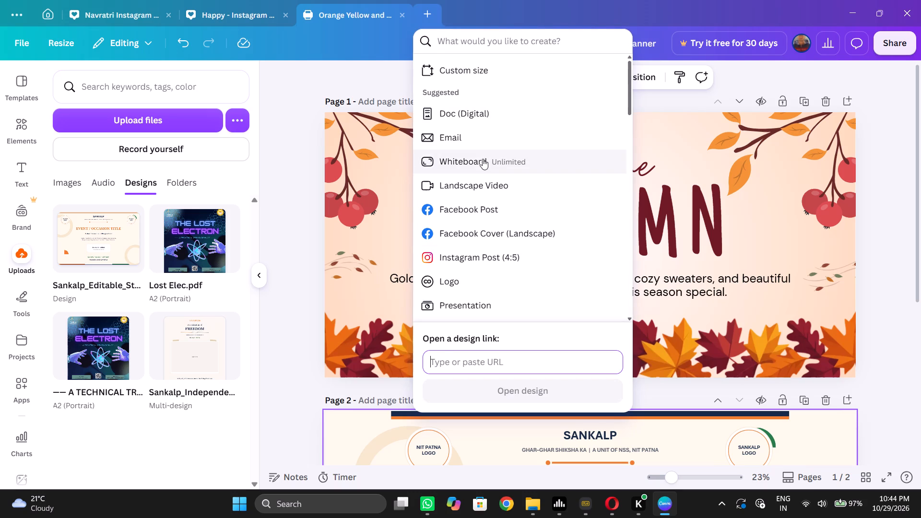
pyautogui.scroll(-1, 482, 256)
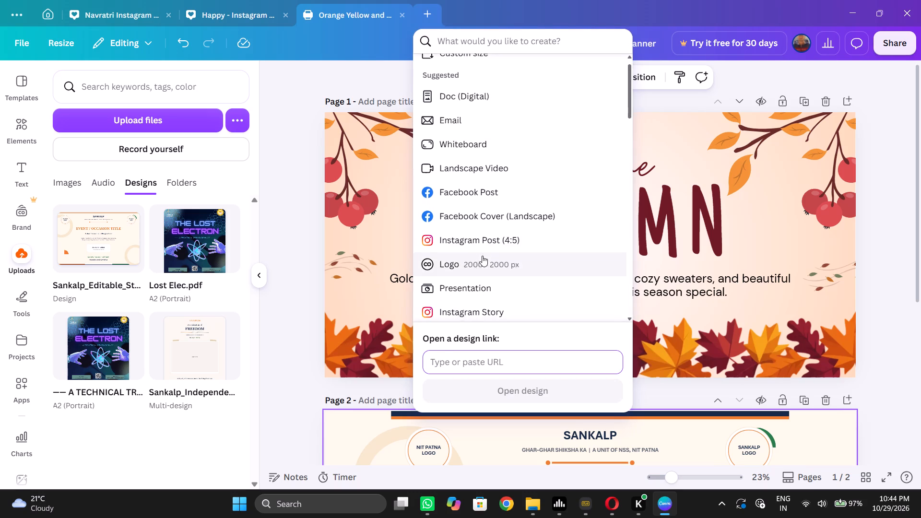
pyautogui.scroll(-3, 482, 256)
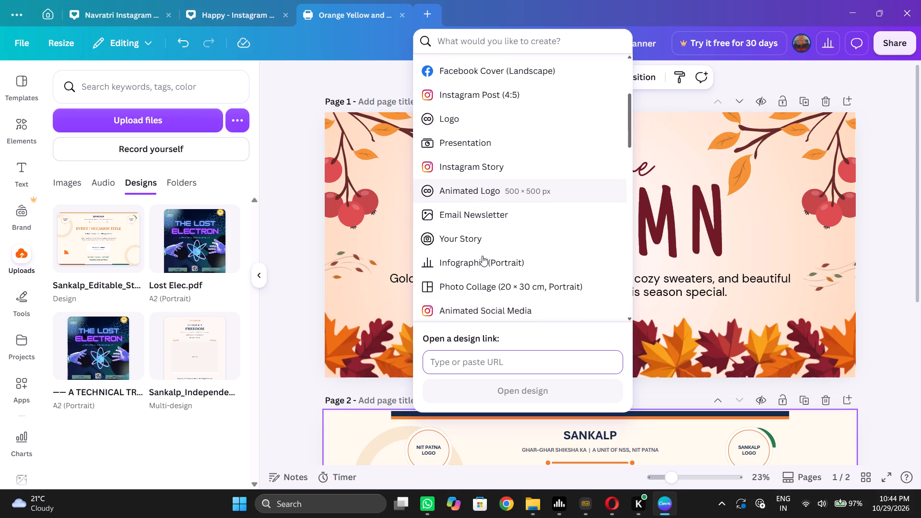
pyautogui.scroll(-2, 482, 256)
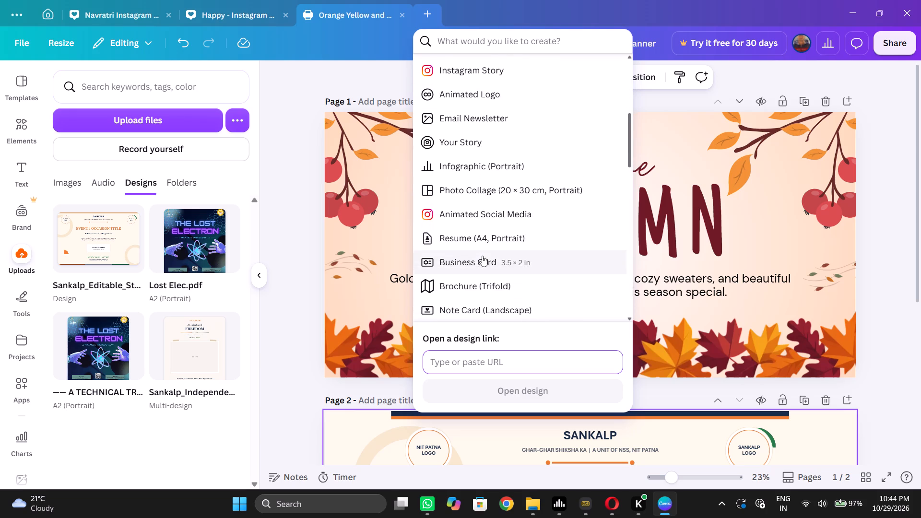
pyautogui.scroll(-4, 482, 256)
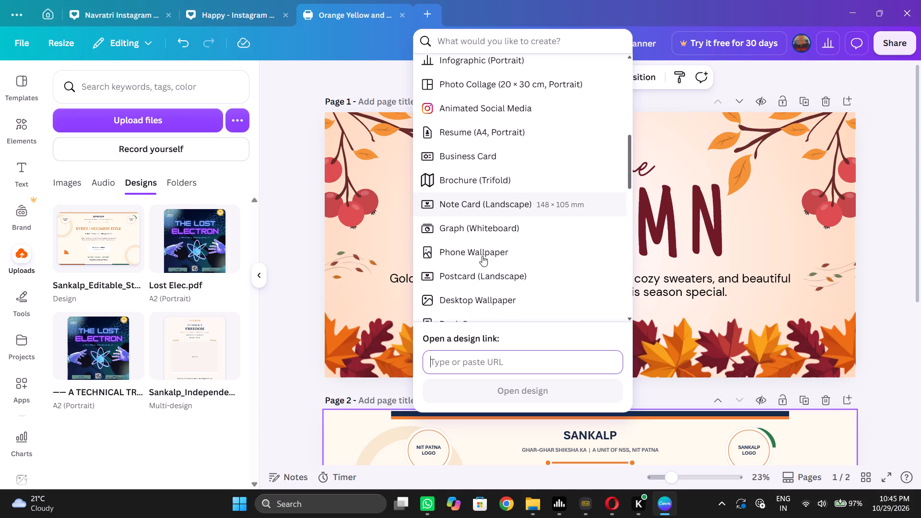
pyautogui.scroll(-2, 482, 256)
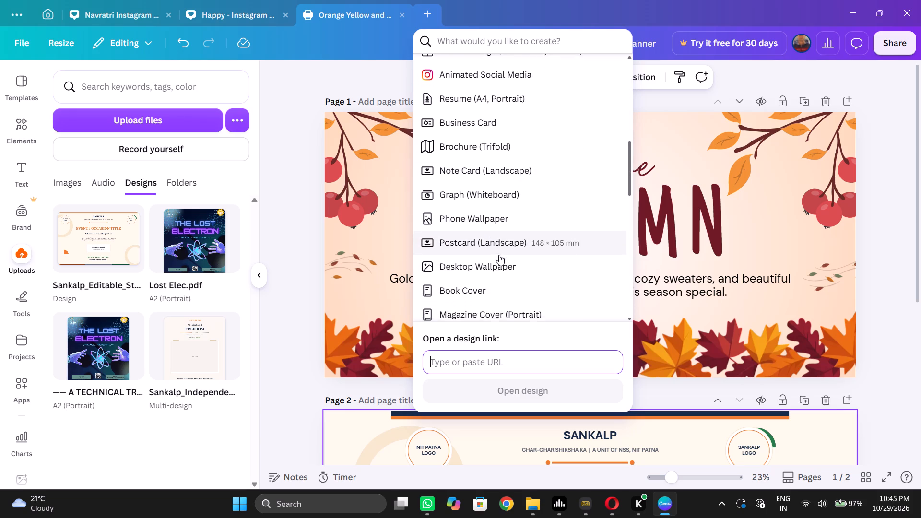
pyautogui.scroll(-2, 499, 255)
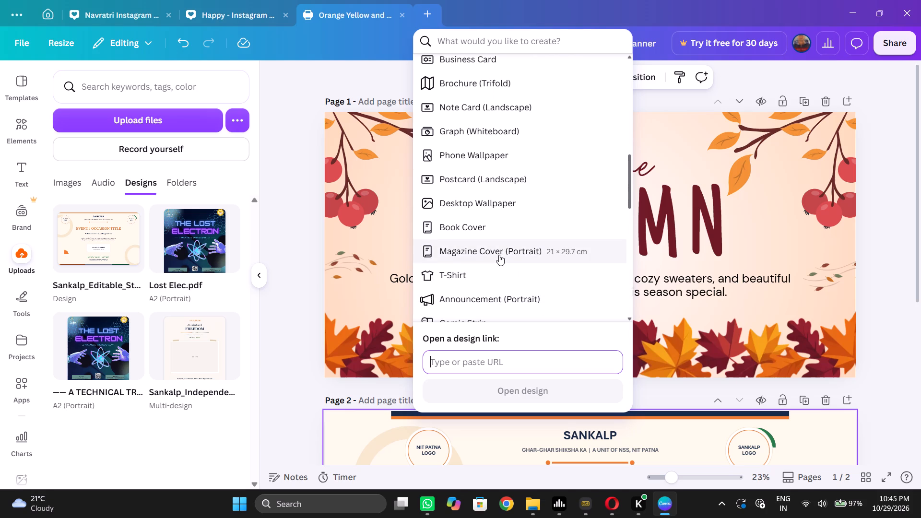
pyautogui.scroll(-2, 499, 255)
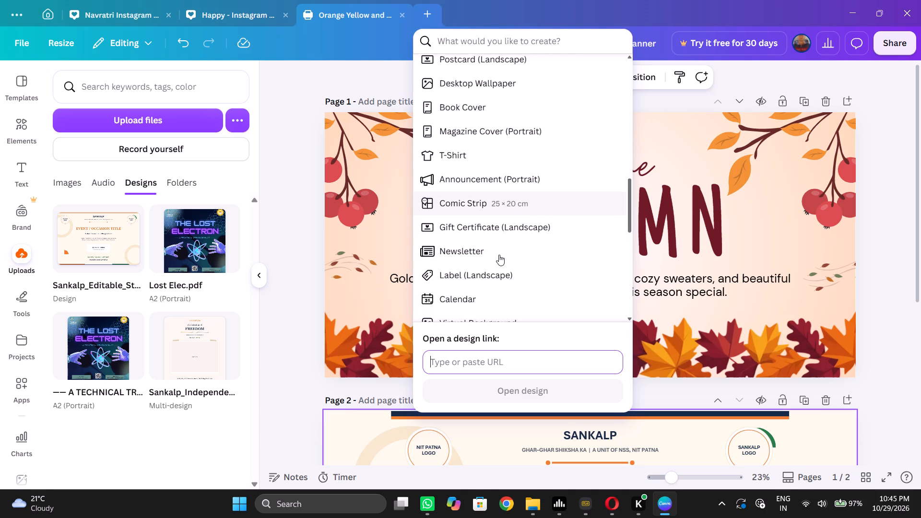
pyautogui.scroll(-2, 499, 255)
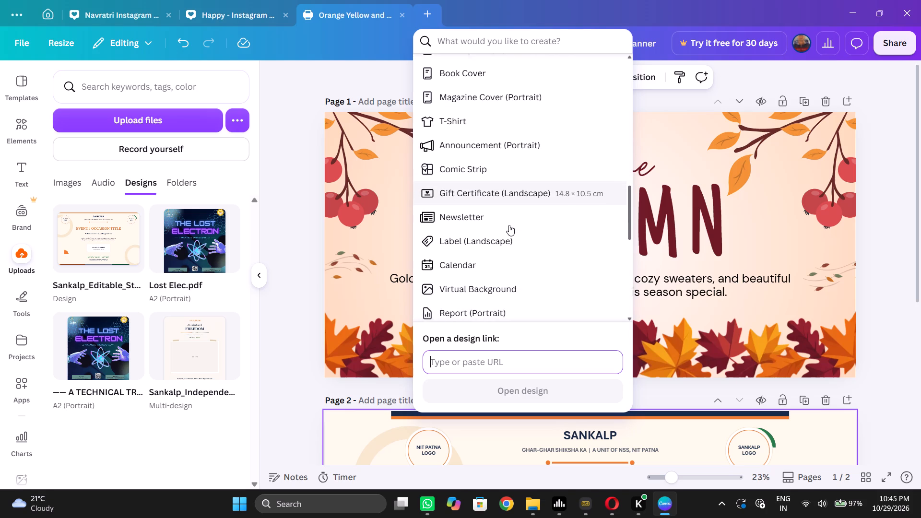
pyautogui.scroll(-3, 509, 225)
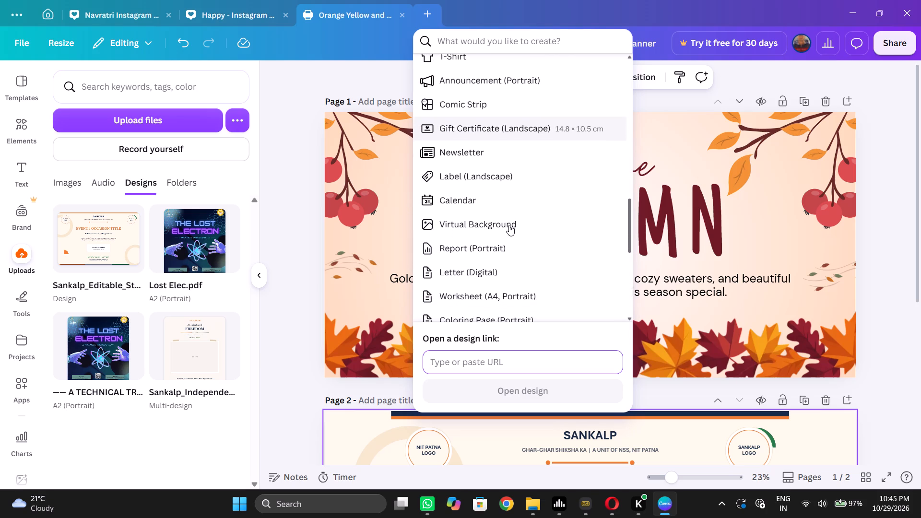
pyautogui.scroll(-2, 509, 225)
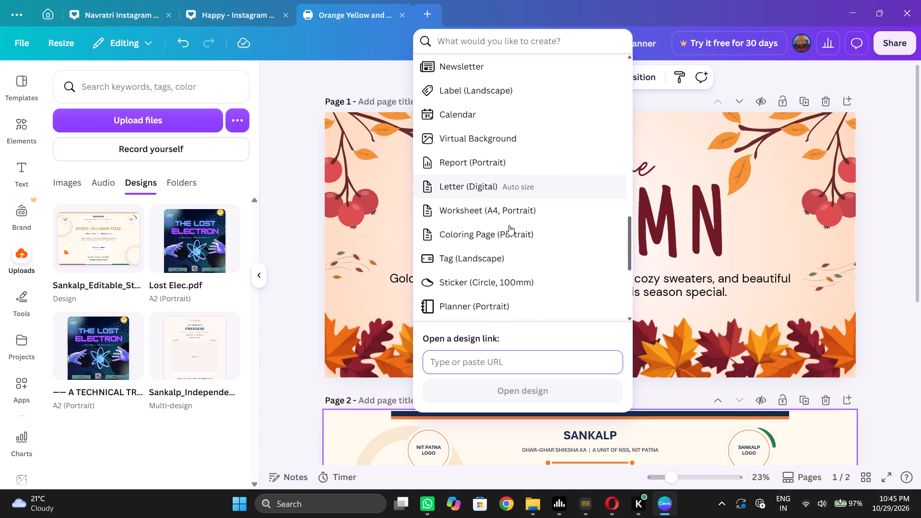
pyautogui.scroll(-3, 509, 225)
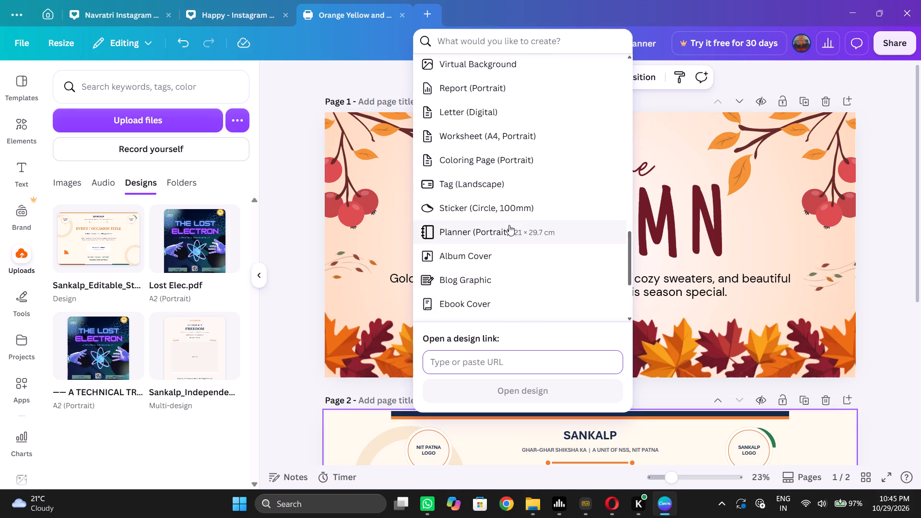
pyautogui.scroll(-3, 494, 269)
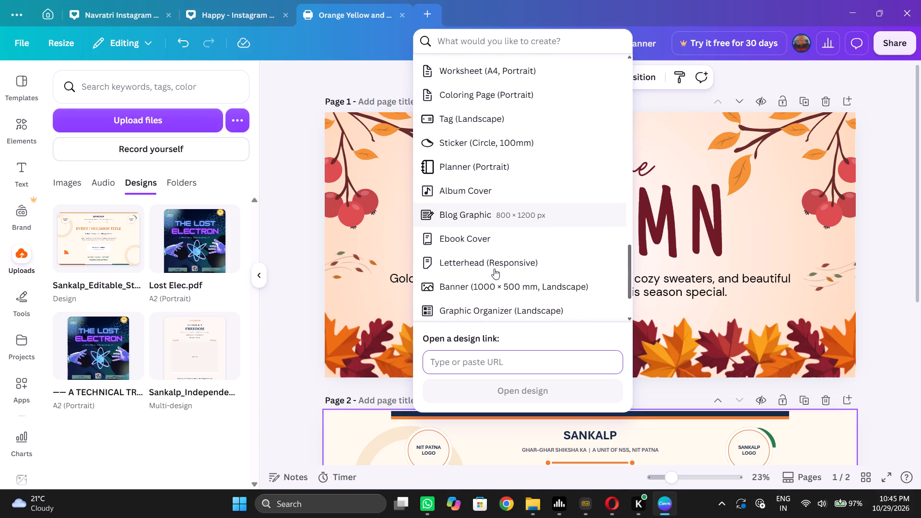
pyautogui.scroll(-1, 494, 269)
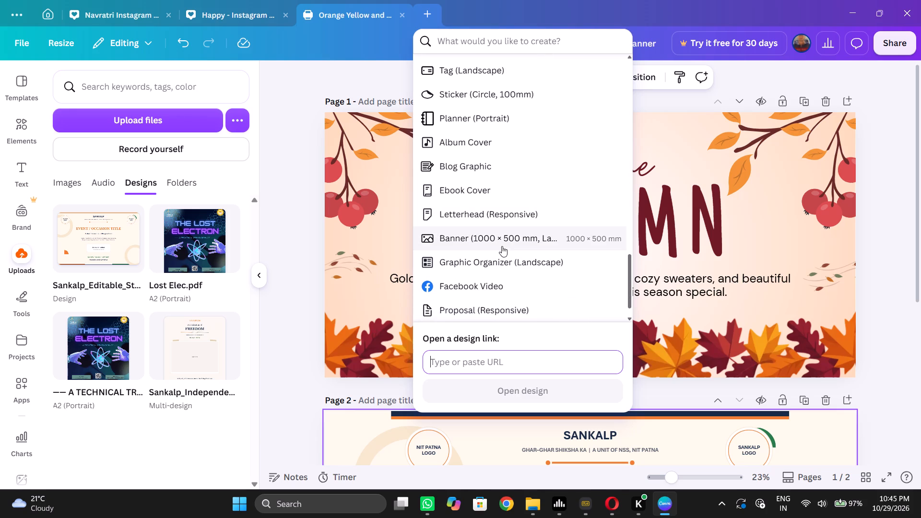
pyautogui.scroll(-1, 504, 242)
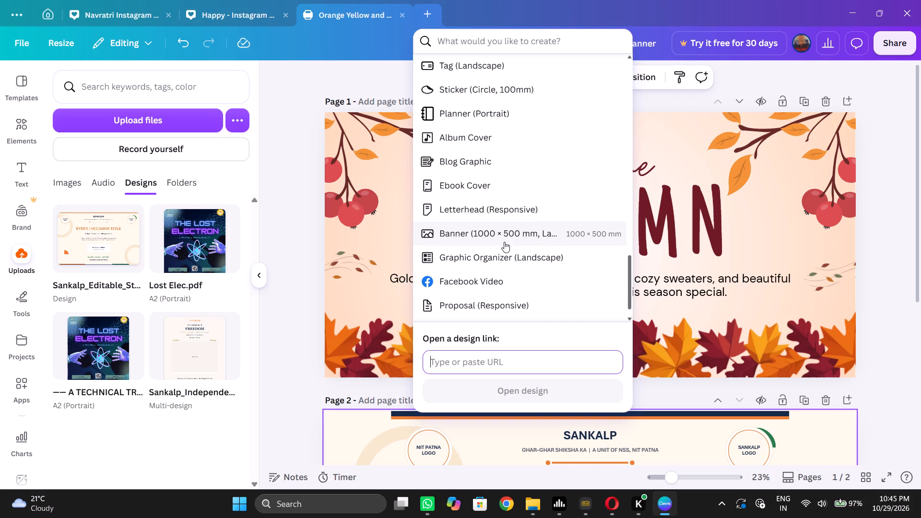
pyautogui.scroll(-1, 504, 242)
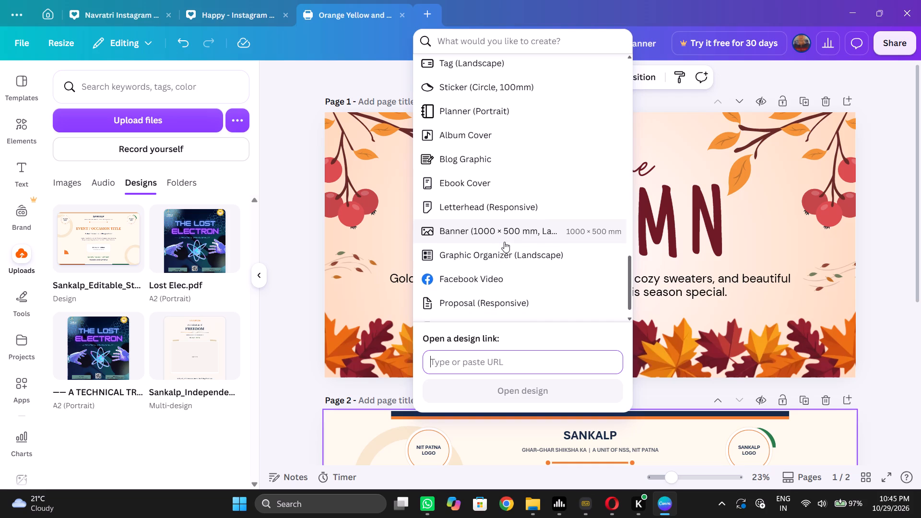
pyautogui.scroll(-3, 504, 242)
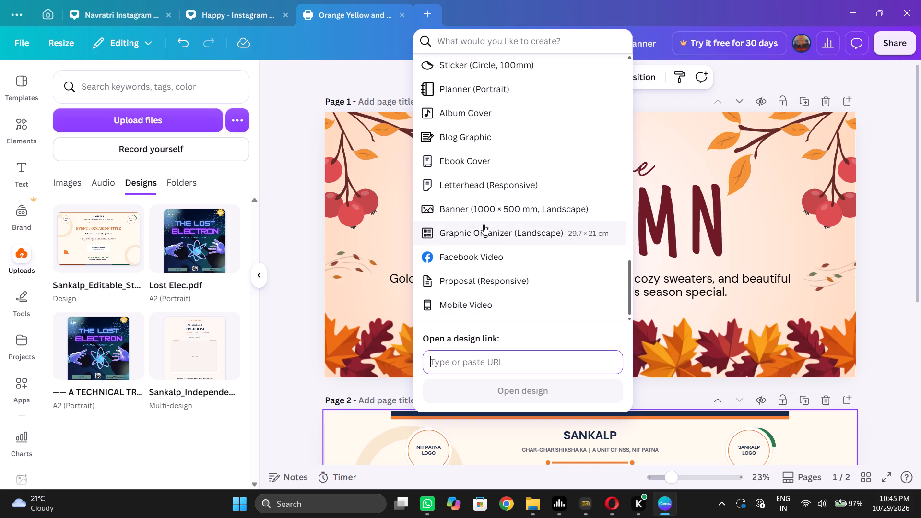
pyautogui.click(456, 215)
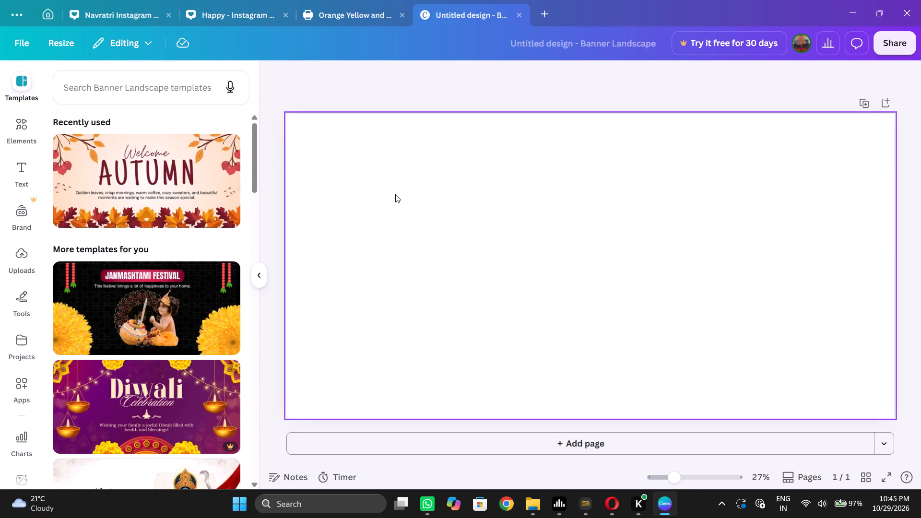
# Apply the orange Ganesh Chaturthi banner template to the blank page and collapse the template list.
pyautogui.scroll(-3, 395, 194)
pyautogui.scroll(3, 395, 194)
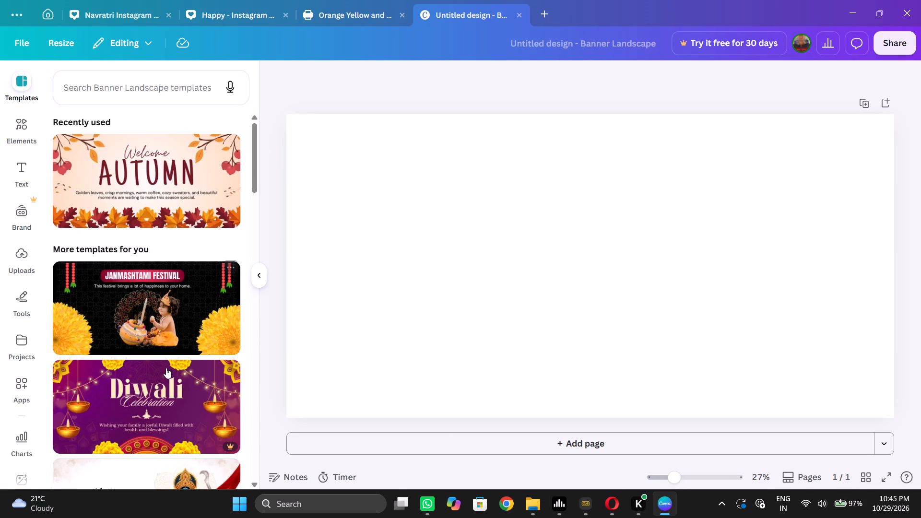
pyautogui.scroll(-8, 165, 368)
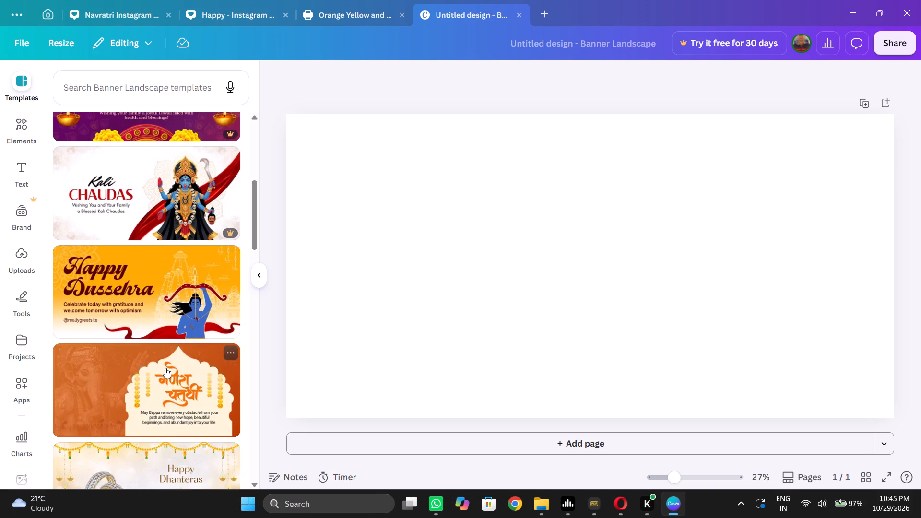
pyautogui.click(165, 368)
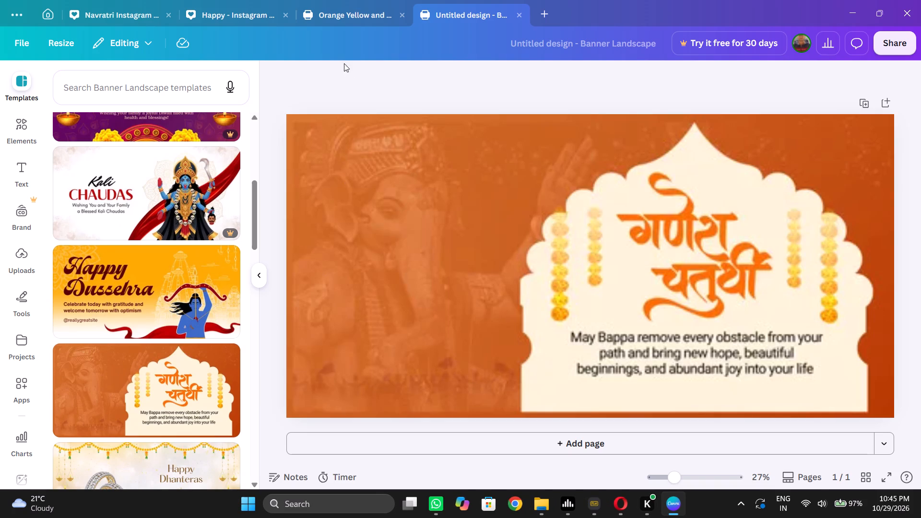
pyautogui.click(362, 75)
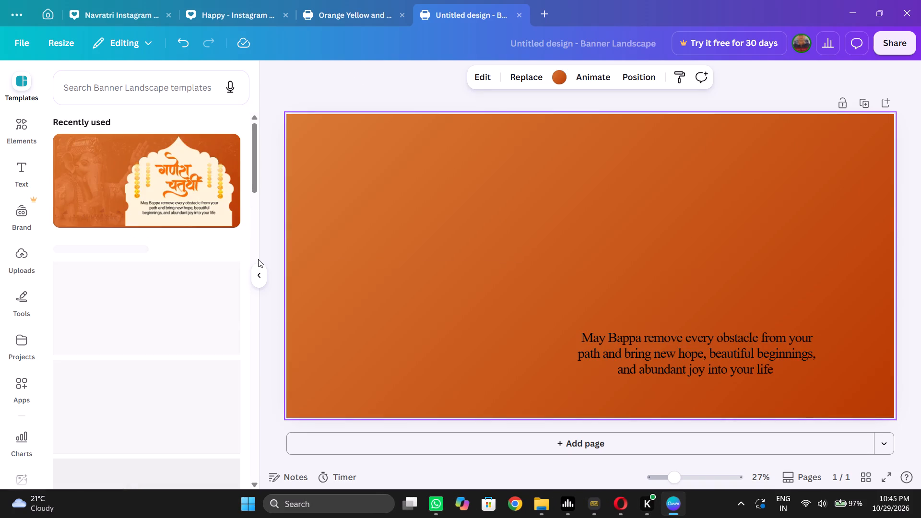
pyautogui.click(263, 269)
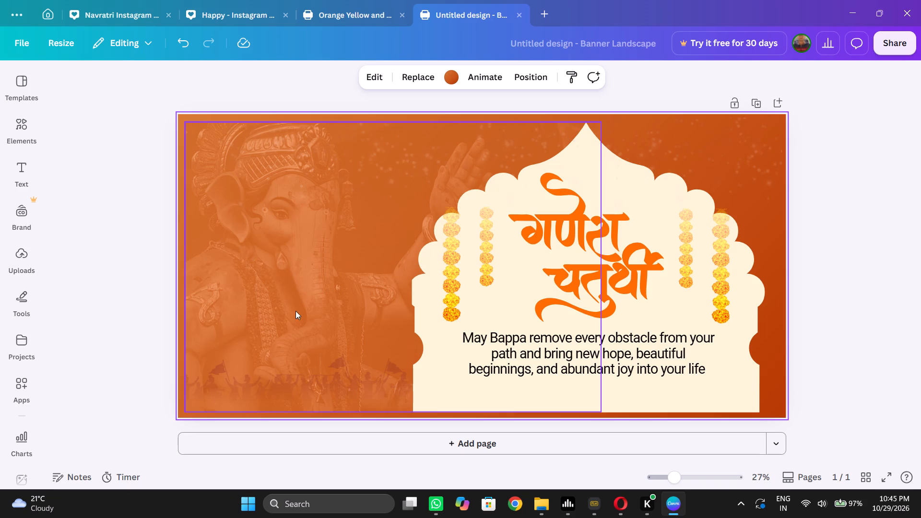
# Delete the left marigold garland, the cream arch shape and the Ganesha image from the banner.
pyautogui.click(462, 271)
pyautogui.press('Delete')
pyautogui.click(462, 271)
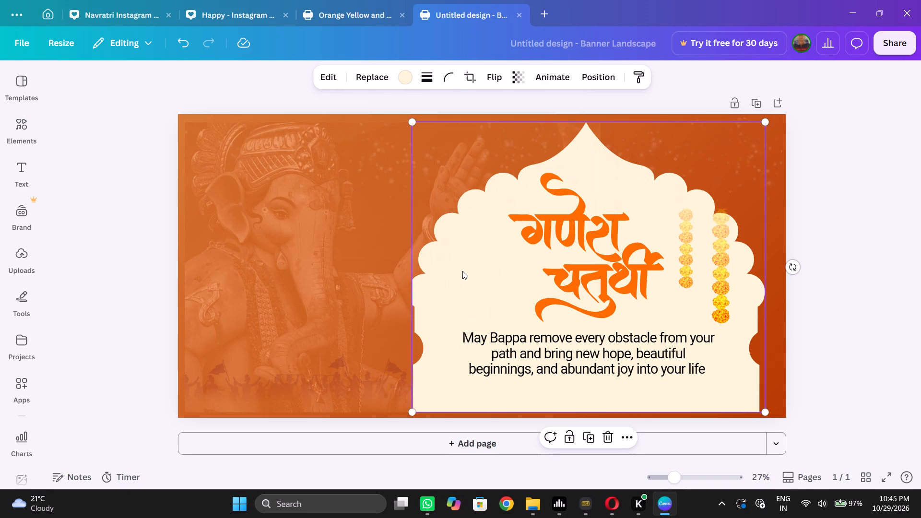
pyautogui.press('Delete')
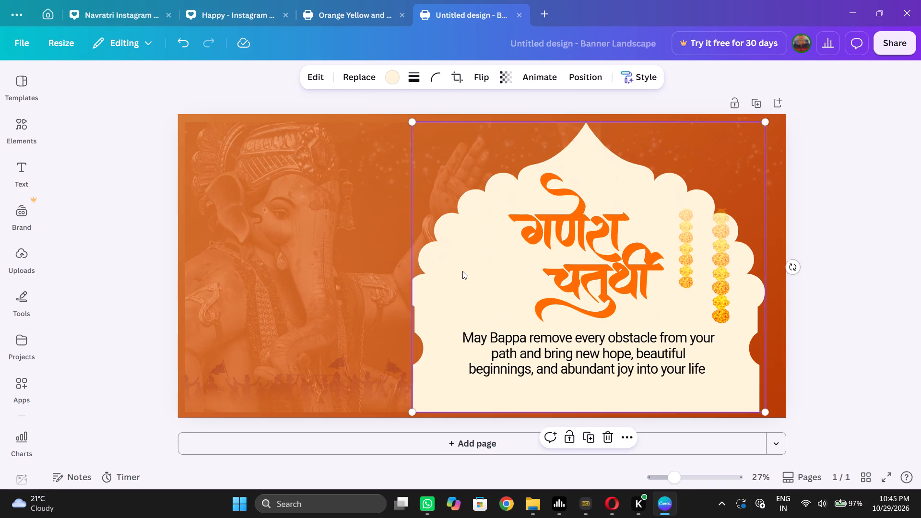
pyautogui.press('Delete')
pyautogui.press('Delete')
pyautogui.click(462, 271)
pyautogui.press('Delete')
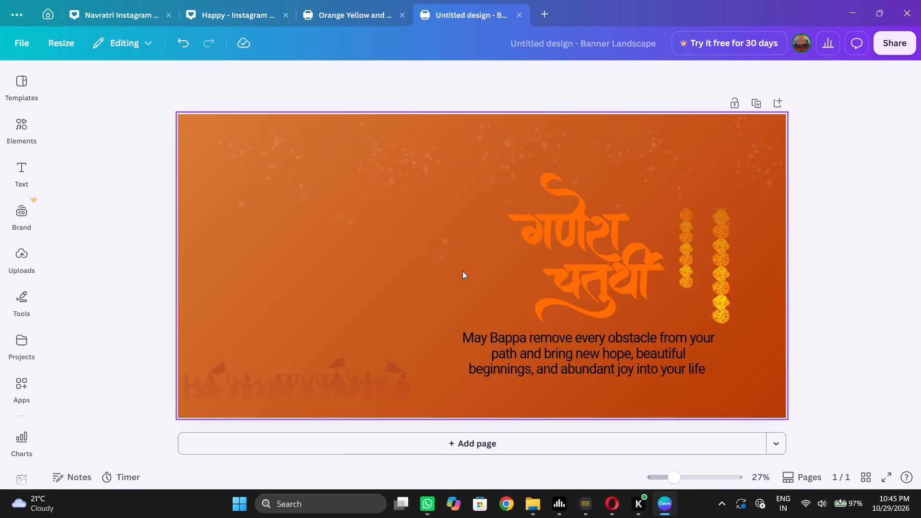
# Delete the crowd silhouette, the Ganesh Chaturthi lettering, the May Bappa message and the remaining marigold garland from the banner.
pyautogui.click(383, 394)
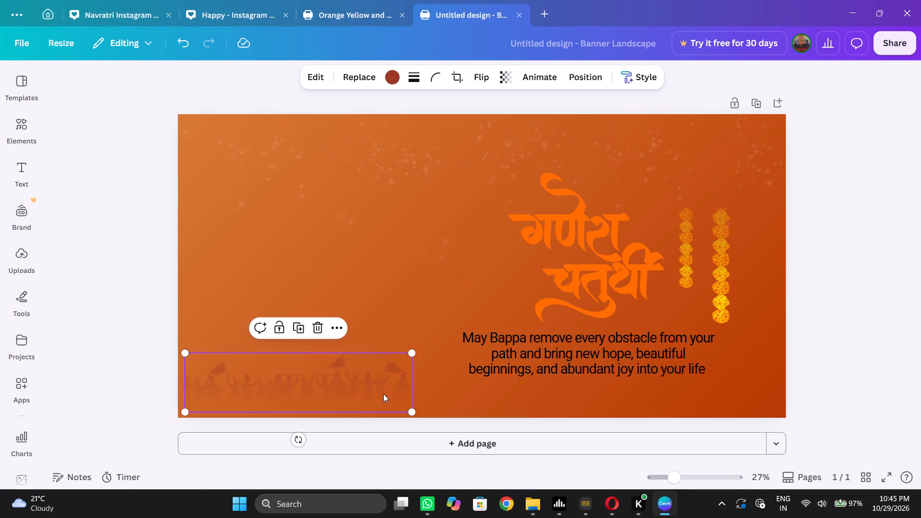
pyautogui.press('Delete')
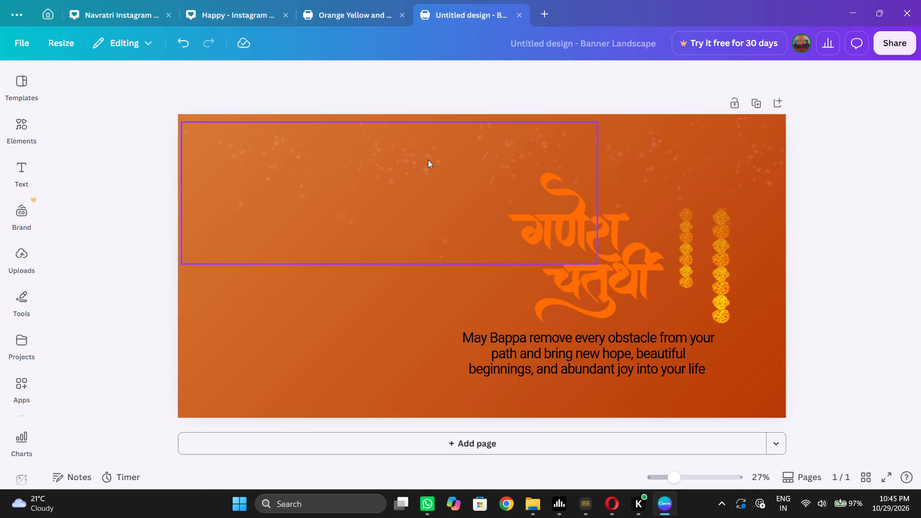
pyautogui.click(592, 320)
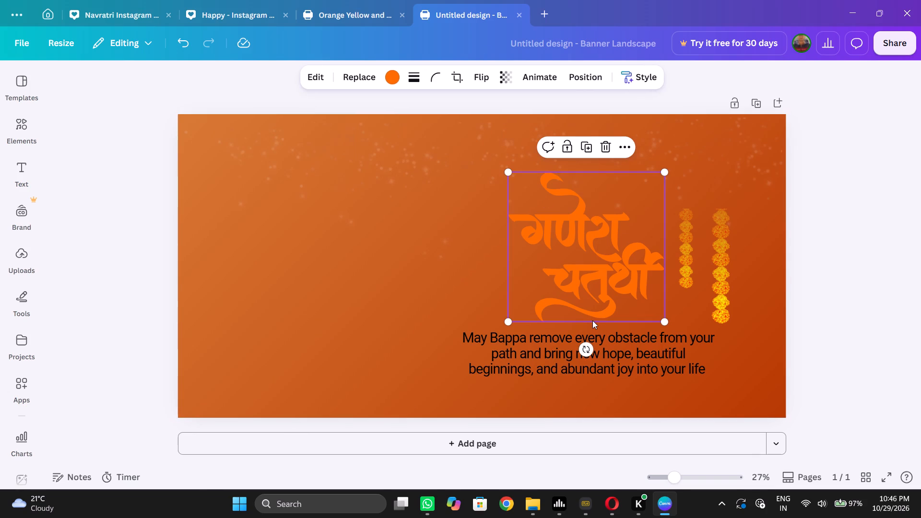
pyautogui.press('Delete')
pyautogui.click(622, 347)
pyautogui.press('Delete')
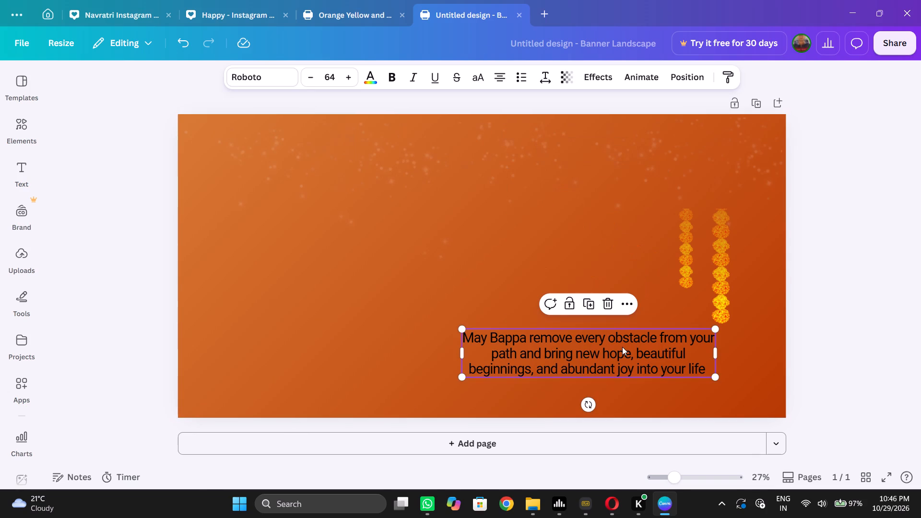
pyautogui.click(688, 258)
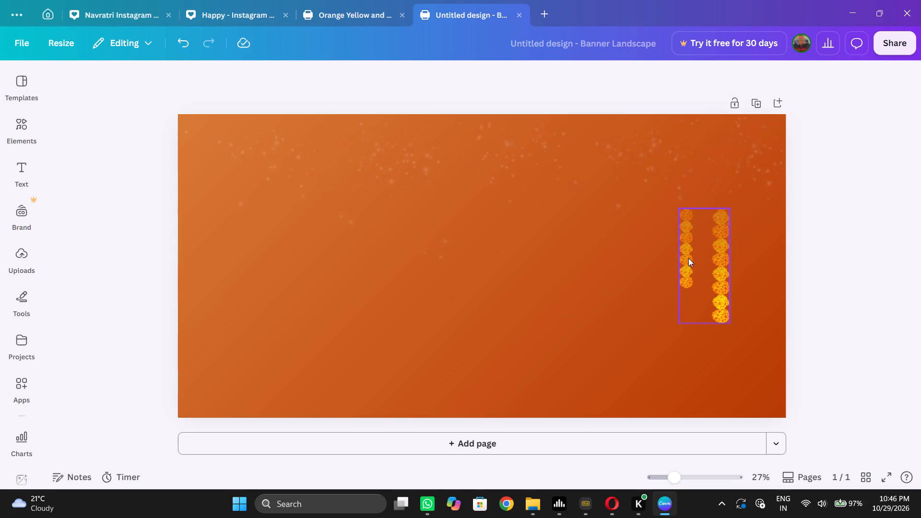
pyautogui.press('Delete')
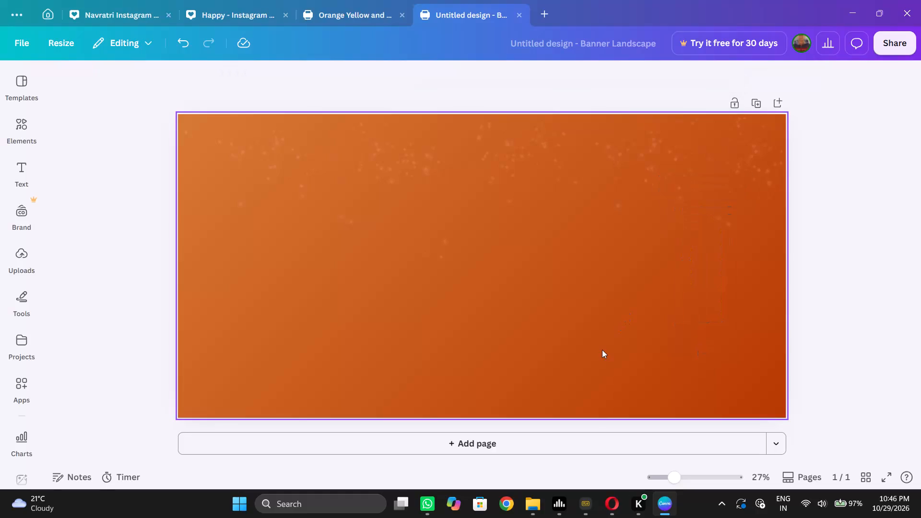
# Search the elements for "green background" and add the dark green blurred photo to the banner.
pyautogui.click(23, 129)
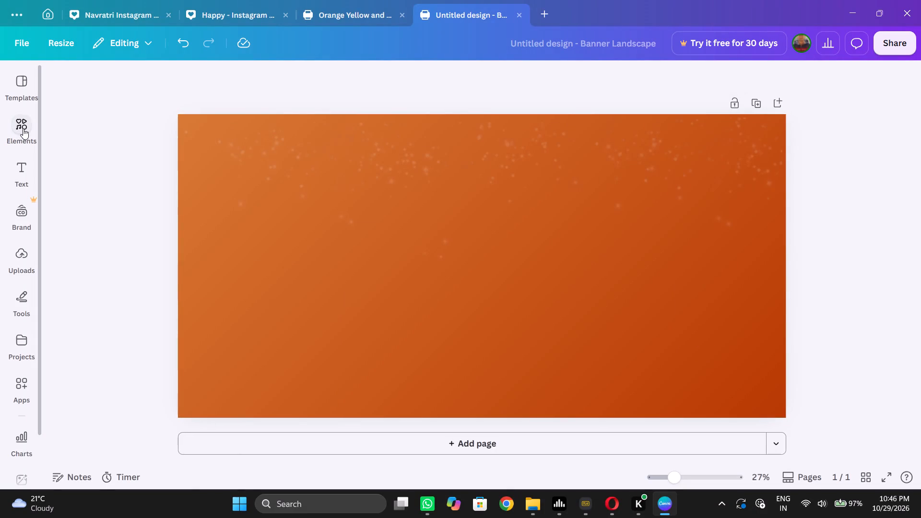
pyautogui.click(136, 94)
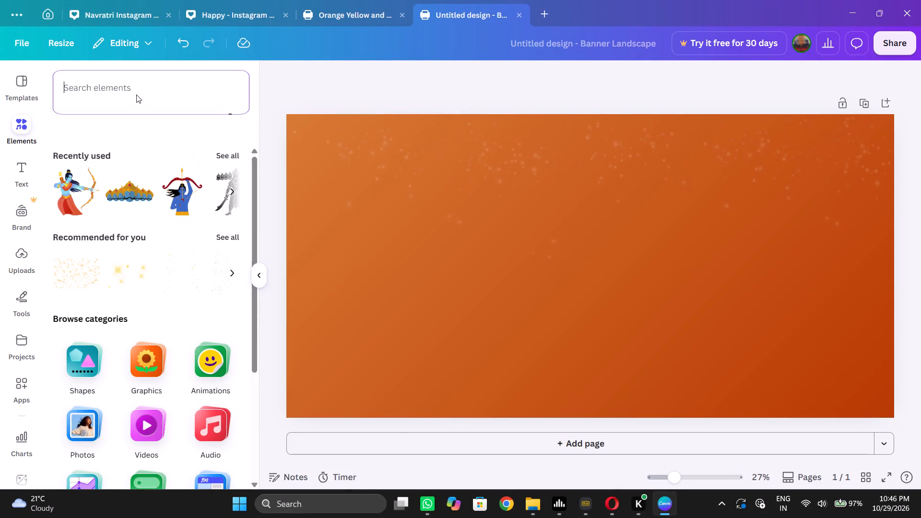
pyautogui.write('gree')
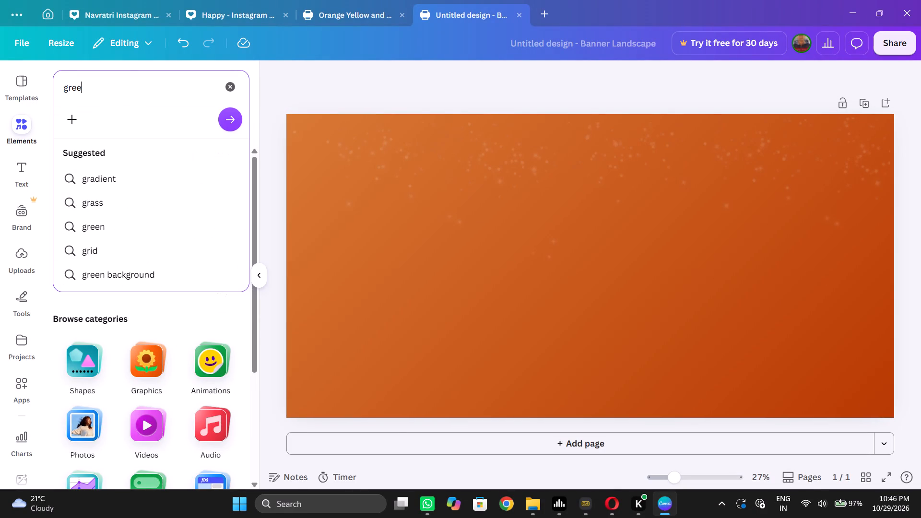
pyautogui.press('n')
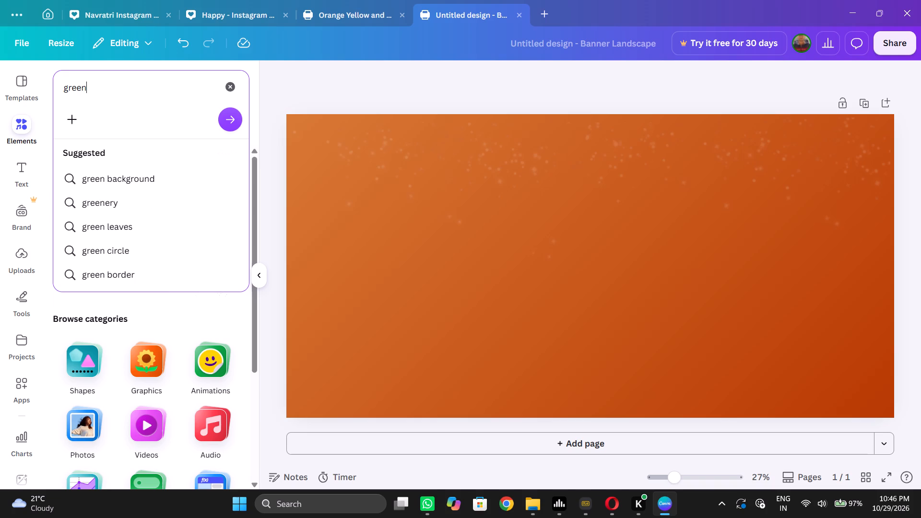
pyautogui.click(150, 178)
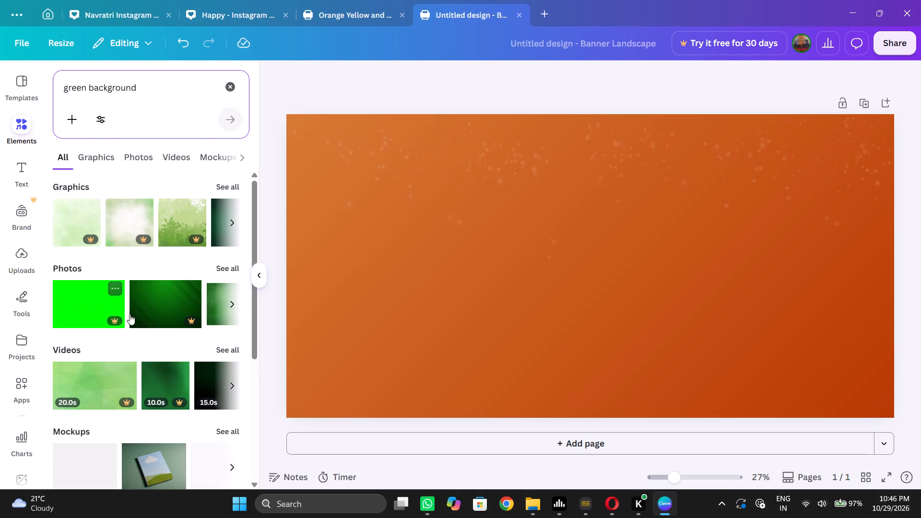
pyautogui.hscroll(-4, 130, 314)
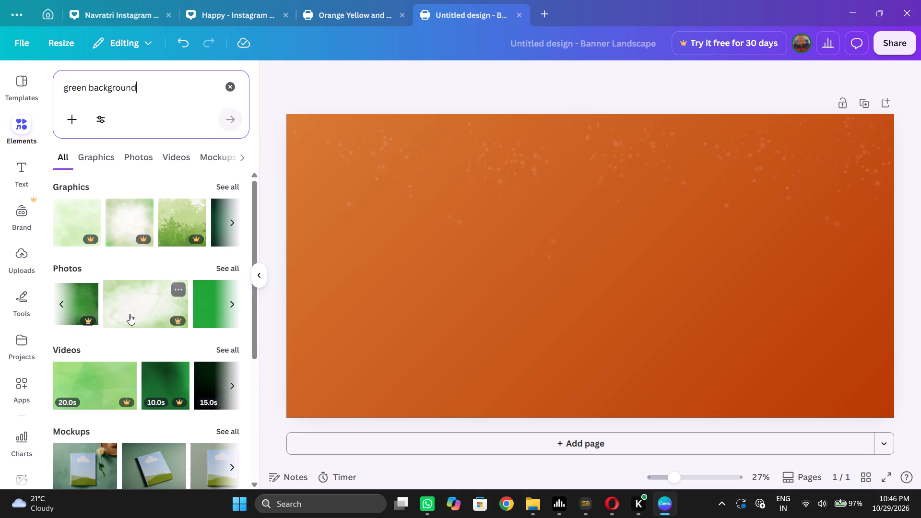
pyautogui.hscroll(-1, 130, 314)
pyautogui.hscroll(1, 146, 315)
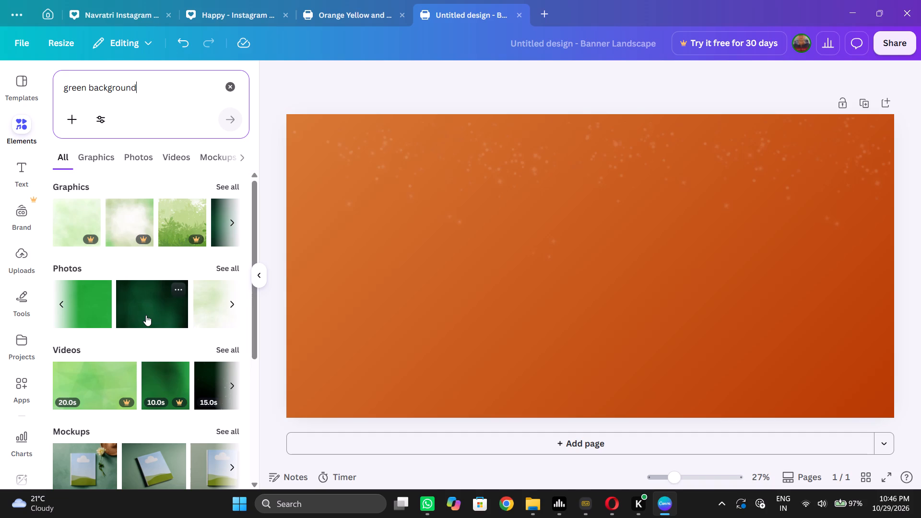
pyautogui.click(146, 315)
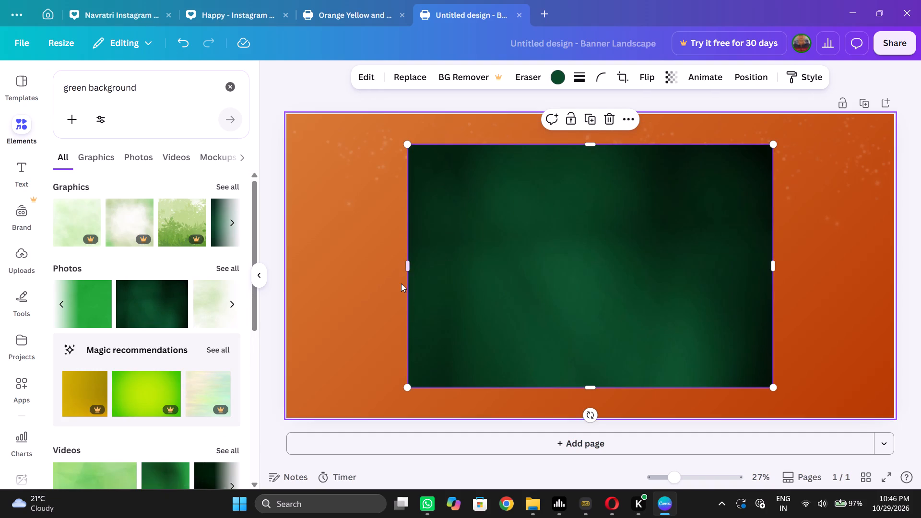
# Stretch the green photo to the banner's full width and move it down so it covers about the bottom third of the page.
pyautogui.moveTo(409, 264); pyautogui.dragTo(287, 268)
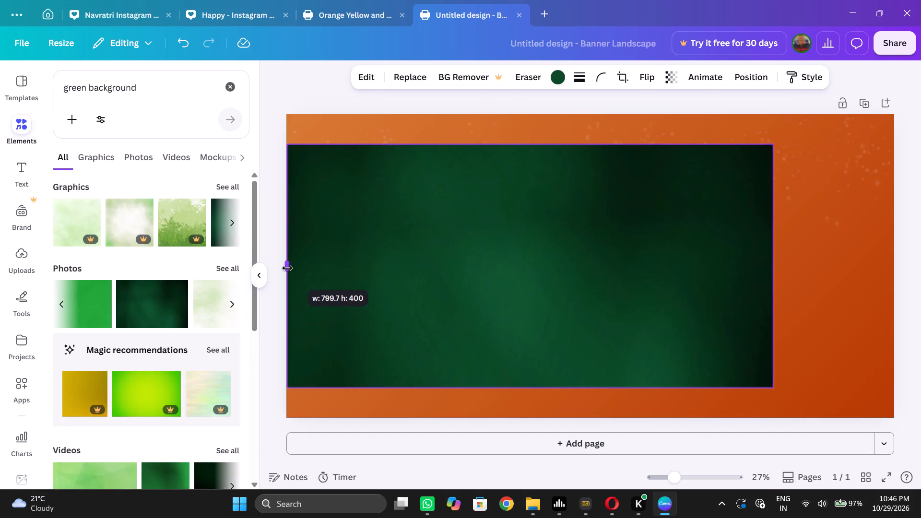
pyautogui.moveTo(287, 268); pyautogui.dragTo(285, 268)
pyautogui.moveTo(775, 266); pyautogui.dragTo(887, 280)
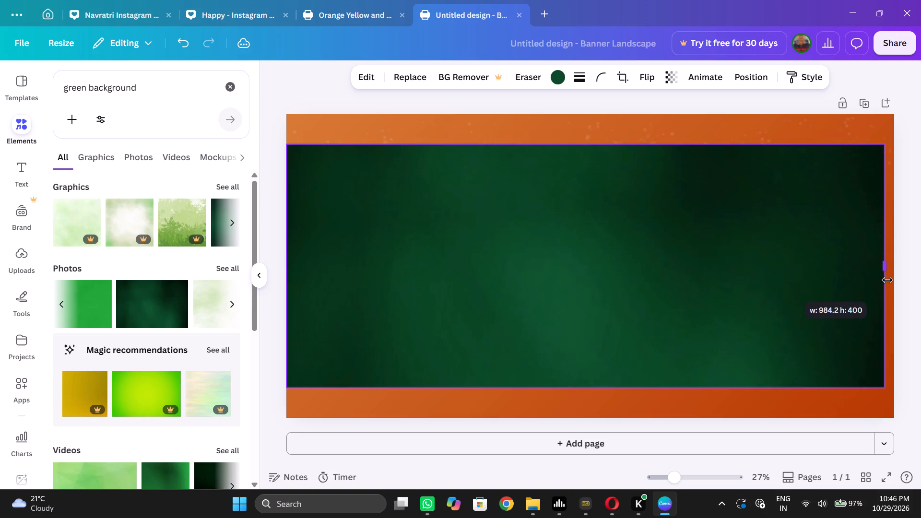
pyautogui.moveTo(887, 280); pyautogui.dragTo(894, 280)
pyautogui.moveTo(607, 213); pyautogui.dragTo(620, 349)
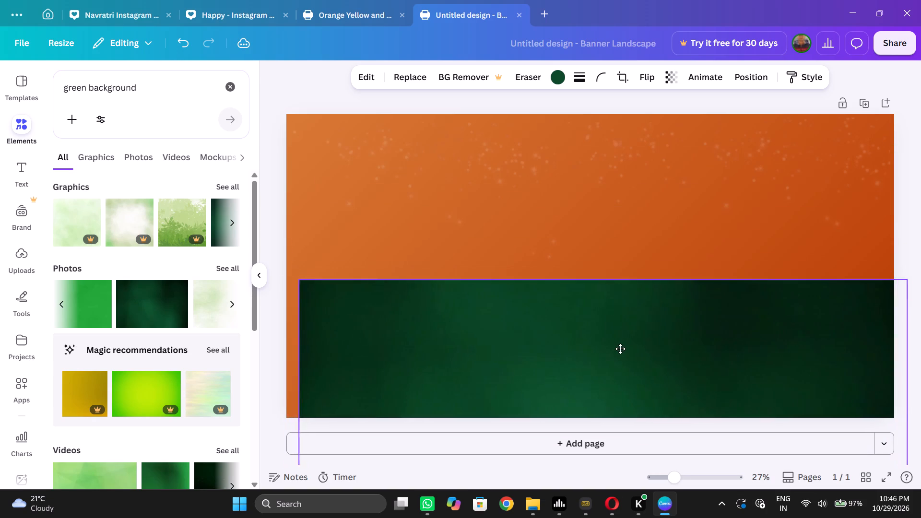
pyautogui.moveTo(620, 349); pyautogui.dragTo(604, 376)
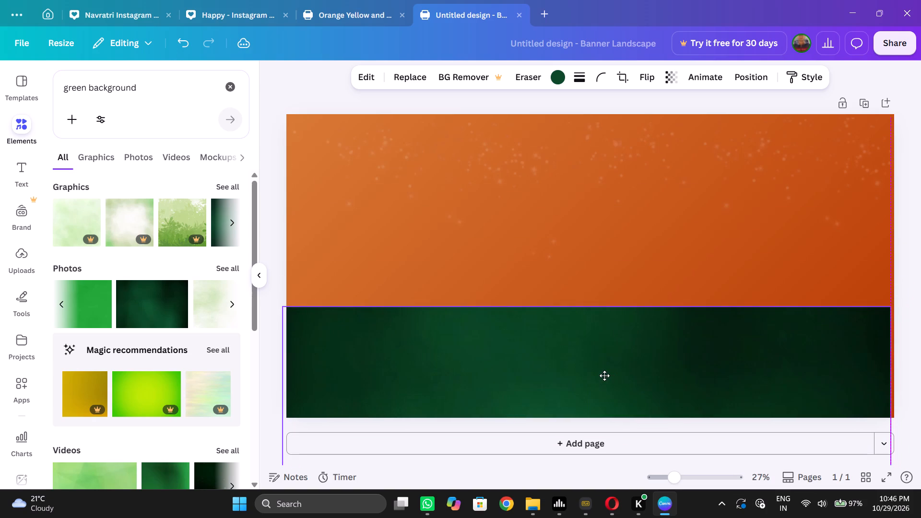
pyautogui.moveTo(604, 376); pyautogui.dragTo(607, 375)
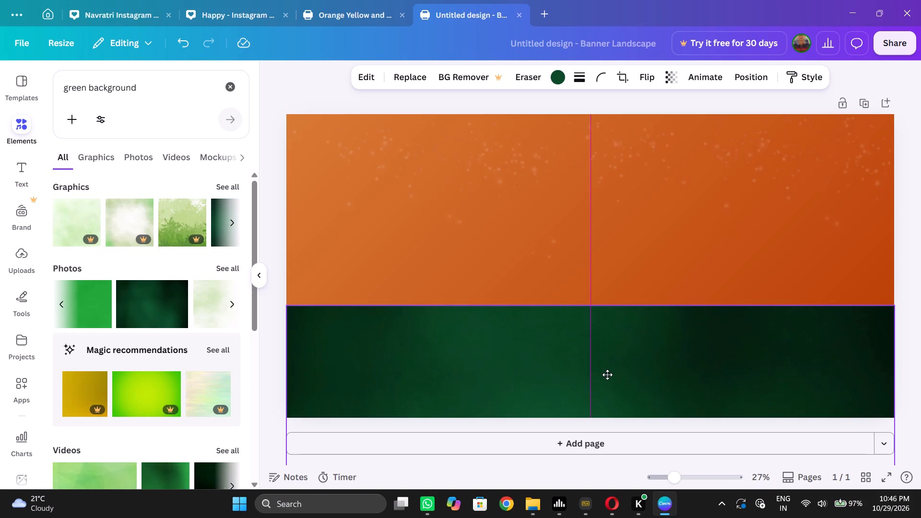
pyautogui.moveTo(607, 375); pyautogui.dragTo(612, 389)
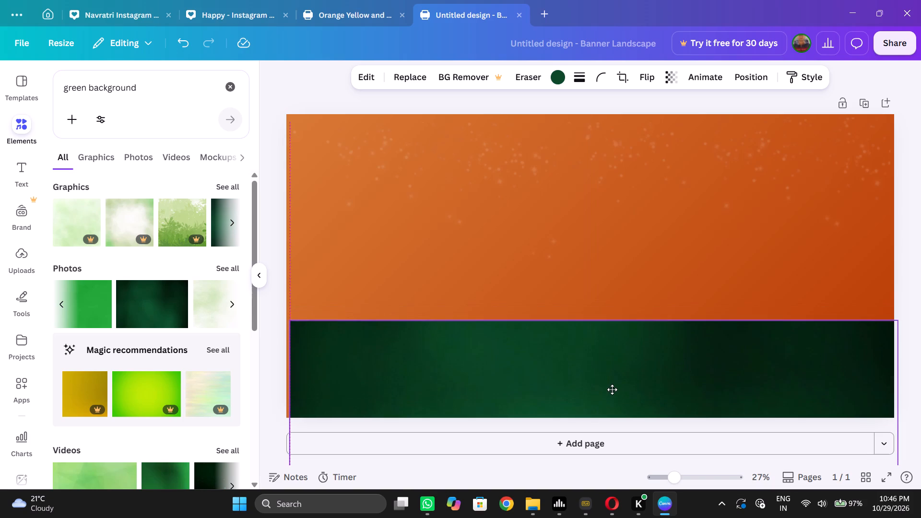
pyautogui.moveTo(612, 389); pyautogui.dragTo(604, 389)
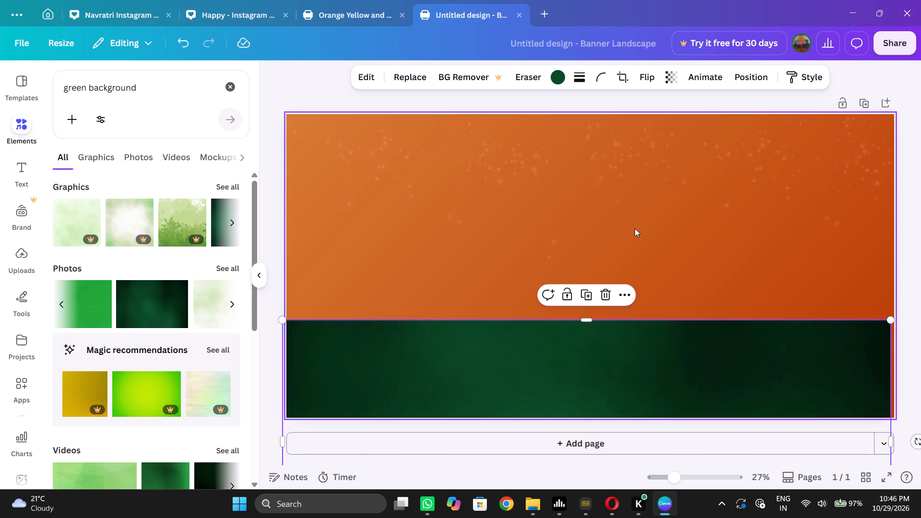
pyautogui.click(638, 223)
pyautogui.click(741, 306)
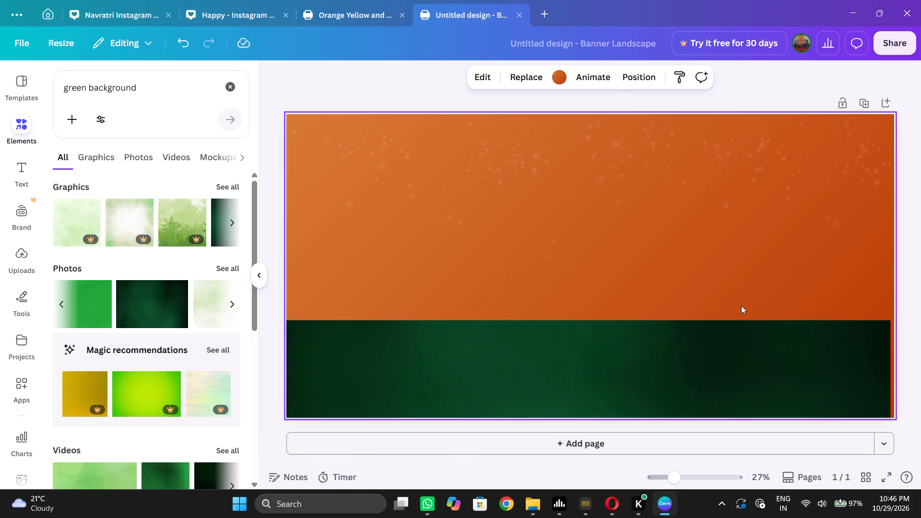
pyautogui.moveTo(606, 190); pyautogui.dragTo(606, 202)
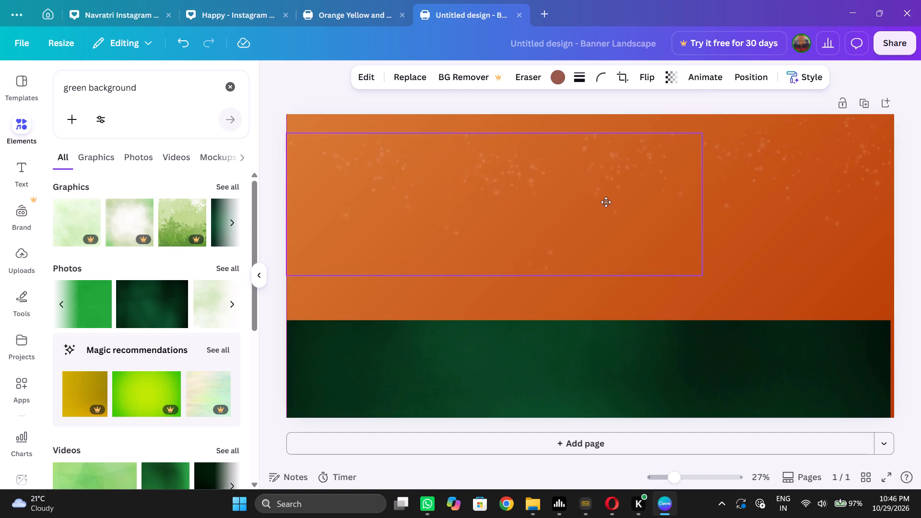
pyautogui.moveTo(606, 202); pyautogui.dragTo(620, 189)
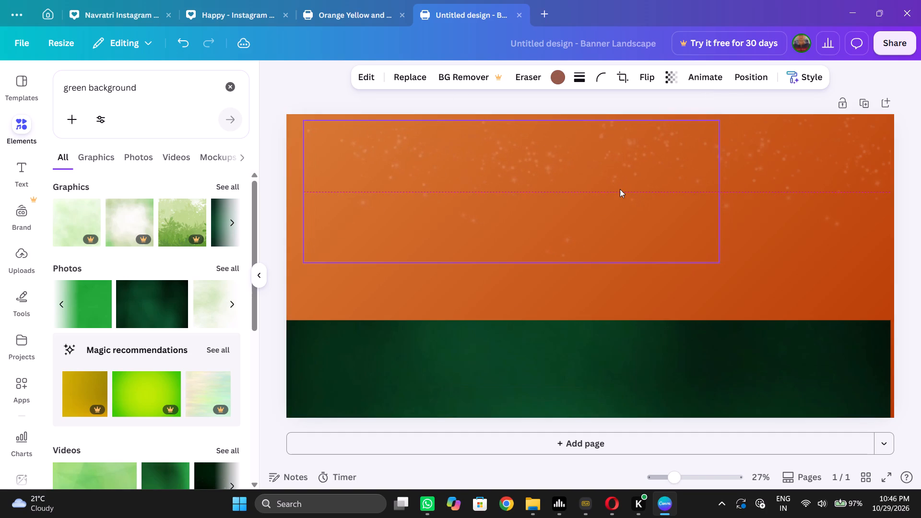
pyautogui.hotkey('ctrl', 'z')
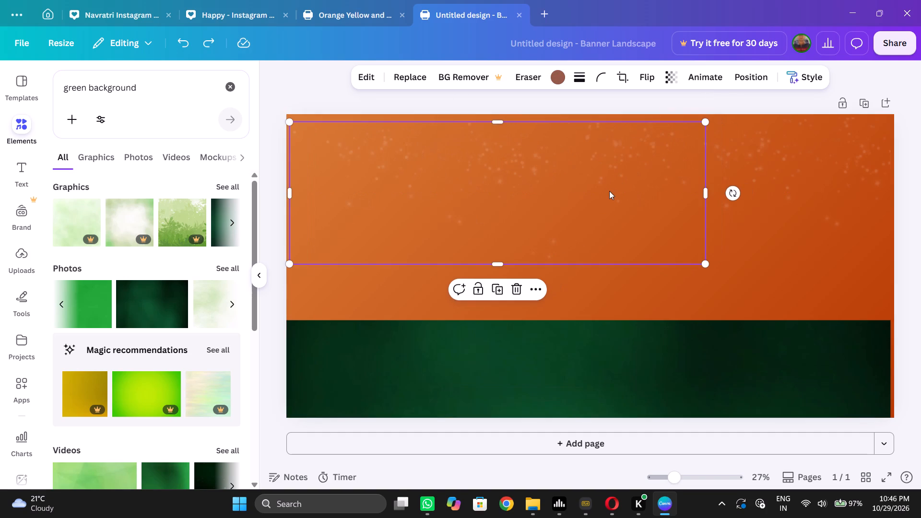
# Duplicate the wide sparkle overlay at the banner's upper left and place the copy over the left part of the green band.
pyautogui.hotkey('ctrl', 'd')
pyautogui.moveTo(578, 194); pyautogui.dragTo(580, 363)
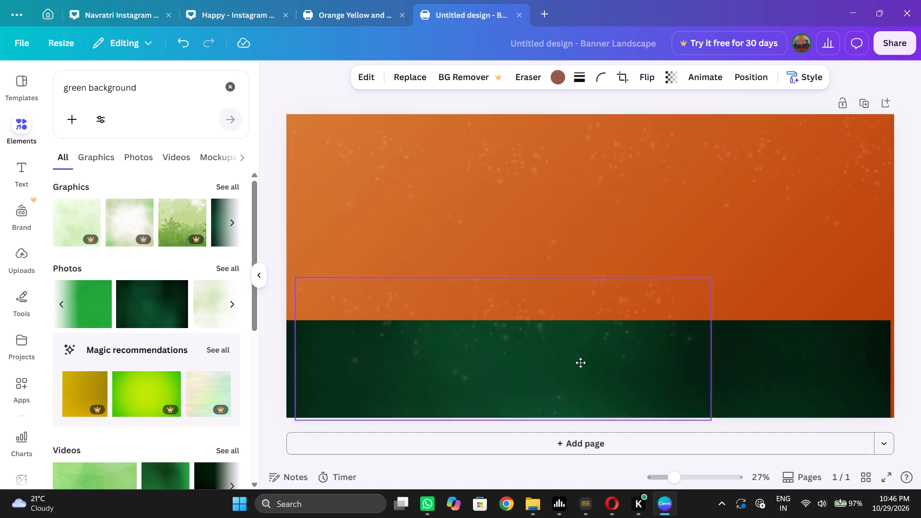
pyautogui.moveTo(580, 363); pyautogui.dragTo(592, 392)
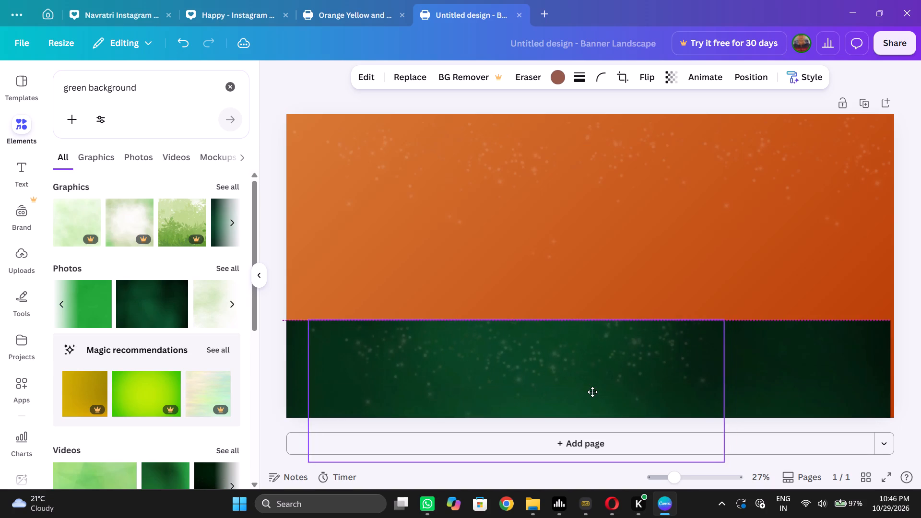
pyautogui.moveTo(592, 392); pyautogui.dragTo(572, 392)
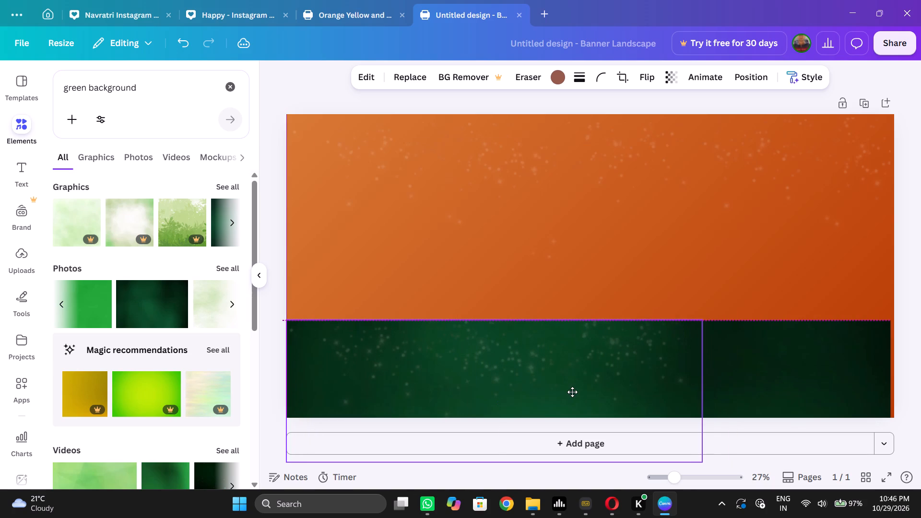
pyautogui.moveTo(572, 392); pyautogui.dragTo(578, 392)
# Duplicate the smaller sparkle overlay at the banner's upper right and place the copy over the right end of the green band.
pyautogui.click(783, 149)
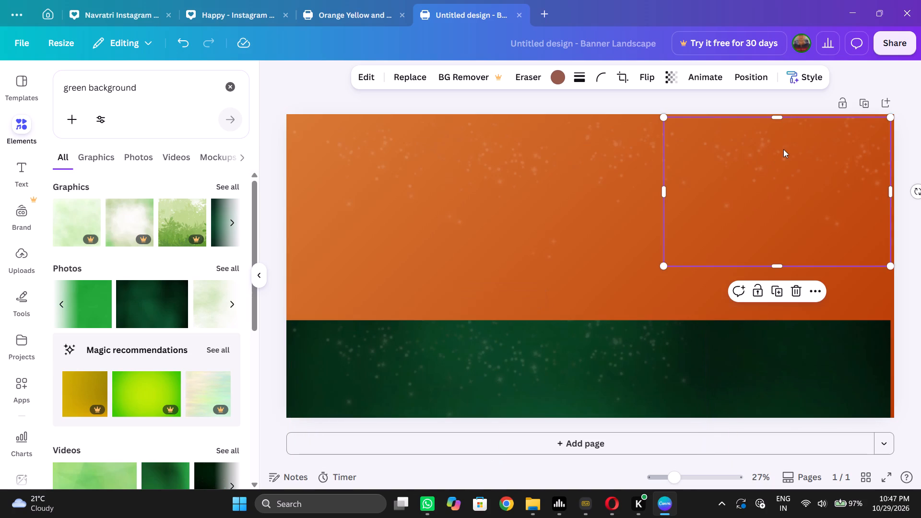
pyautogui.hotkey('ctrl', 'd')
pyautogui.moveTo(783, 149); pyautogui.dragTo(784, 225)
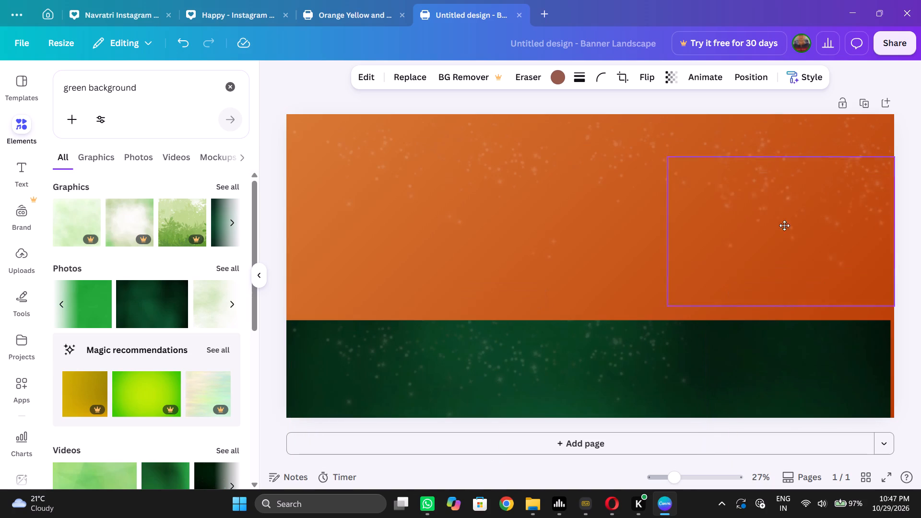
pyautogui.moveTo(784, 225); pyautogui.dragTo(815, 336)
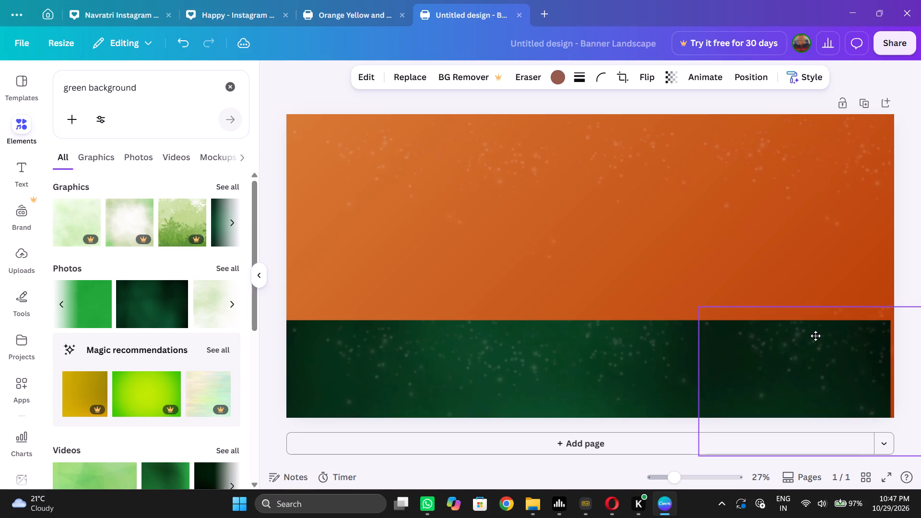
pyautogui.moveTo(815, 336); pyautogui.dragTo(788, 345)
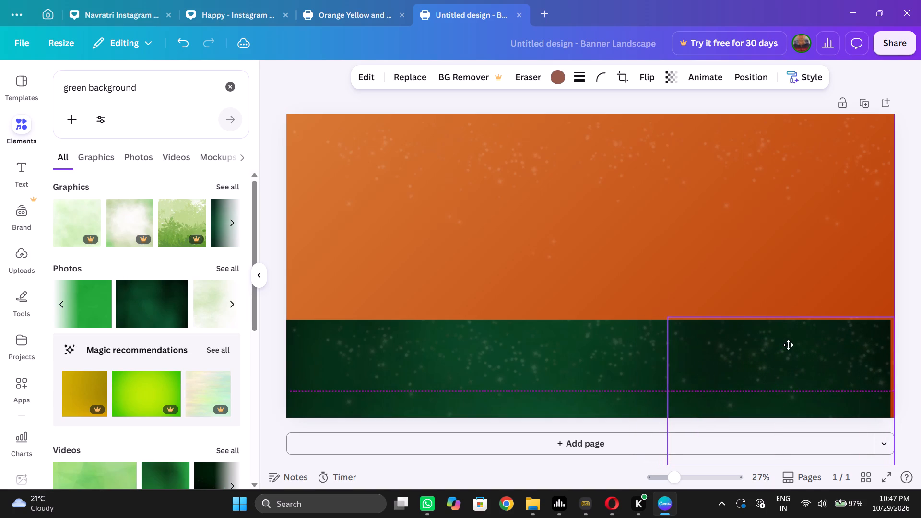
pyautogui.moveTo(788, 345); pyautogui.dragTo(789, 345)
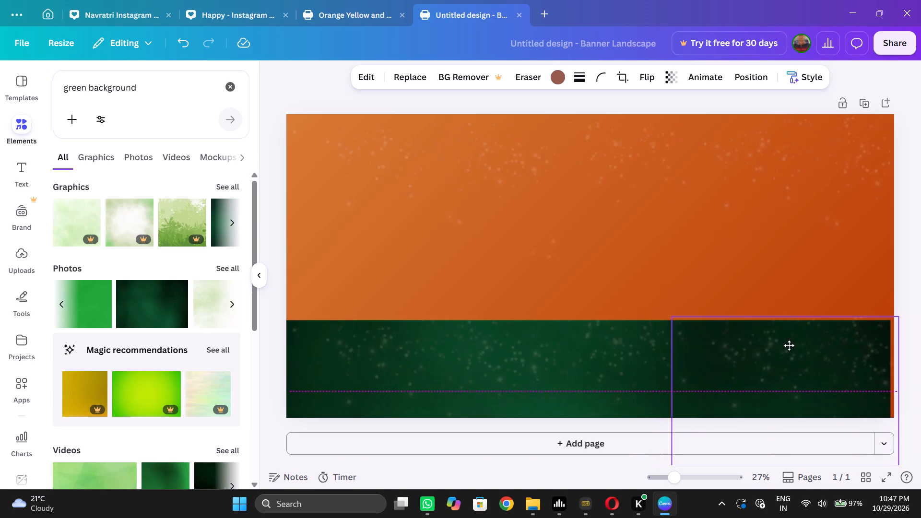
pyautogui.moveTo(789, 345); pyautogui.dragTo(782, 346)
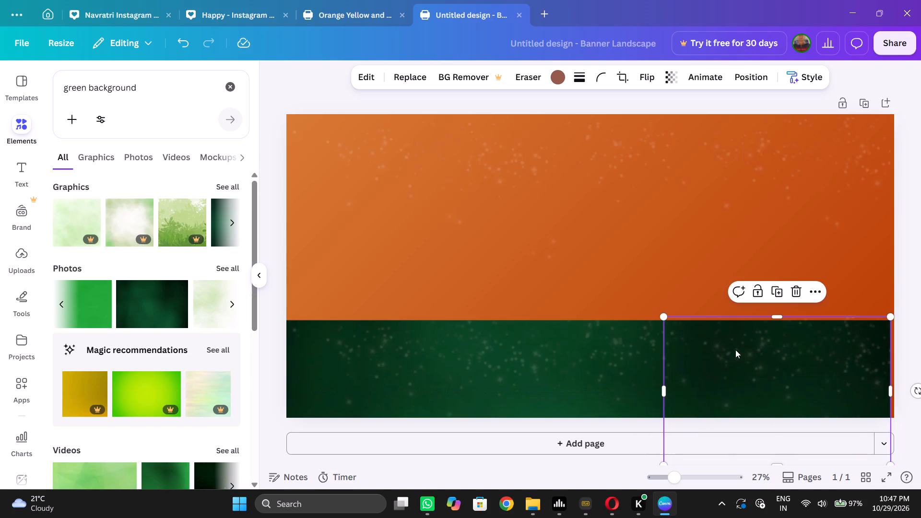
pyautogui.click(872, 247)
pyautogui.click(920, 302)
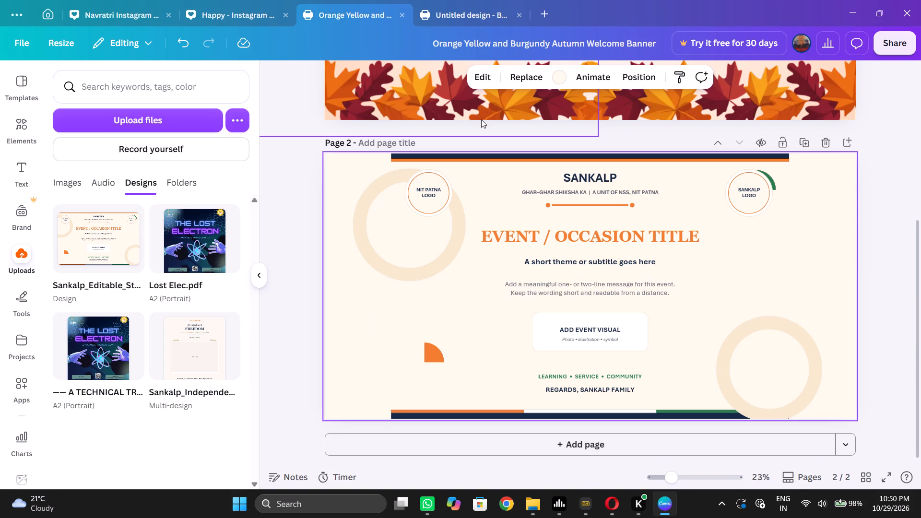
# Switch to Canva, close the autumn banner template preview and clear the Banner filter from the template library.
pyautogui.scroll(2, 481, 119)
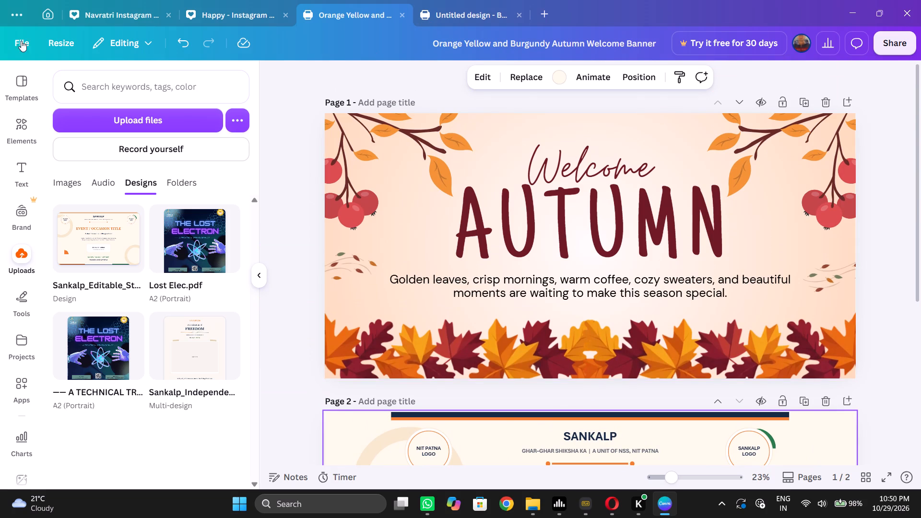
pyautogui.click(46, 12)
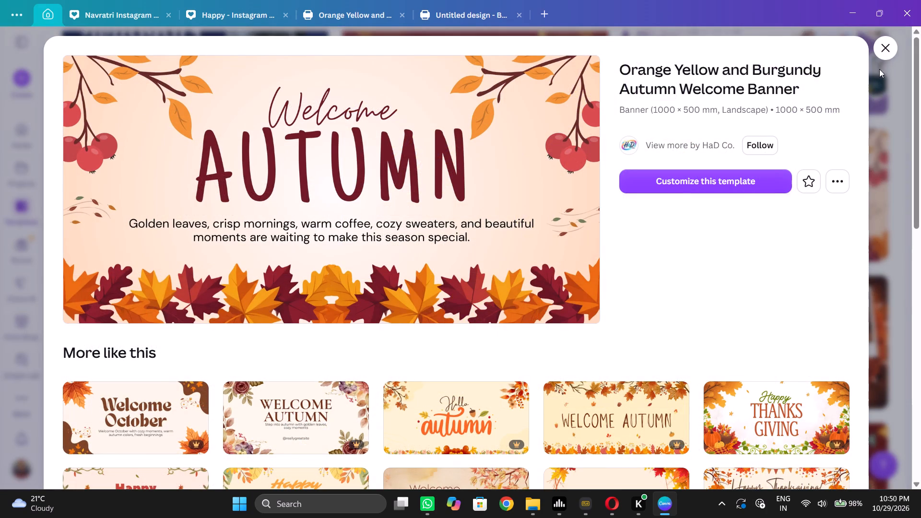
pyautogui.click(888, 48)
pyautogui.scroll(8, 422, 306)
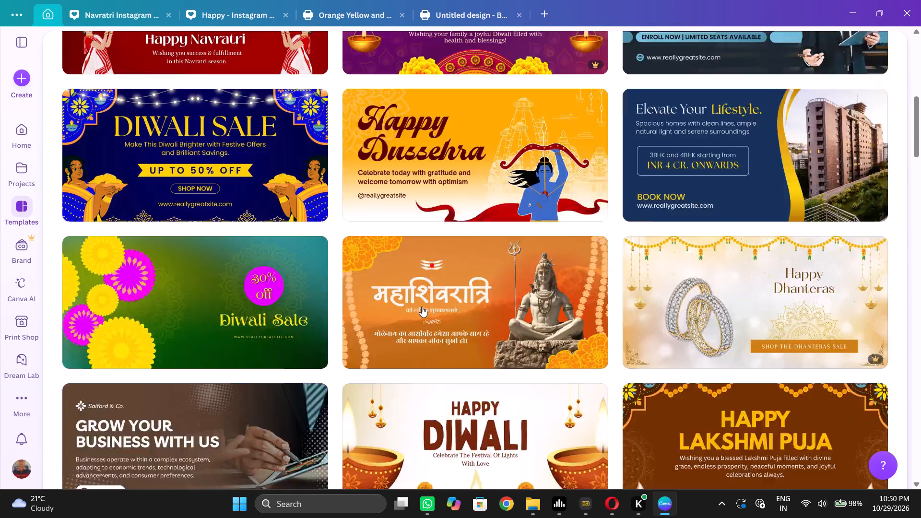
pyautogui.scroll(15, 422, 306)
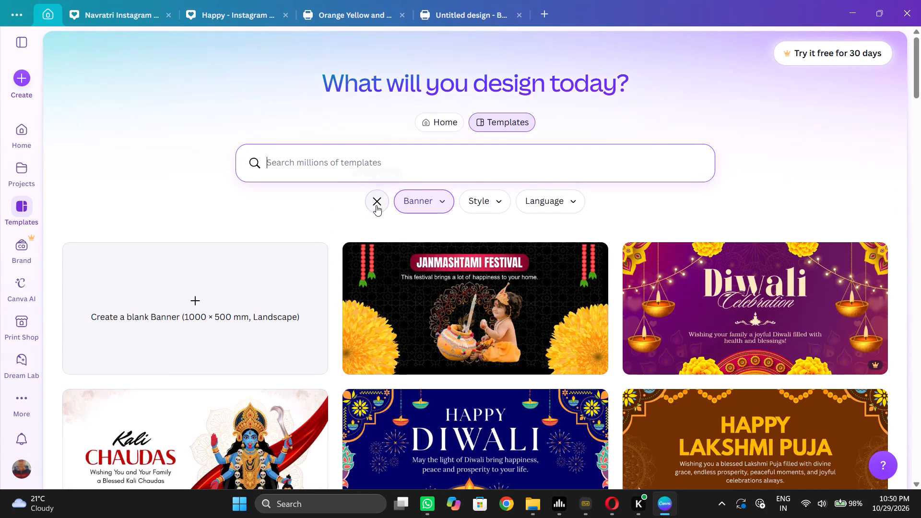
pyautogui.click(384, 205)
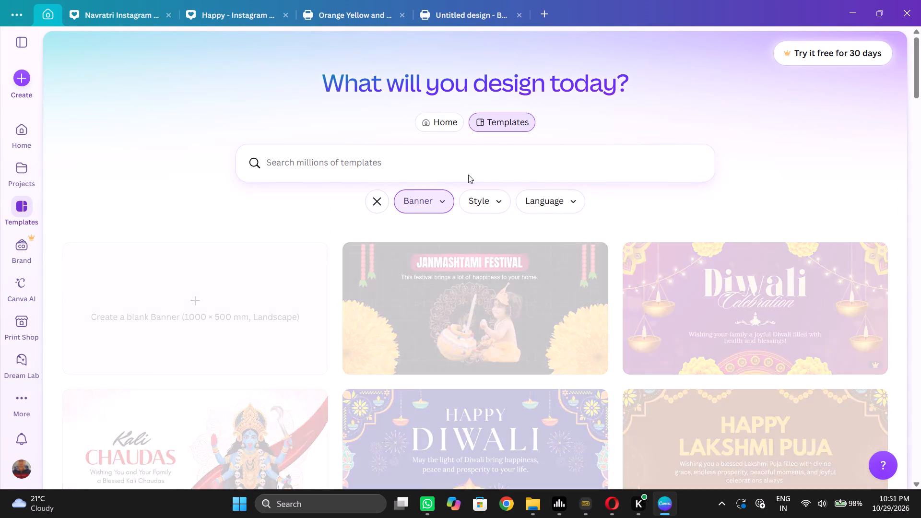
pyautogui.click(515, 128)
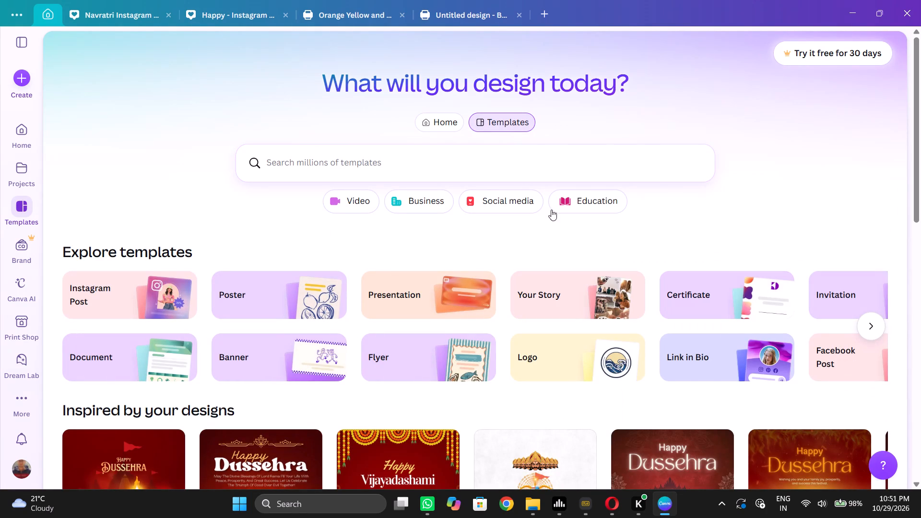
# Look through the Explore templates categories for a suitable banner format.
pyautogui.hscroll(-11, 570, 296)
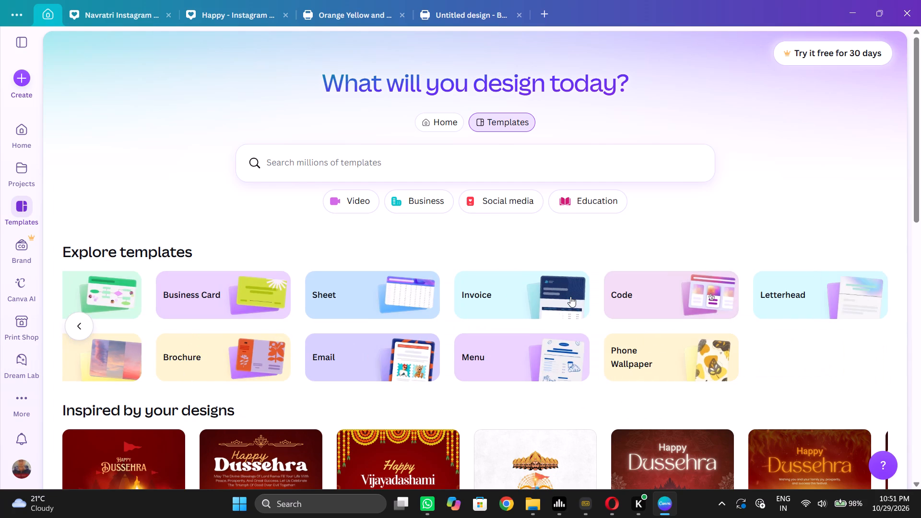
pyautogui.hscroll(16, 570, 296)
pyautogui.scroll(-1, 570, 296)
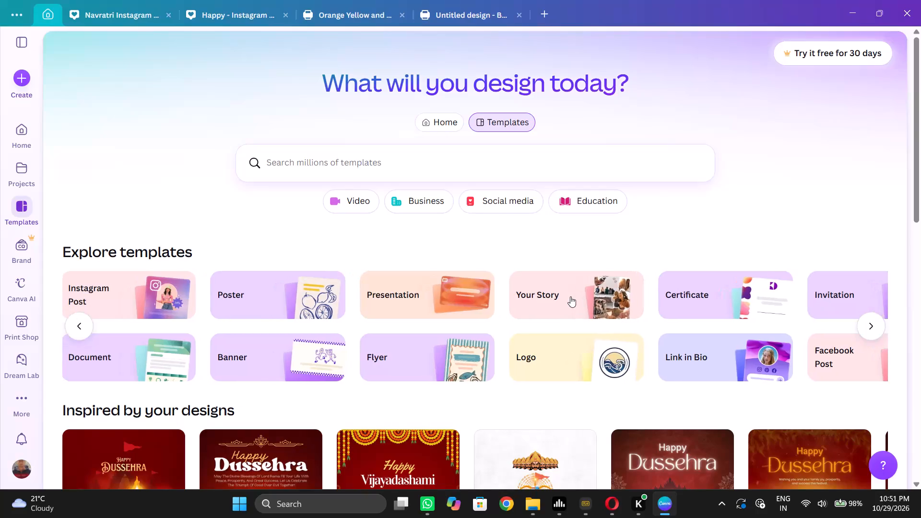
pyautogui.scroll(-1, 570, 296)
pyautogui.scroll(3, 511, 149)
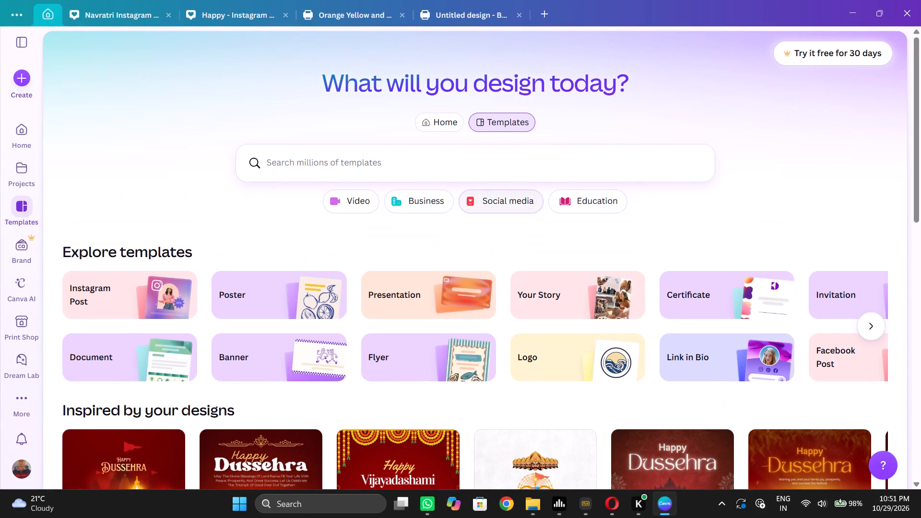
# Go to the Canva home page and open the custom size form for a new design.
pyautogui.moveTo(453, 111); pyautogui.dragTo(443, 125)
pyautogui.click(443, 125)
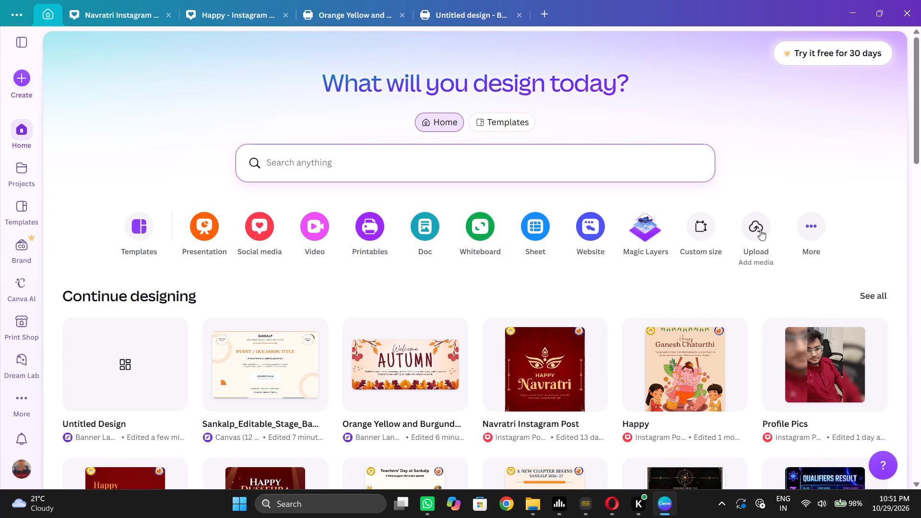
pyautogui.click(711, 222)
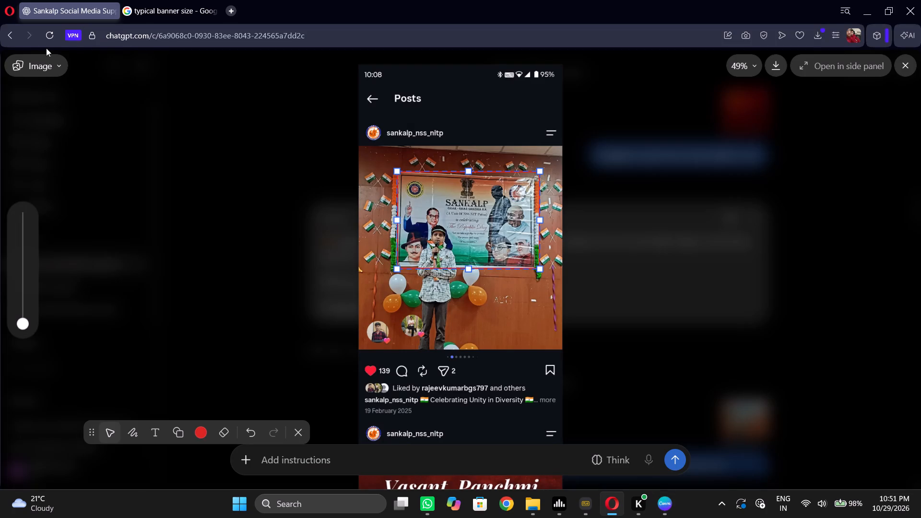
# Switch to the browser's Google results and replace the banner size query with a search for "3 by 4 banner size in pixels".
pyautogui.click(160, 12)
pyautogui.click(215, 69)
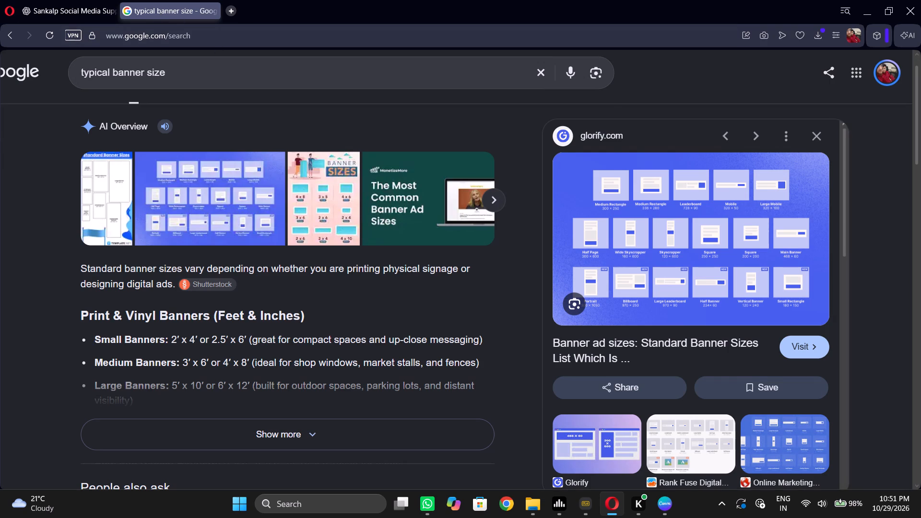
pyautogui.press('BackSpace')
pyautogui.press('BackSpace')
pyautogui.press('BackSpace')
pyautogui.press('BackSpace')
pyautogui.press('BackSpace')
pyautogui.press('BackSpace')
pyautogui.press('BackSpace')
pyautogui.press('BackSpace')
pyautogui.press('BackSpace')
pyautogui.press('BackSpace')
pyautogui.press('BackSpace')
pyautogui.press('BackSpace')
pyautogui.press('BackSpace')
pyautogui.press('BackSpace')
pyautogui.press('BackSpace')
pyautogui.press('BackSpace')
pyautogui.press('BackSpace')
pyautogui.press('BackSpace')
pyautogui.press('BackSpace')
pyautogui.press('BackSpace')
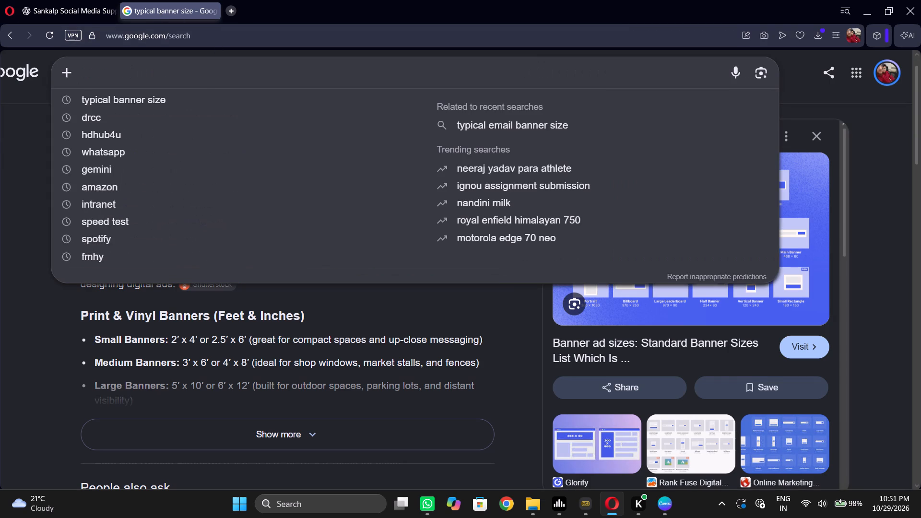
pyautogui.hotkey('shift', '#')
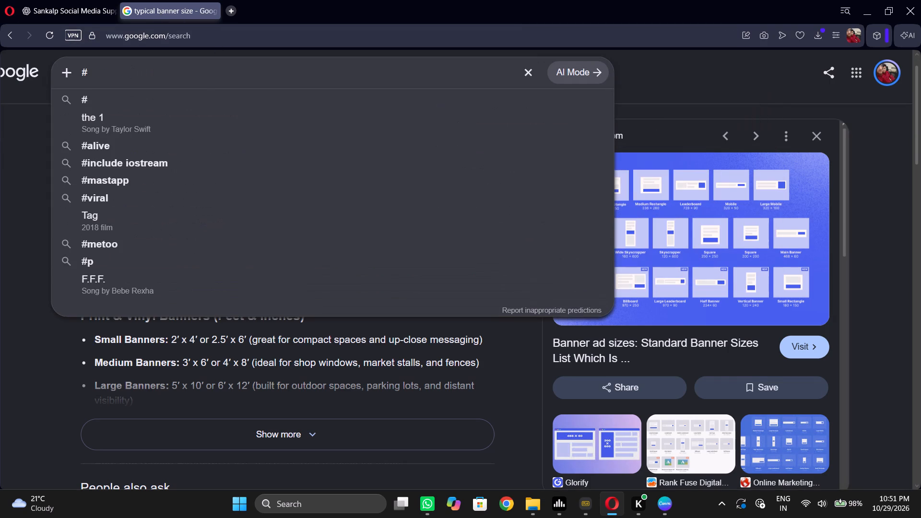
pyautogui.press('BackSpace')
pyautogui.press('3')
pyautogui.hotkey('shift', ':')
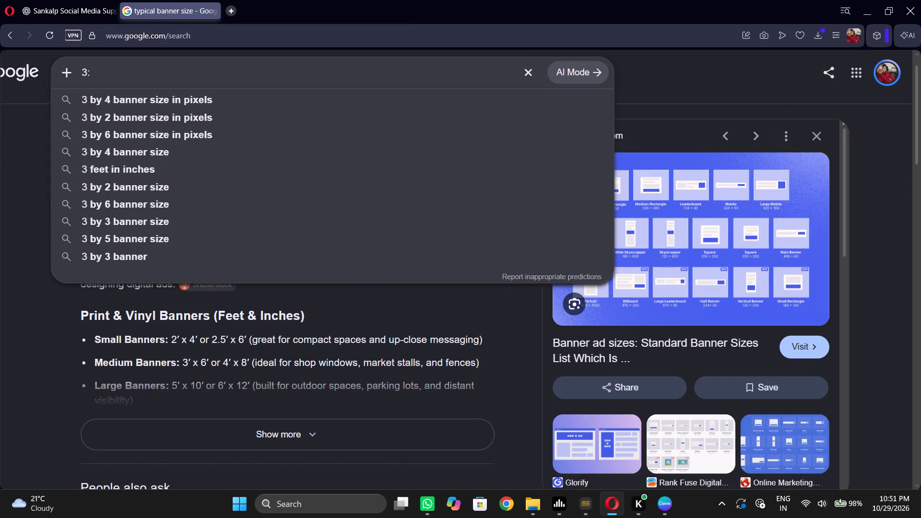
pyautogui.press('Down')
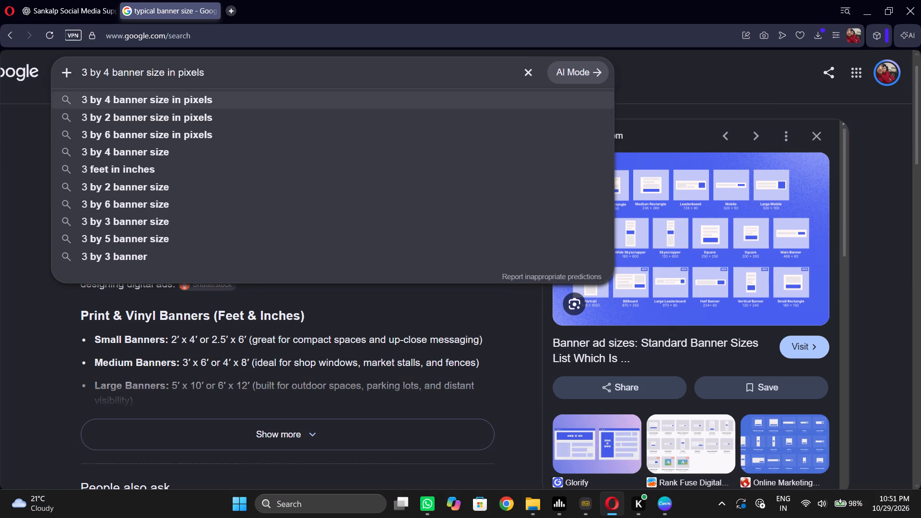
pyautogui.press('Return')
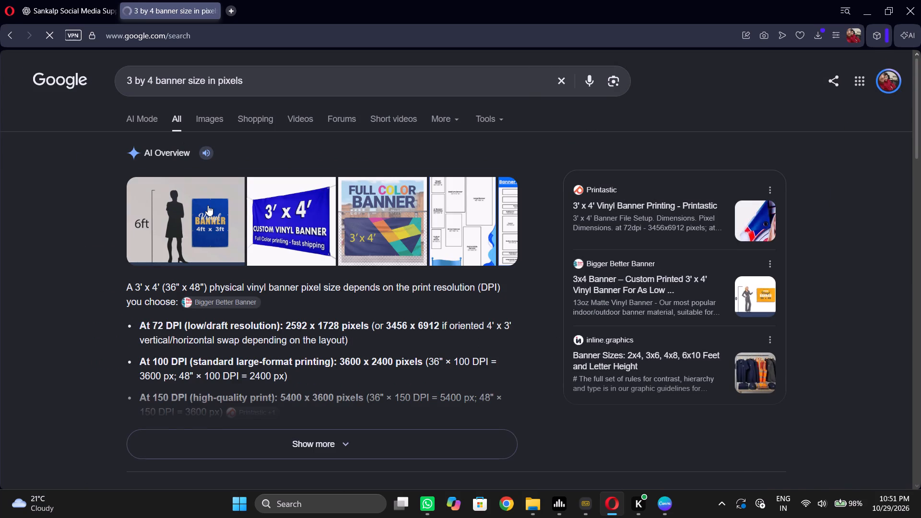
# Expand the AI Overview and examine the pixel dimensions for a 3 by 4 ft banner at each print resolution.
pyautogui.scroll(-1, 208, 205)
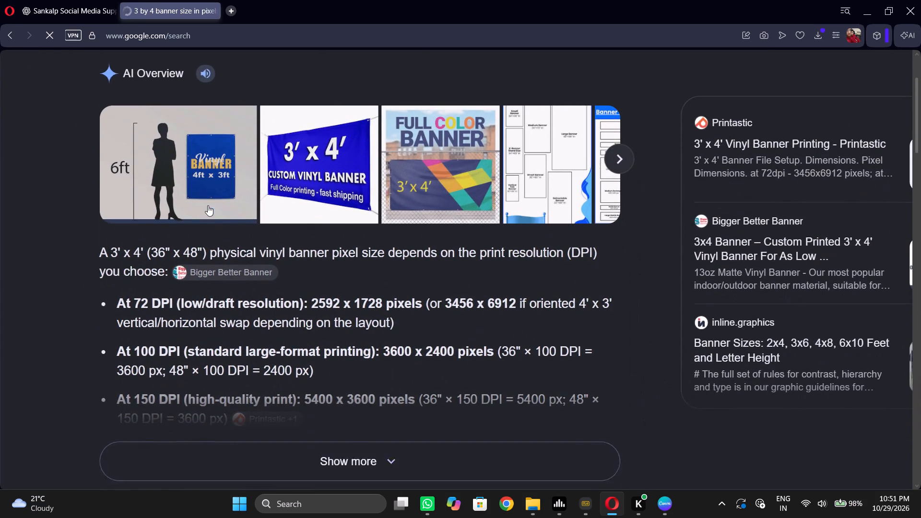
pyautogui.scroll(-1, 208, 205)
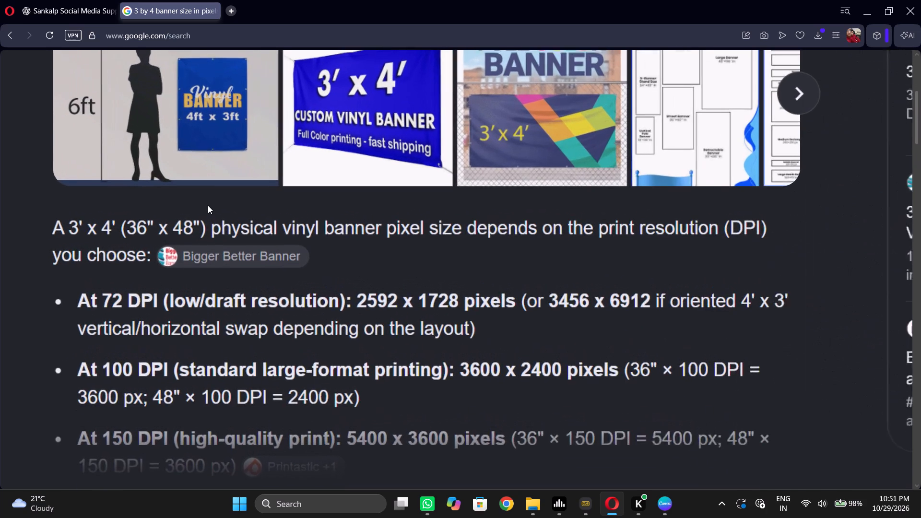
pyautogui.scroll(-1, 208, 205)
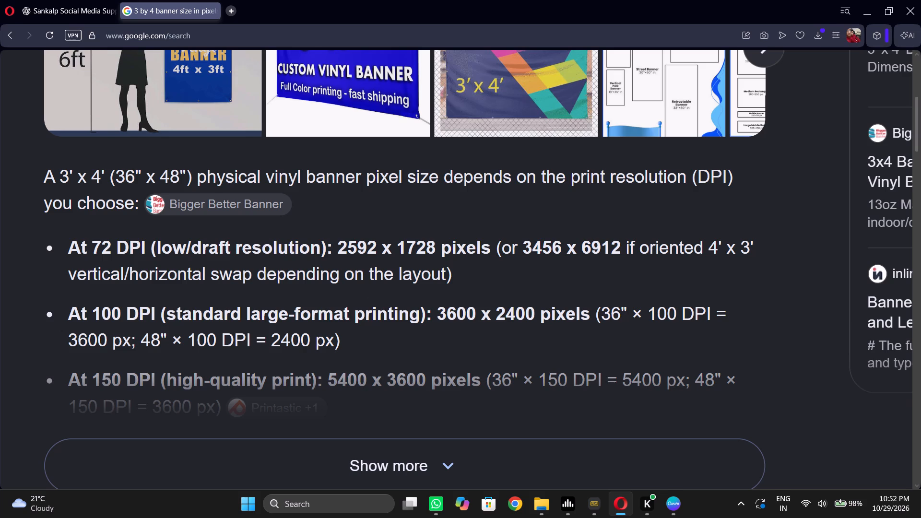
pyautogui.scroll(-1, 278, 356)
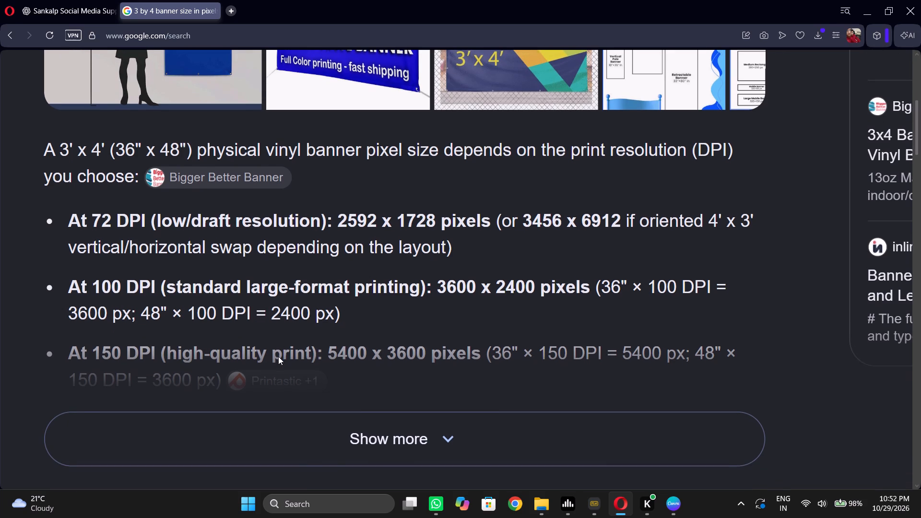
pyautogui.click(351, 440)
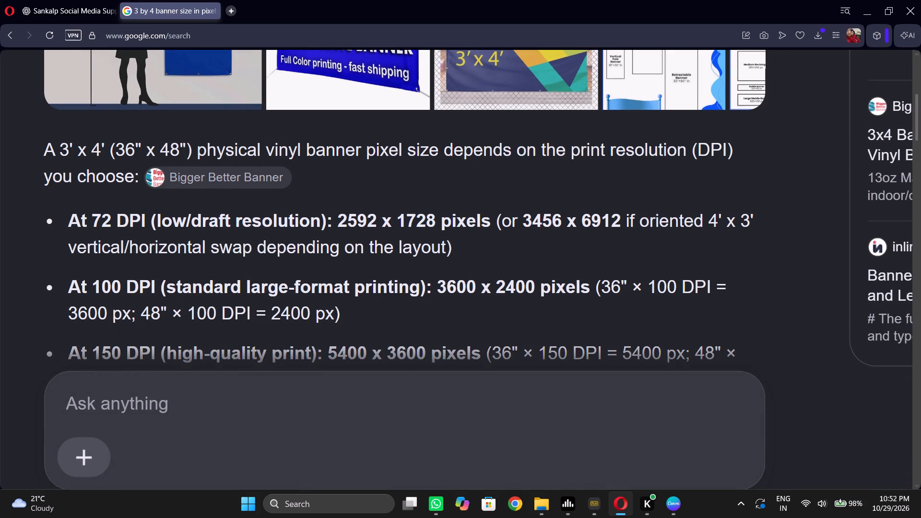
pyautogui.scroll(-3, 482, 278)
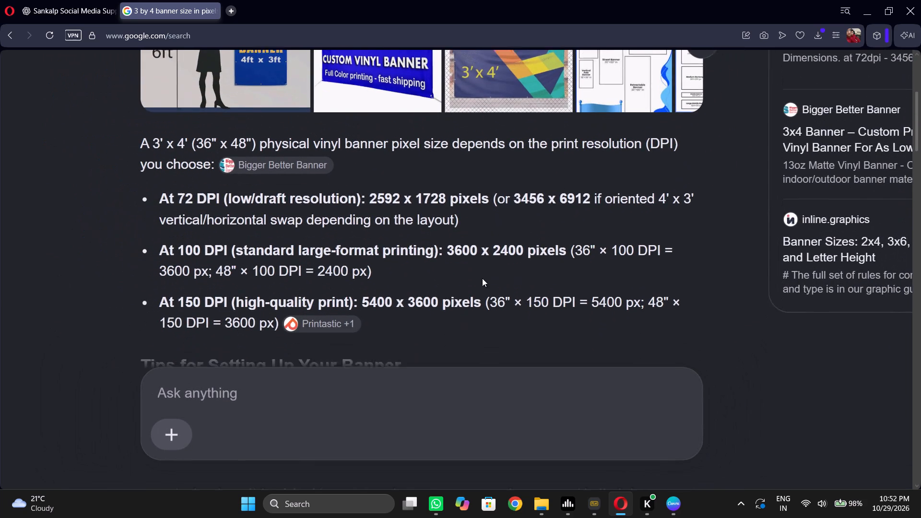
pyautogui.scroll(-1, 482, 278)
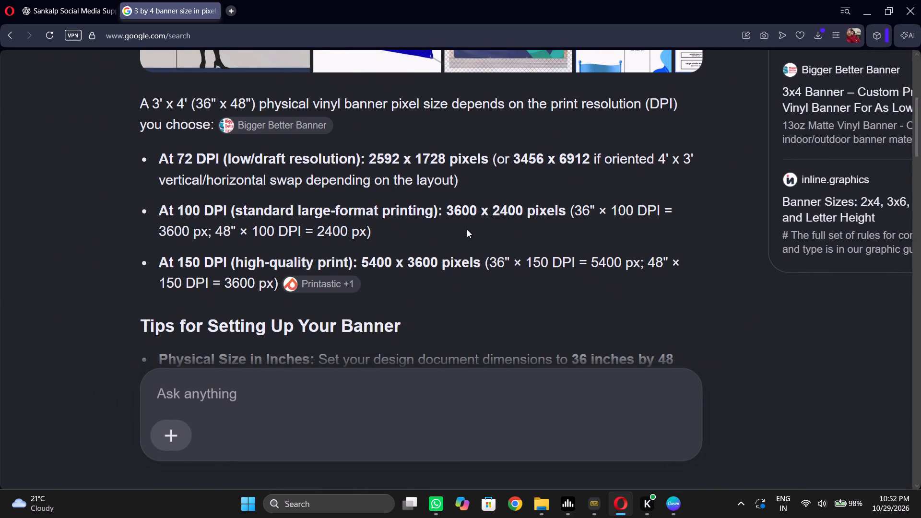
pyautogui.moveTo(479, 212); pyautogui.dragTo(451, 205)
pyautogui.moveTo(451, 205); pyautogui.dragTo(455, 239)
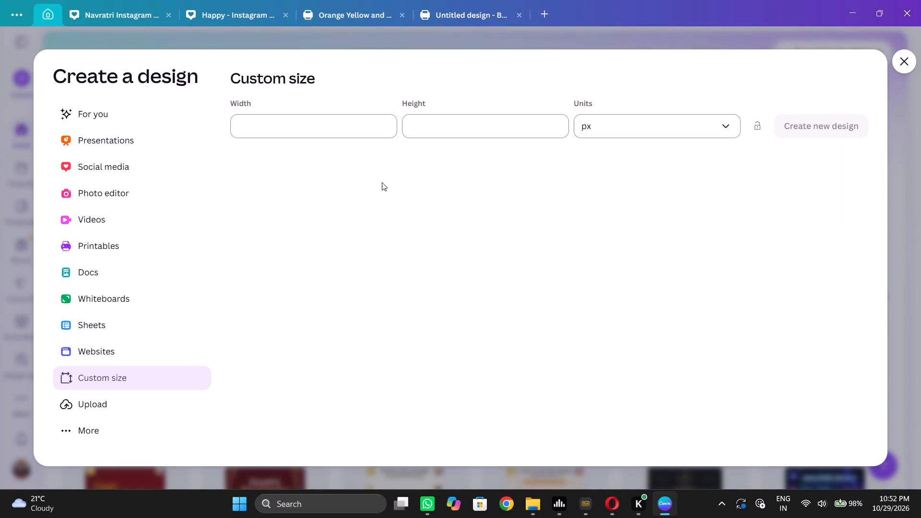
# Create a new blank design with a custom size of 3600 px wide by 2400 px high.
pyautogui.click(345, 127)
pyautogui.write('3600')
pyautogui.click(437, 129)
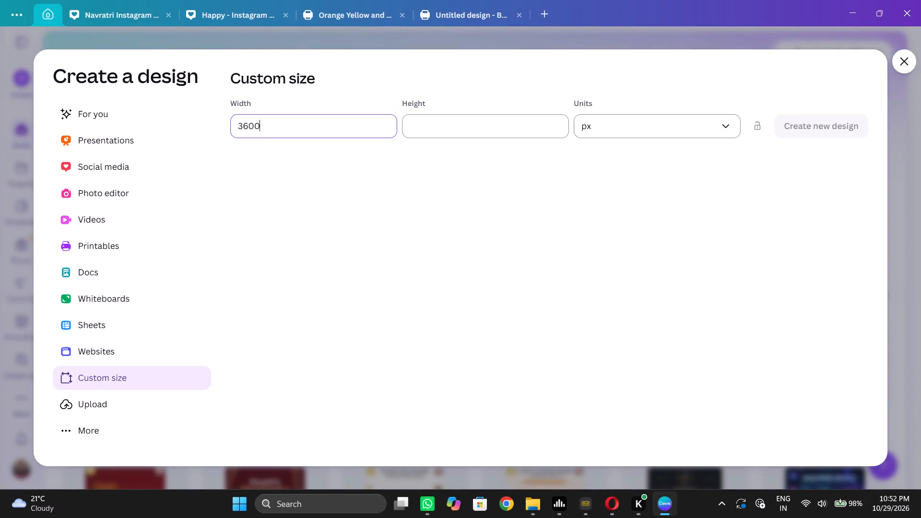
pyautogui.write('2400')
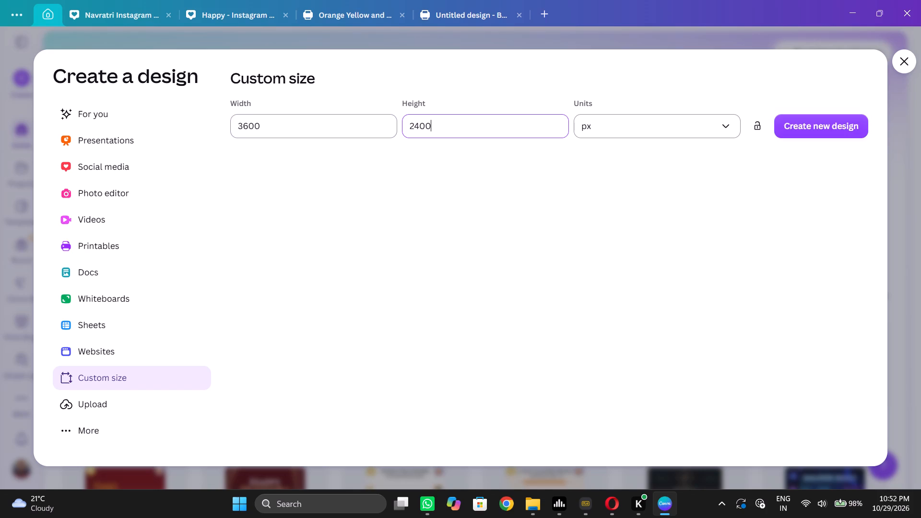
pyautogui.click(813, 132)
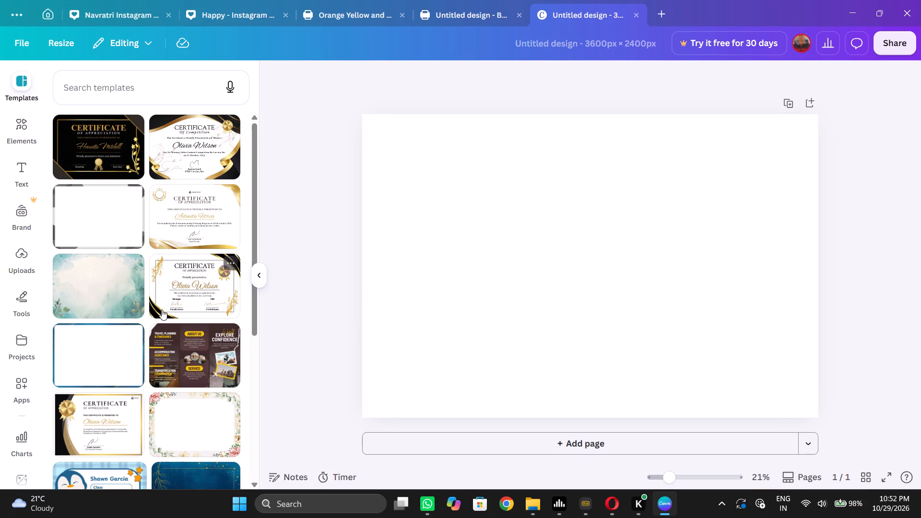
# Look through the suggested templates for a banner background.
pyautogui.scroll(-4, 162, 309)
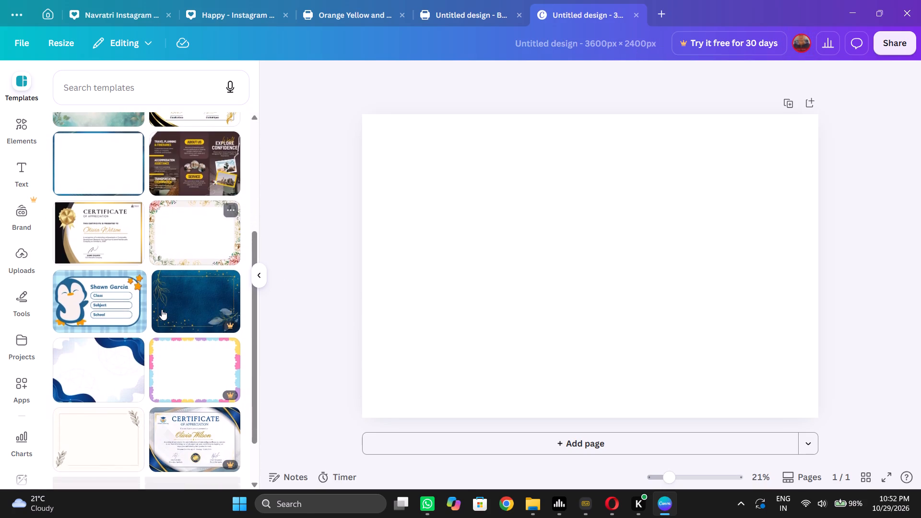
pyautogui.scroll(-1, 162, 309)
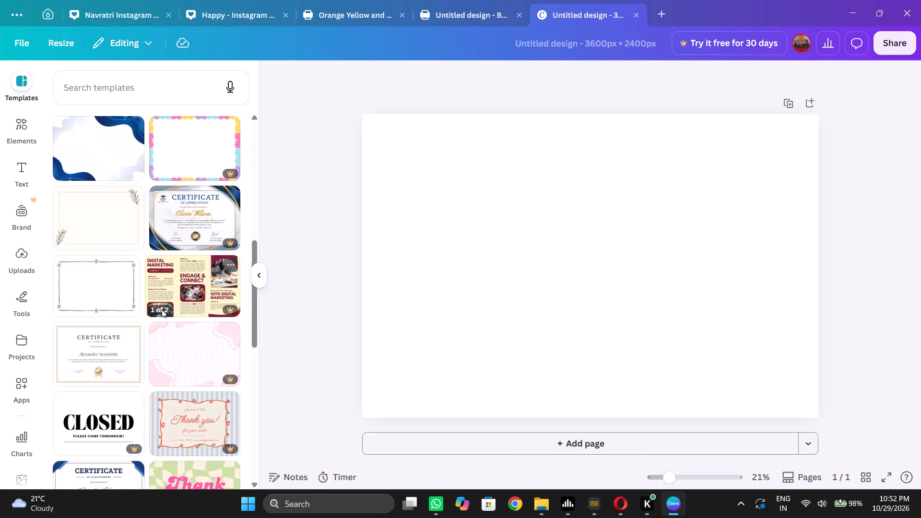
# Try the cream leaf-frame template on the page, and replace it with the teal watercolour background template with leaves in the corners.
pyautogui.click(114, 230)
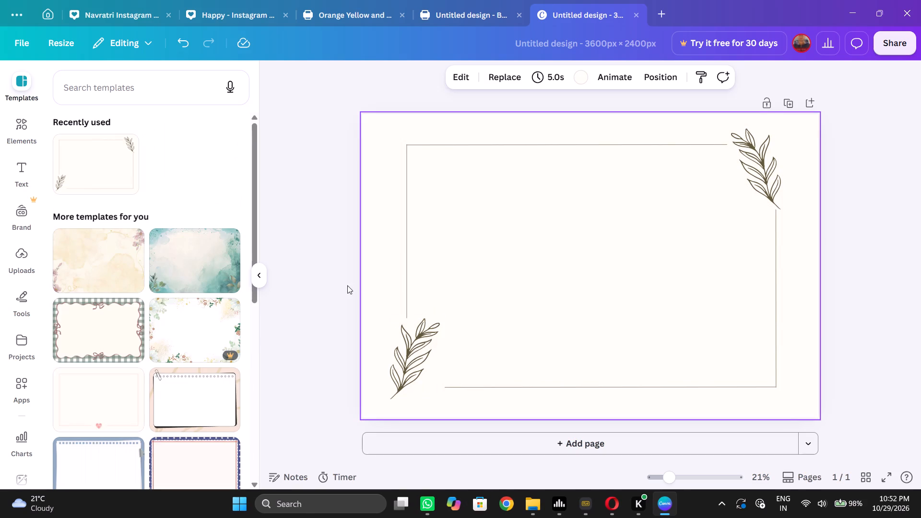
pyautogui.click(184, 254)
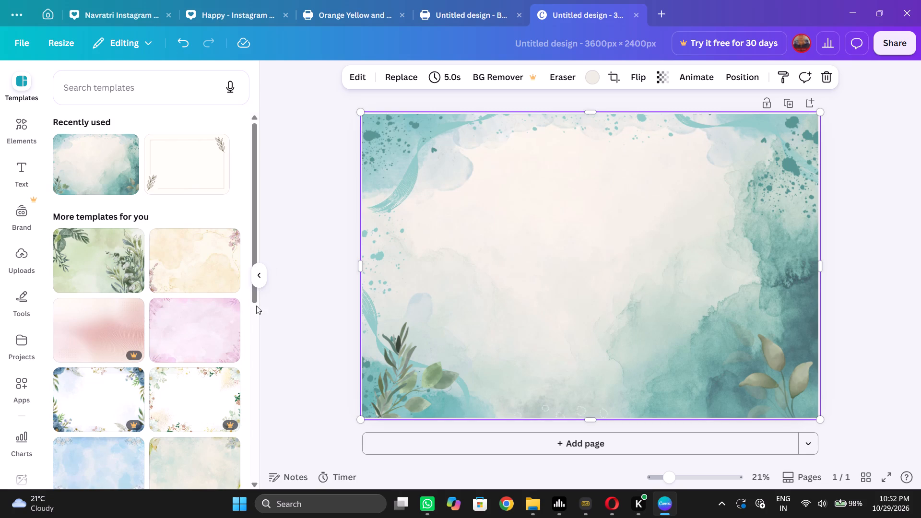
pyautogui.scroll(8, 161, 283)
# Switch to the Sankalp ChatGPT conversation in the browser and close the enlarged reference photo of the stage banner.
pyautogui.click(302, 207)
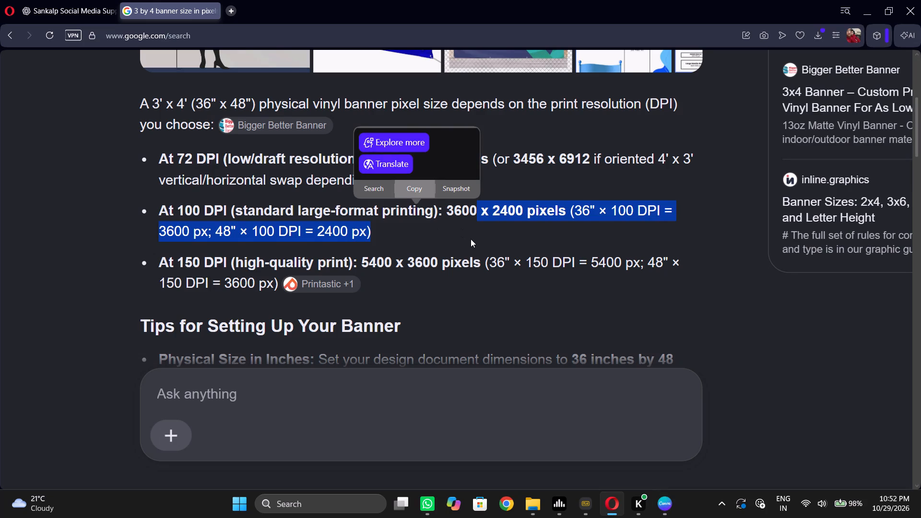
pyautogui.click(57, 1)
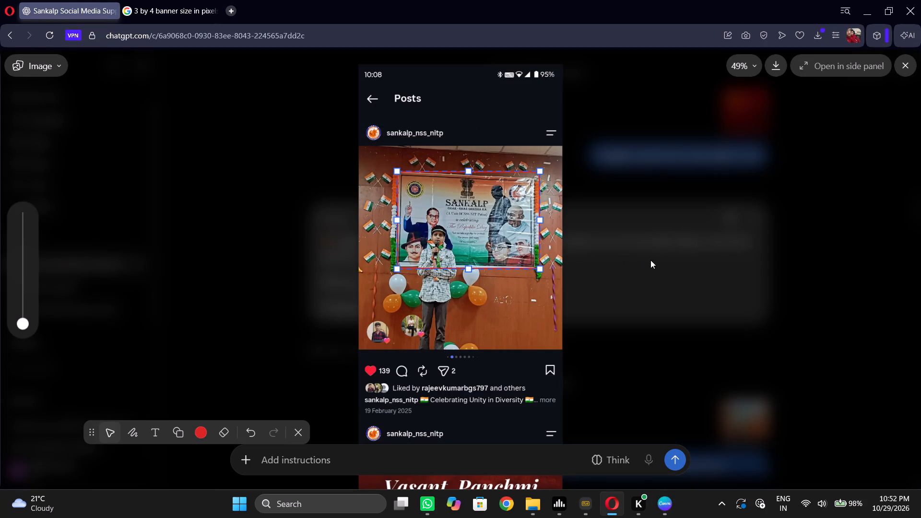
pyautogui.click(652, 259)
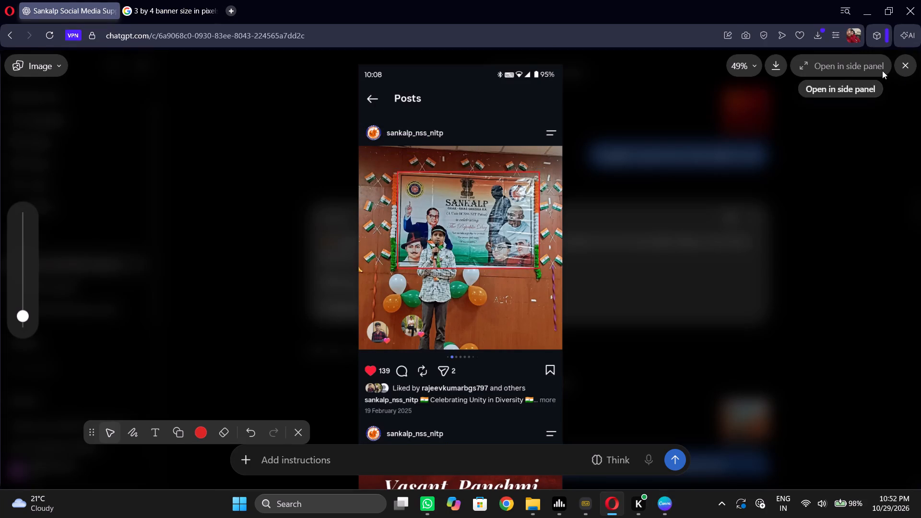
pyautogui.click(906, 68)
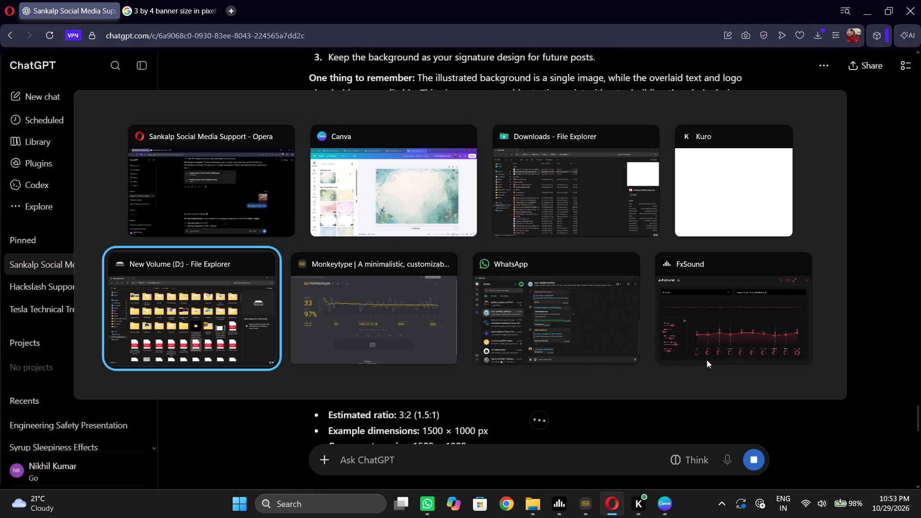
# Open the newest PNG screenshot in the Downloads folder and examine the SANKALP stage banner in it up close.
pyautogui.click(35, 143)
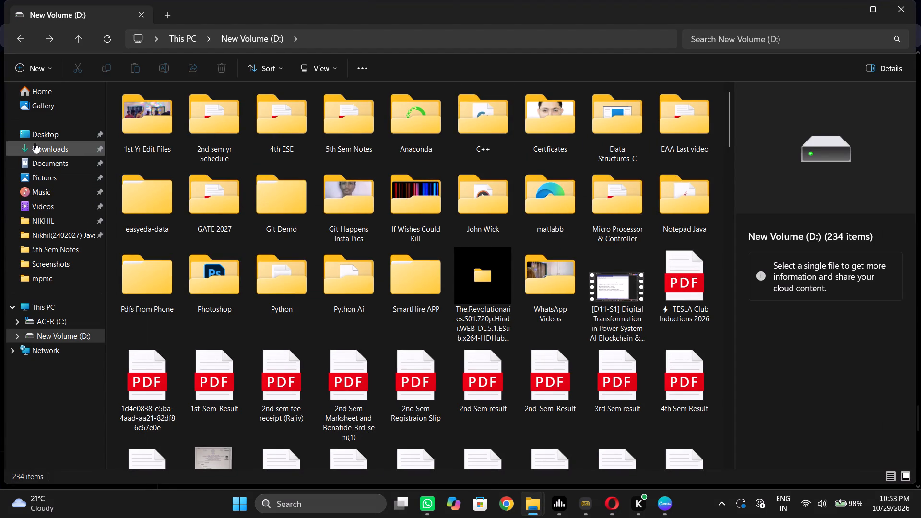
pyautogui.doubleClick(165, 125)
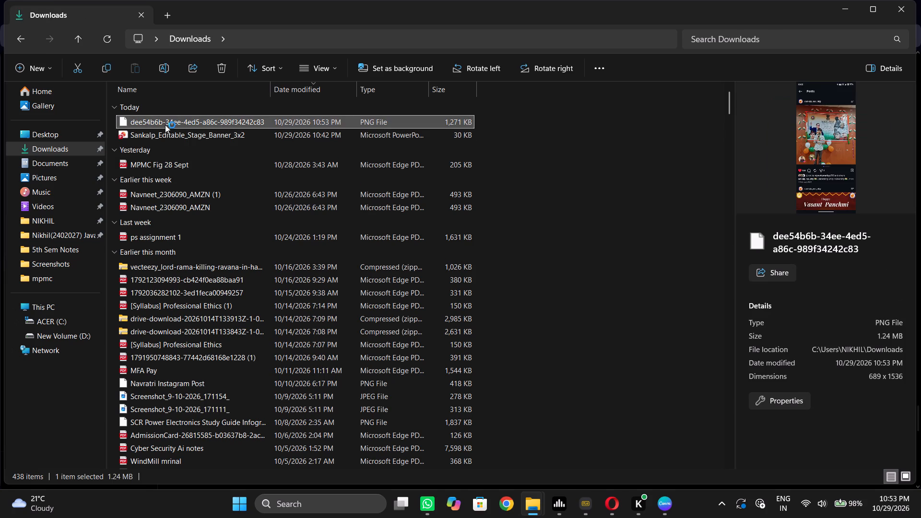
pyautogui.keyDown('ctrl'); pyautogui.scroll(4, 436, 187); pyautogui.keyUp('ctrl')
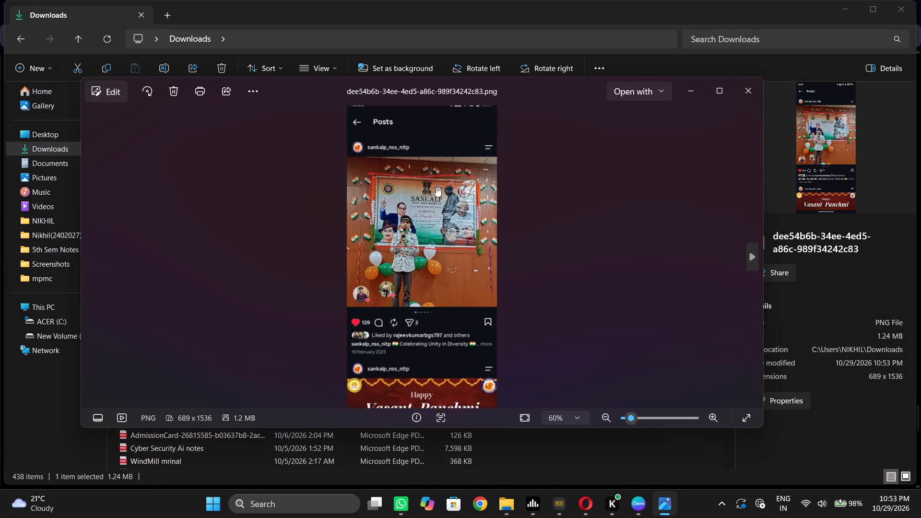
pyautogui.keyDown('ctrl'); pyautogui.scroll(9, 436, 187); pyautogui.keyUp('ctrl')
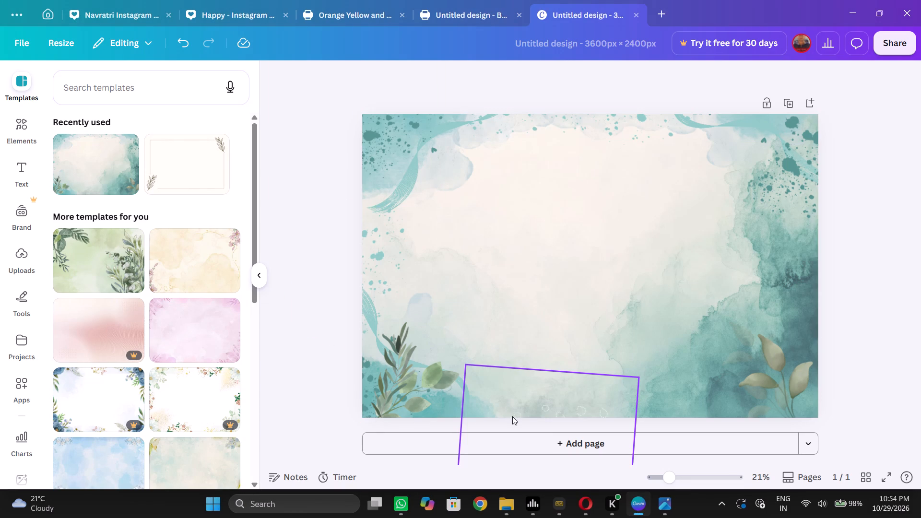
# Back in the Canva design, add a second page below the teal watercolour page.
pyautogui.click(524, 460)
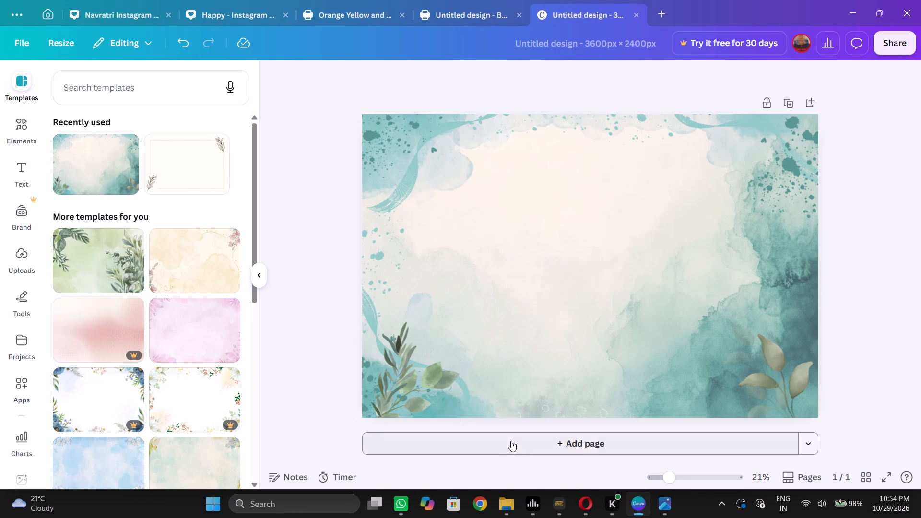
pyautogui.click(511, 441)
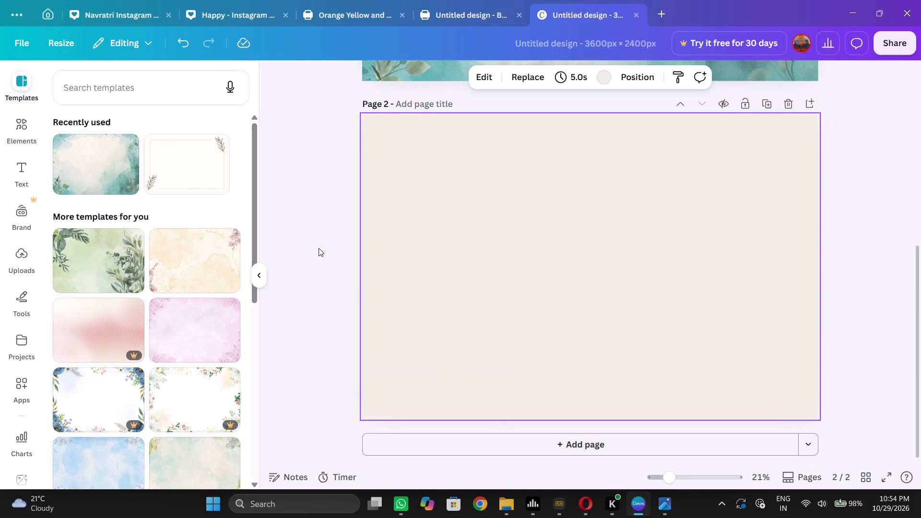
# Search the templates for "tricolour background".
pyautogui.scroll(3, 145, 82)
pyautogui.click(145, 96)
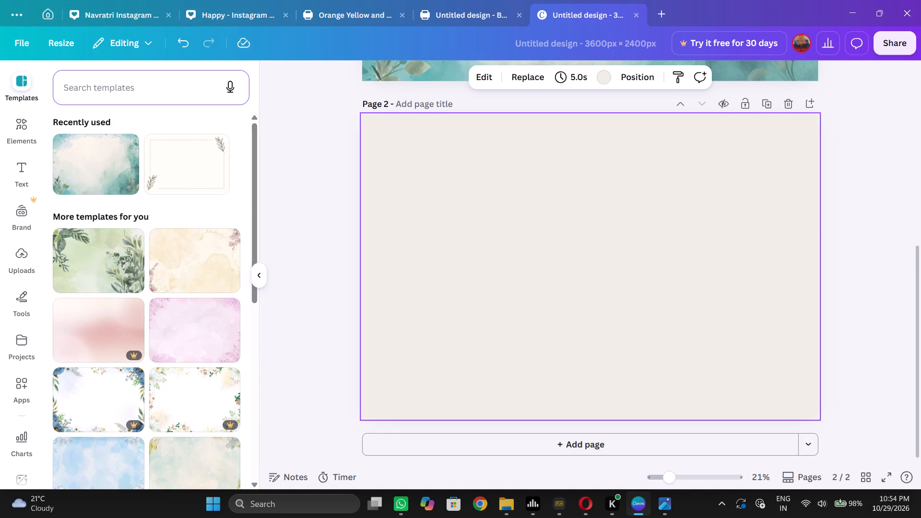
pyautogui.click(145, 96)
pyautogui.click(145, 96)
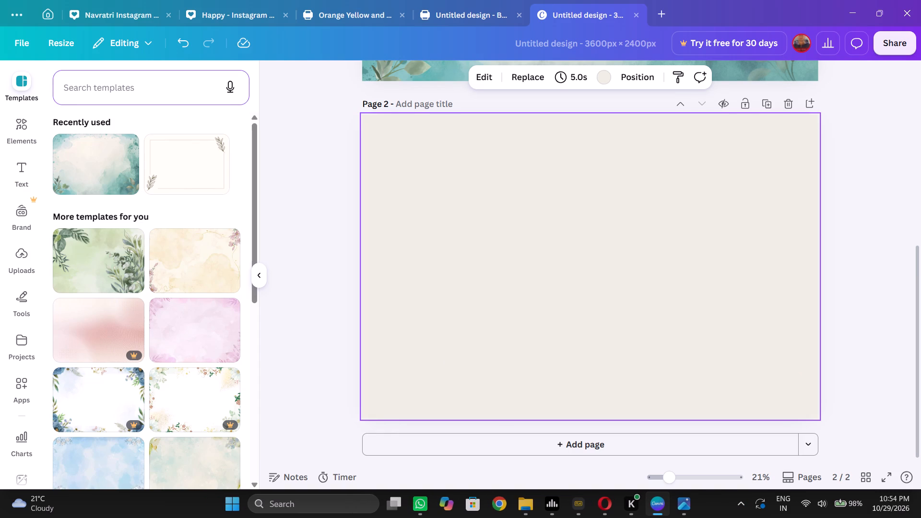
pyautogui.click(136, 93)
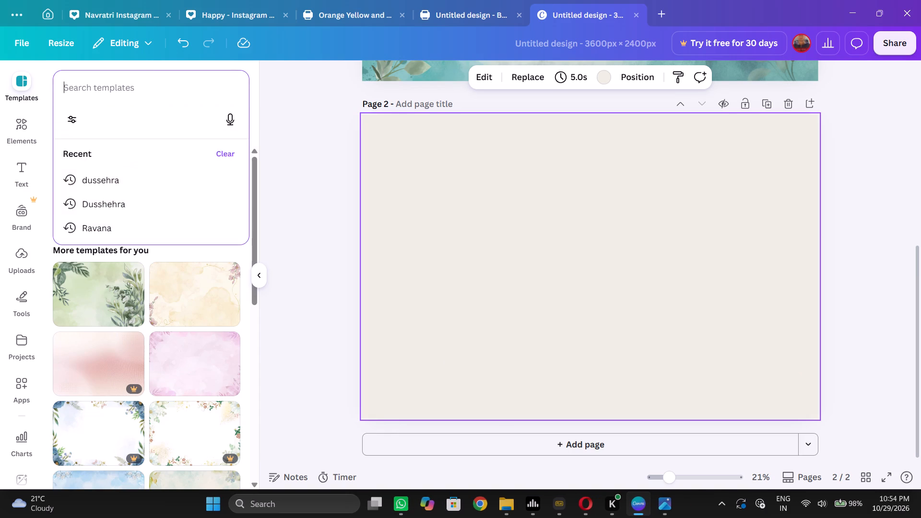
pyautogui.write('tr')
pyautogui.write('ic')
pyautogui.write('olo')
pyautogui.write('ur')
pyautogui.press('space')
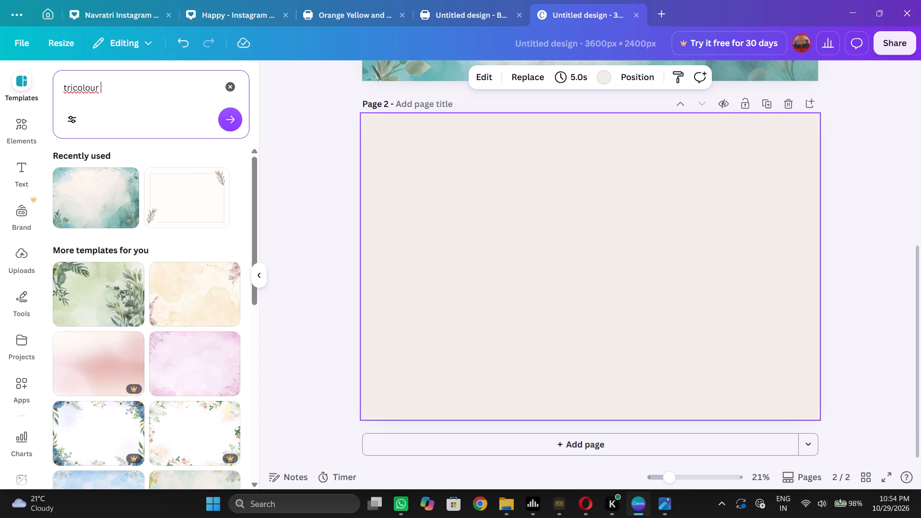
pyautogui.press('BackSpace')
pyautogui.press('space')
pyautogui.write('back')
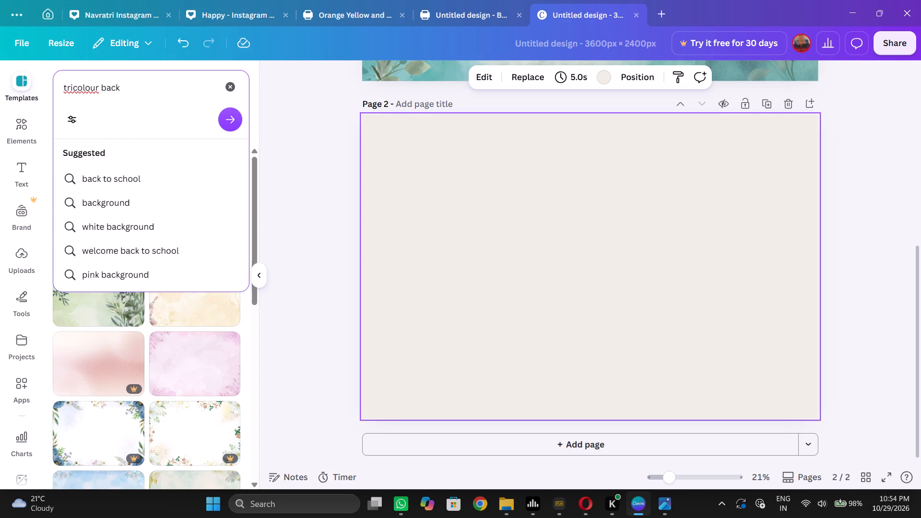
pyautogui.write('ground')
pyautogui.press('Return')
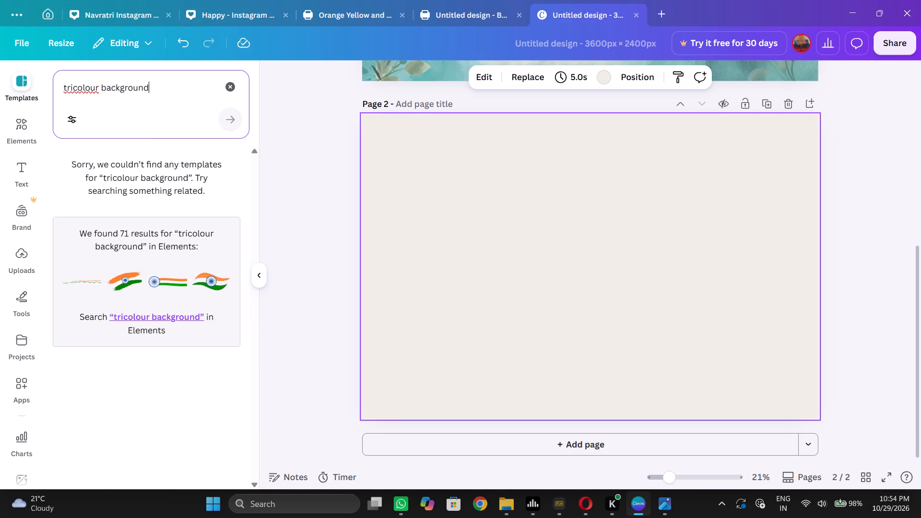
# Extend the "tricolour background" search to Elements and look through the graphics, photos and videos for a suitable banner background.
pyautogui.scroll(-1, 150, 282)
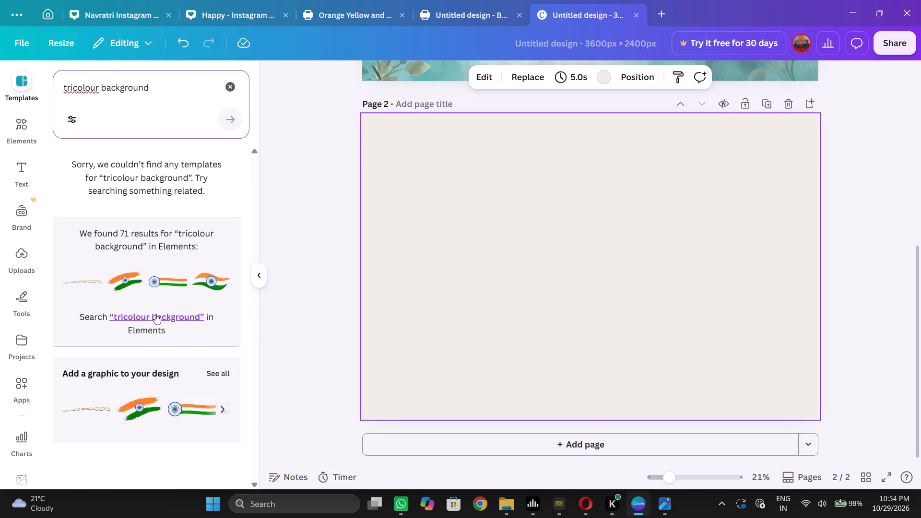
pyautogui.click(155, 316)
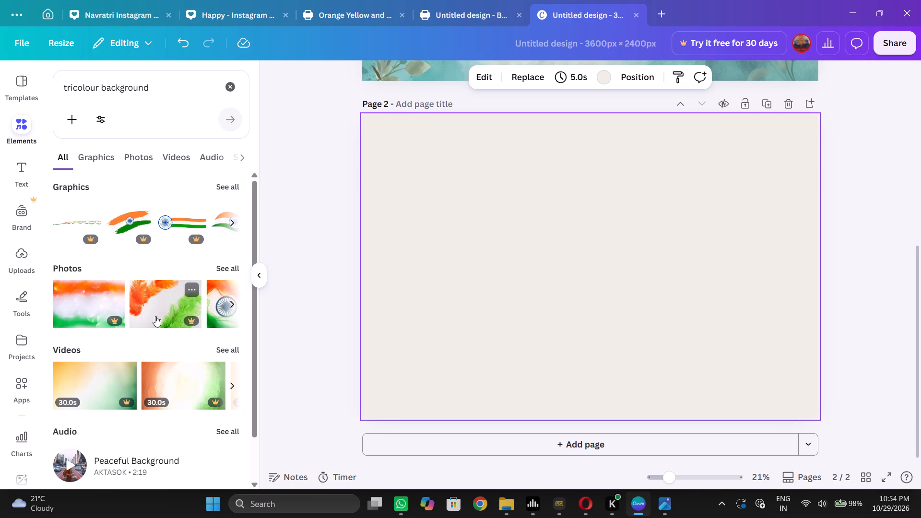
pyautogui.hscroll(-2, 171, 306)
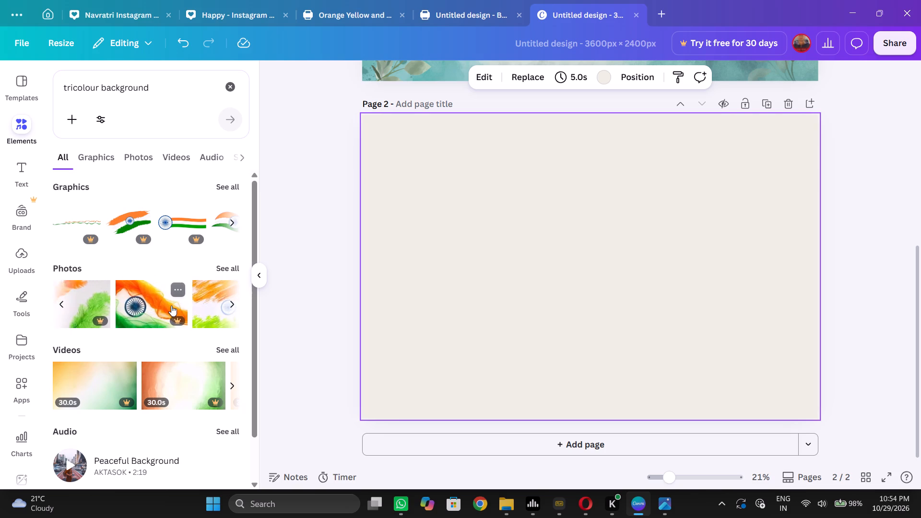
pyautogui.hscroll(-4, 171, 306)
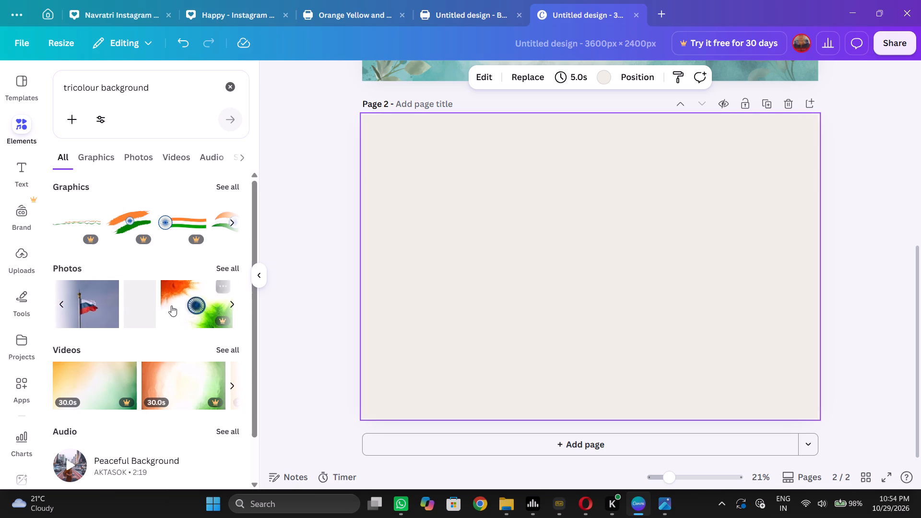
pyautogui.hscroll(-1, 171, 306)
pyautogui.scroll(-5, 171, 306)
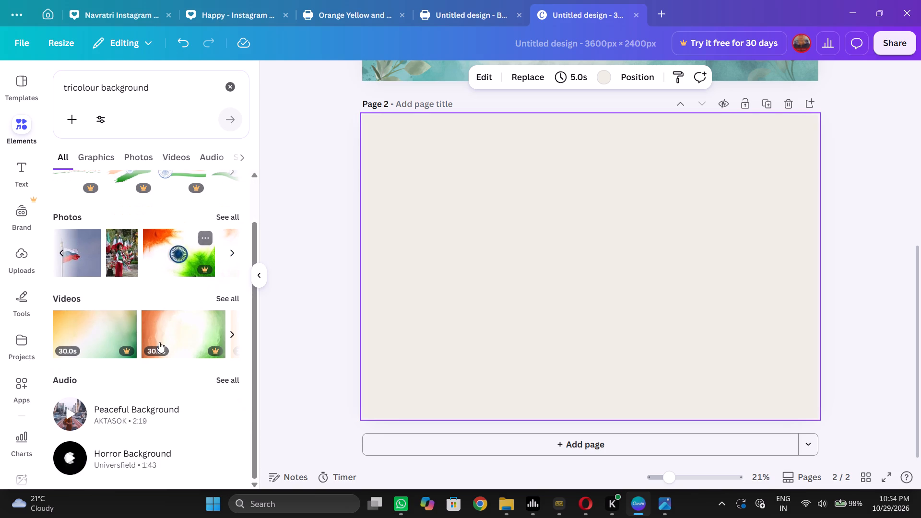
pyautogui.scroll(-3, 138, 424)
pyautogui.scroll(2, 138, 424)
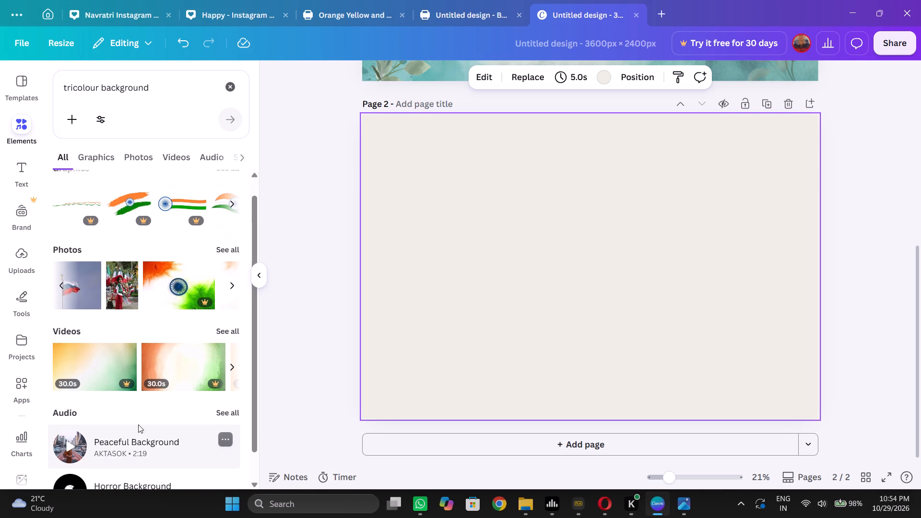
pyautogui.scroll(7, 491, 423)
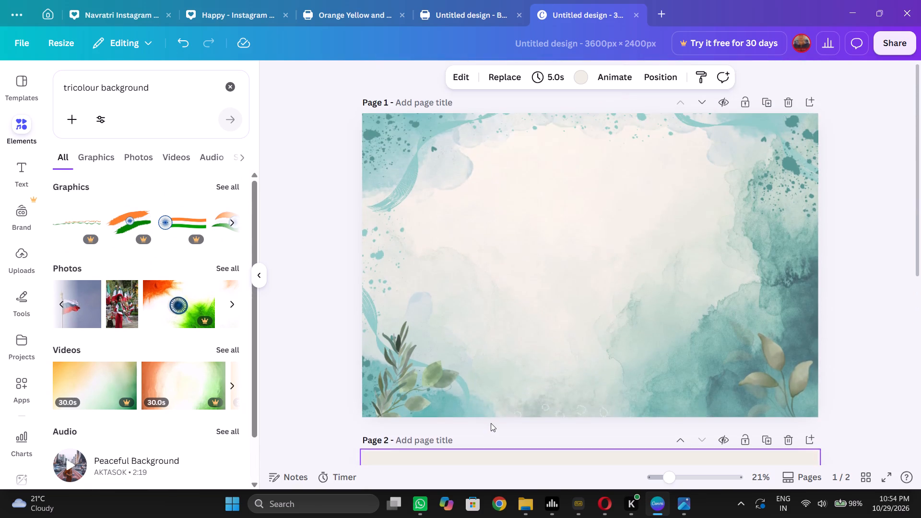
pyautogui.scroll(-7, 491, 423)
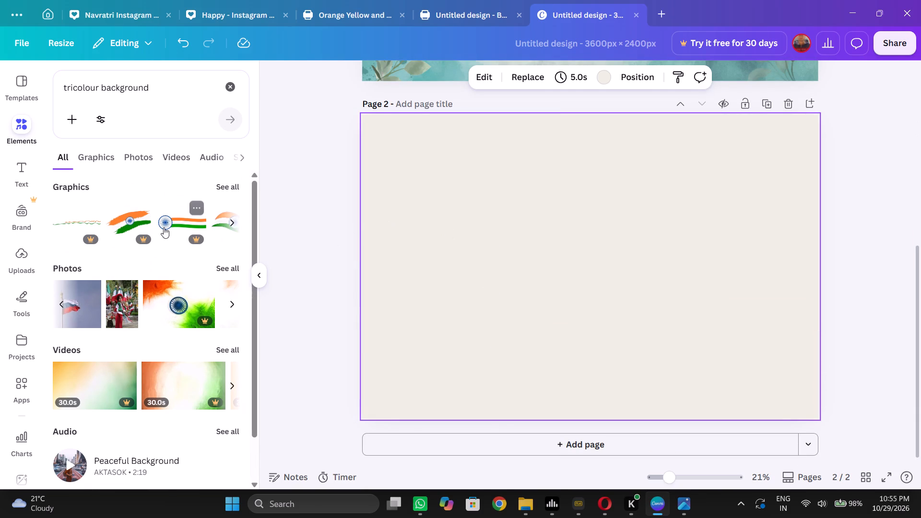
pyautogui.scroll(4, 164, 227)
pyautogui.hscroll(4, 164, 227)
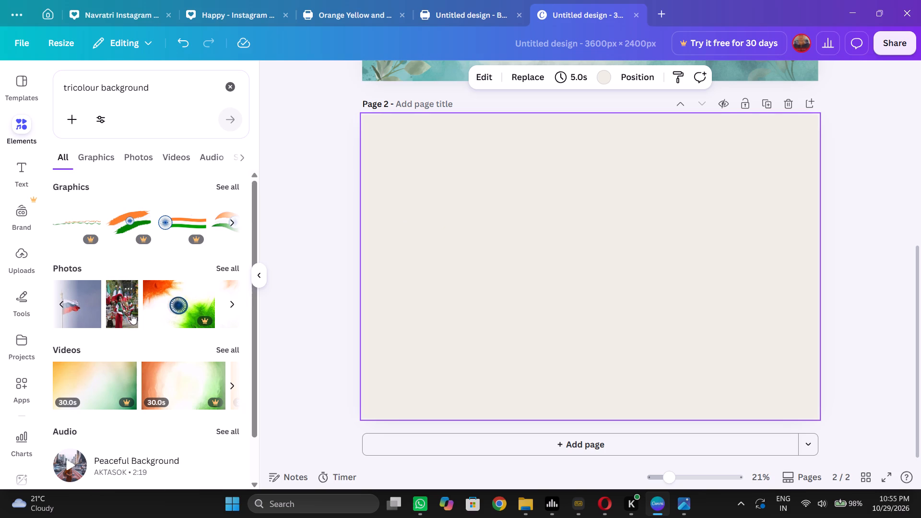
pyautogui.scroll(-1, 131, 314)
pyautogui.hscroll(-4, 138, 271)
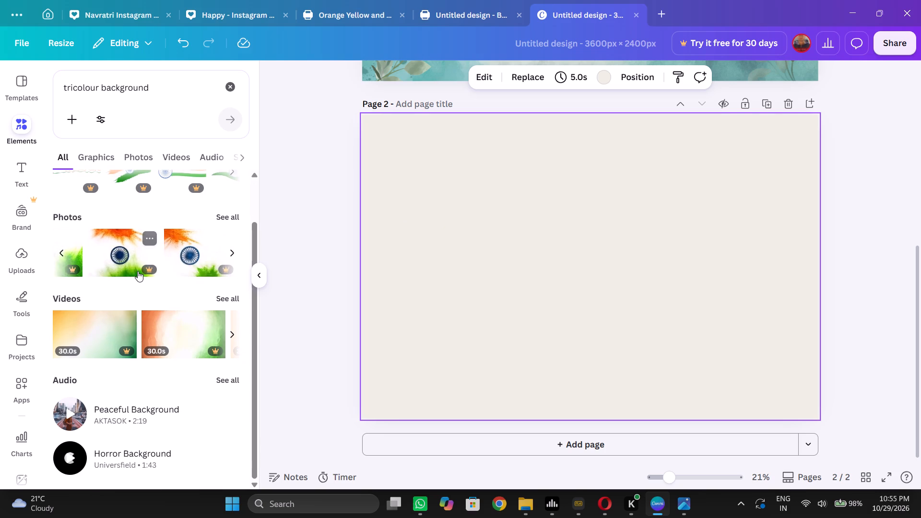
pyautogui.hscroll(-5, 138, 271)
pyautogui.hscroll(9, 138, 271)
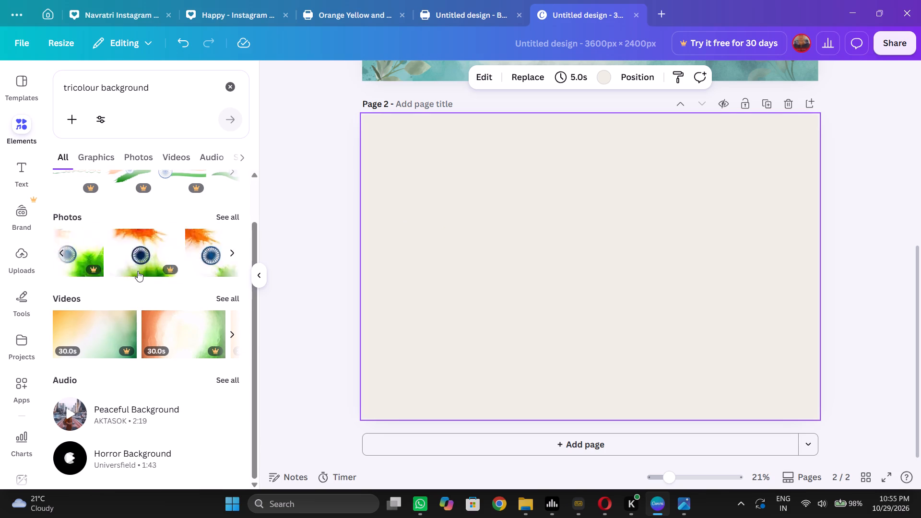
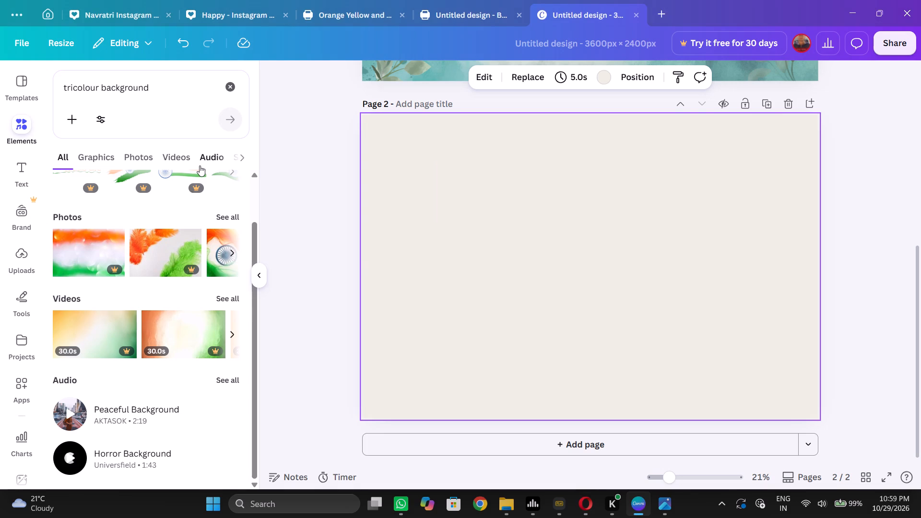
pyautogui.scroll(8, 166, 222)
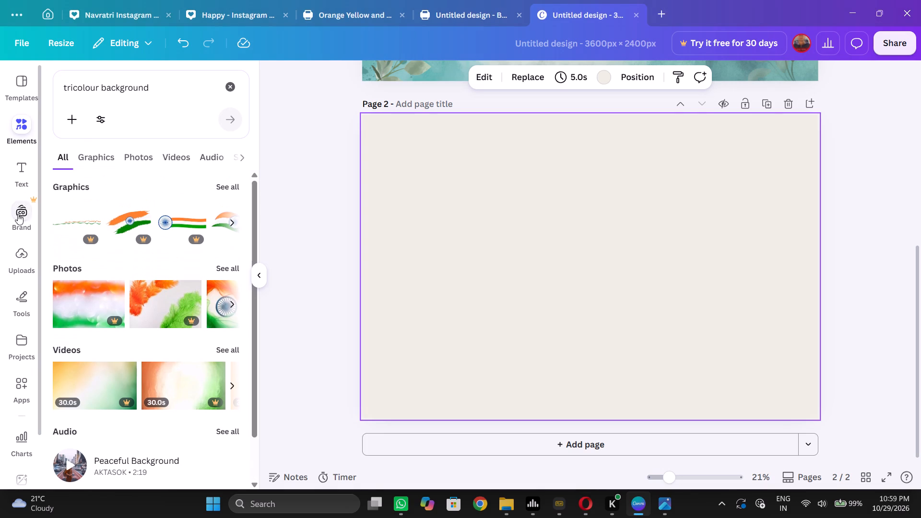
pyautogui.click(23, 254)
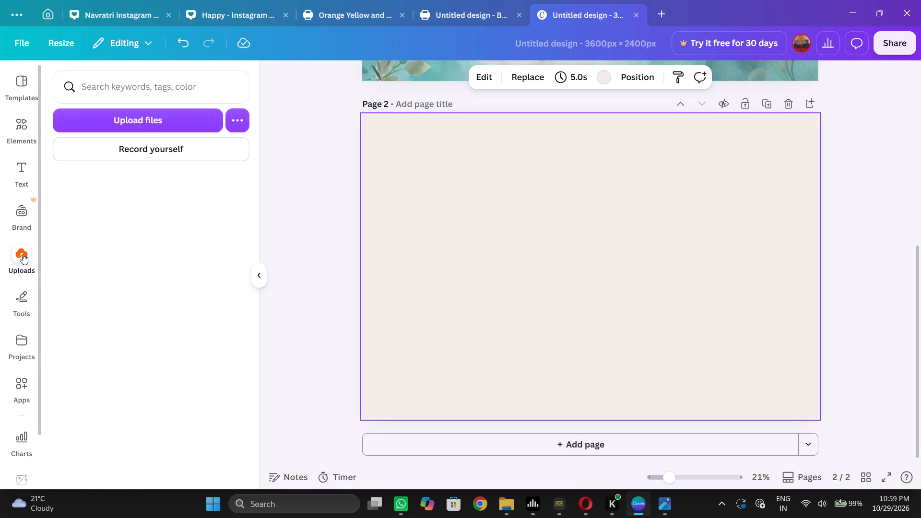
pyautogui.click(175, 123)
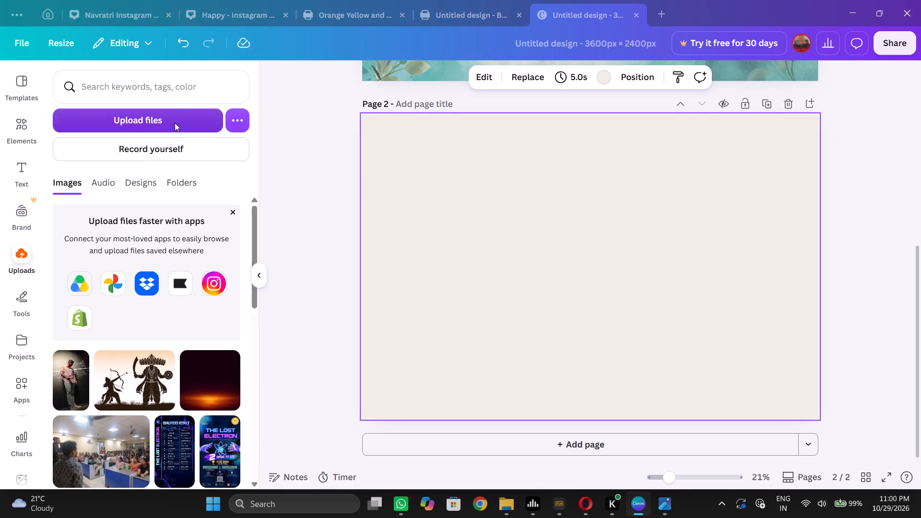
pyautogui.doubleClick(222, 106)
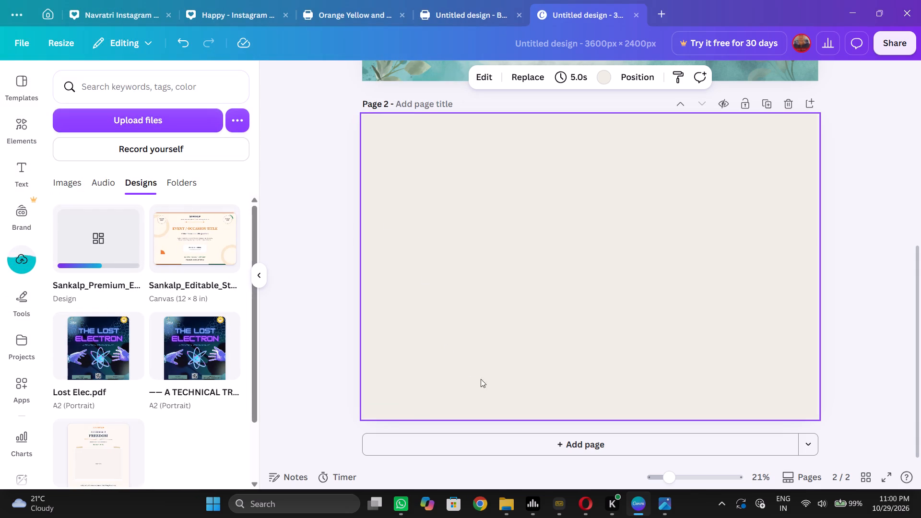
# Place the uploaded Sankalp premium banner design on the blank page 2.
pyautogui.scroll(5, 549, 189)
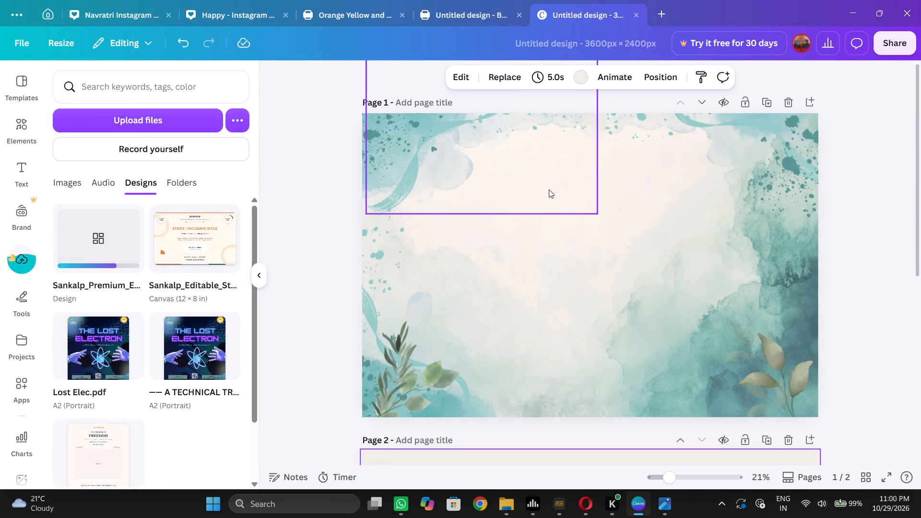
pyautogui.scroll(-4, 549, 189)
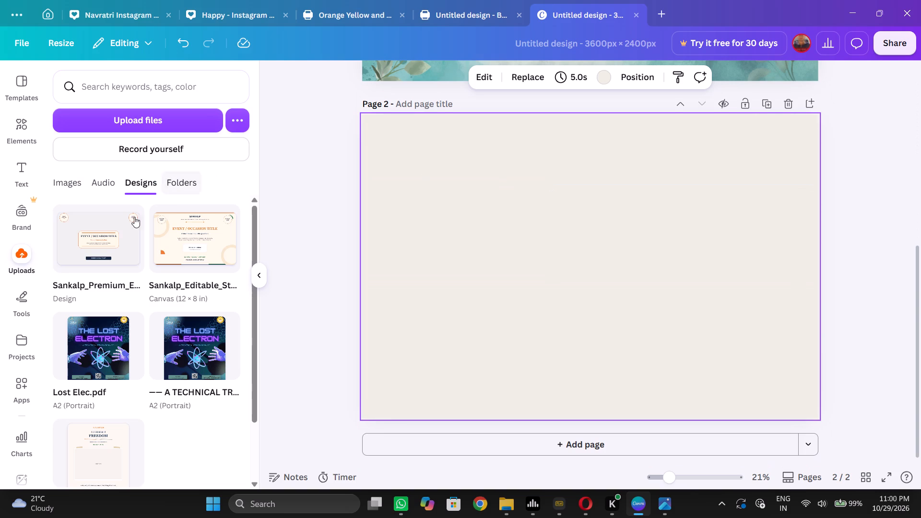
pyautogui.click(110, 242)
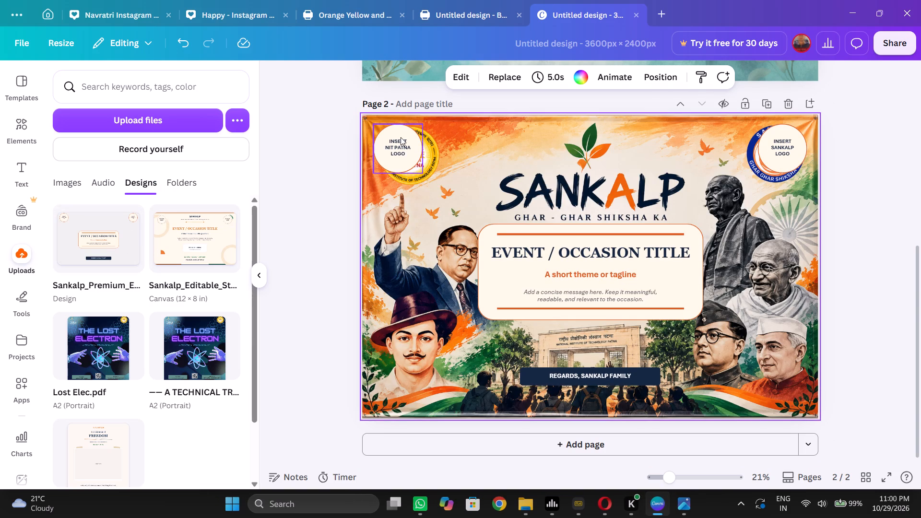
# Delete the "Insert NIT Patna logo" placeholder text and its circle covering the NIT Patna emblem.
pyautogui.click(398, 139)
pyautogui.press('Delete')
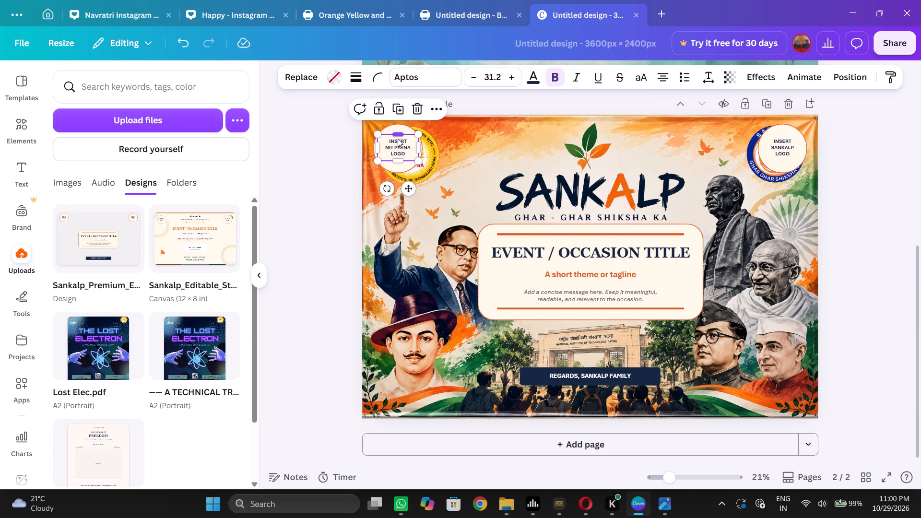
pyautogui.press('Delete')
pyautogui.press('Delete')
pyautogui.press('Delete')
pyautogui.click(398, 139)
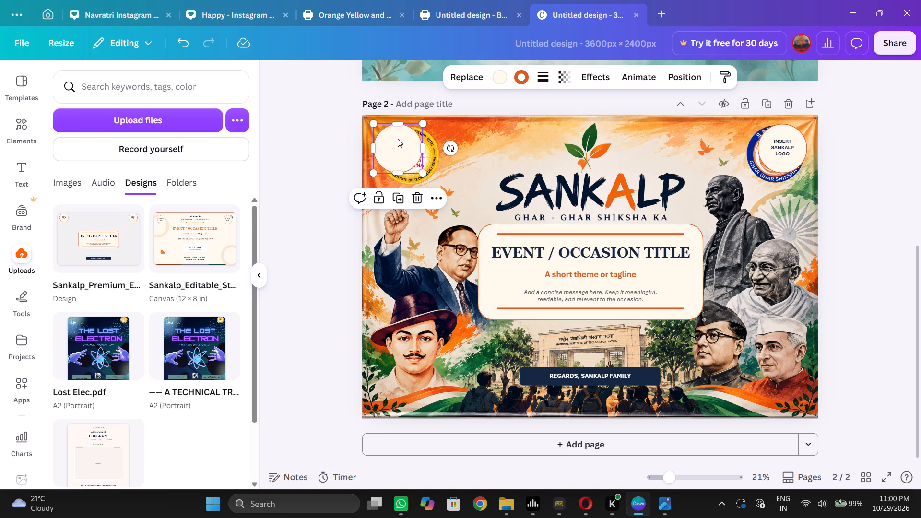
pyautogui.press('Delete')
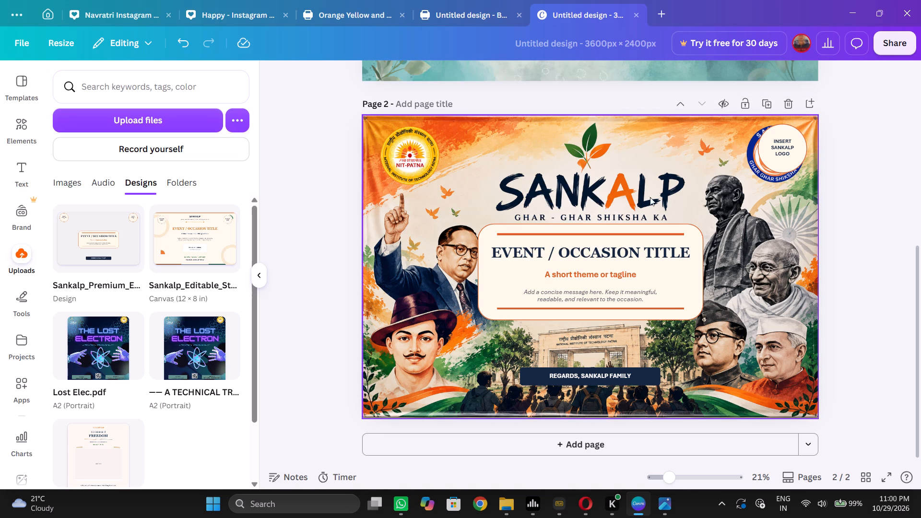
# Delete the "Insert Sankalp logo" placeholder text and its circle covering the Sankalp emblem.
pyautogui.click(790, 145)
pyautogui.press('Delete')
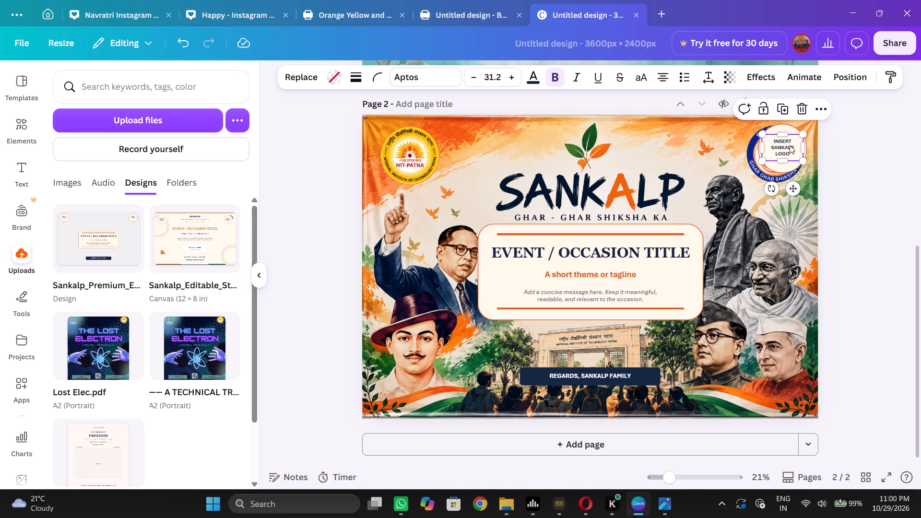
pyautogui.click(790, 145)
pyautogui.press('Delete')
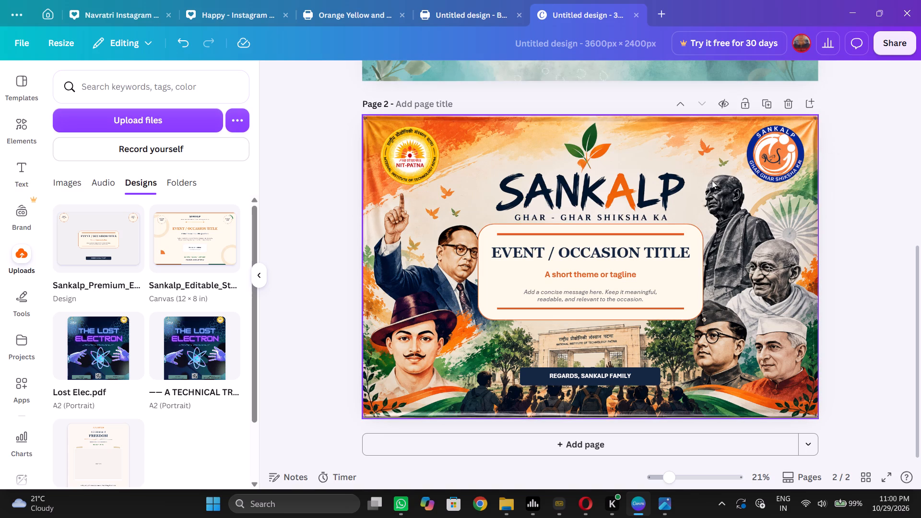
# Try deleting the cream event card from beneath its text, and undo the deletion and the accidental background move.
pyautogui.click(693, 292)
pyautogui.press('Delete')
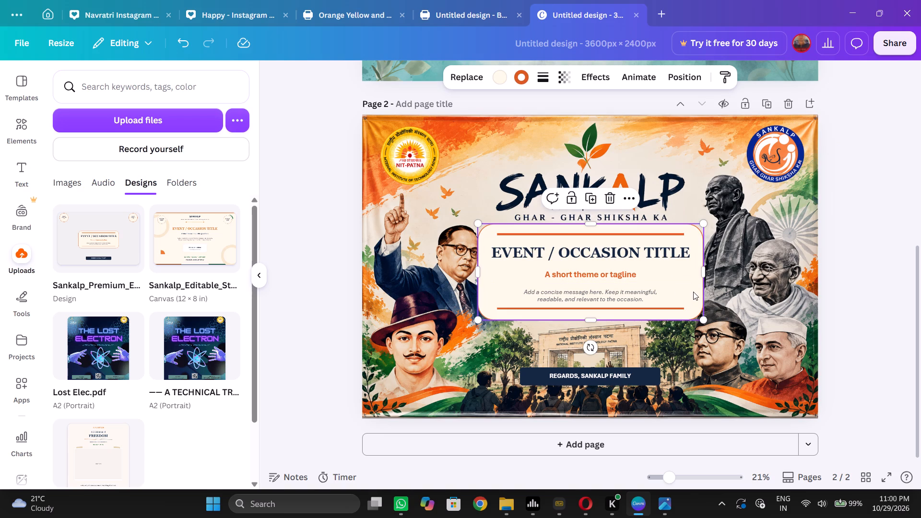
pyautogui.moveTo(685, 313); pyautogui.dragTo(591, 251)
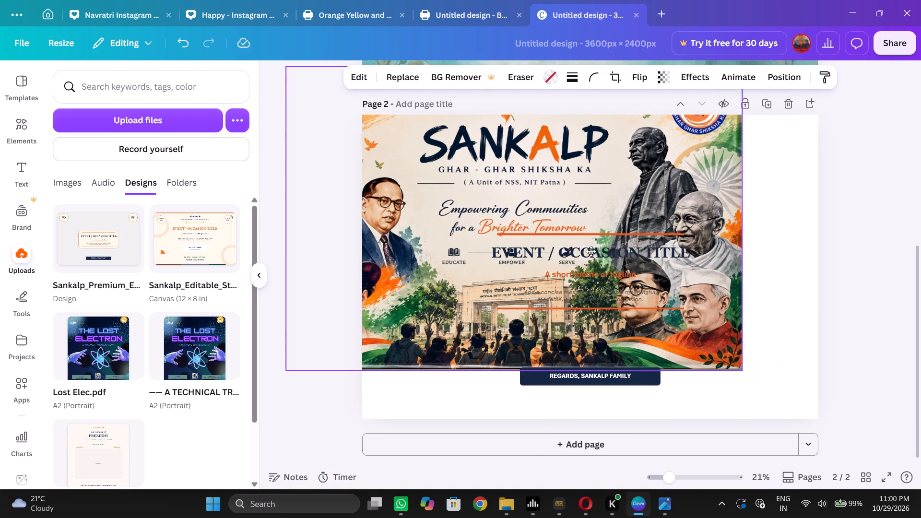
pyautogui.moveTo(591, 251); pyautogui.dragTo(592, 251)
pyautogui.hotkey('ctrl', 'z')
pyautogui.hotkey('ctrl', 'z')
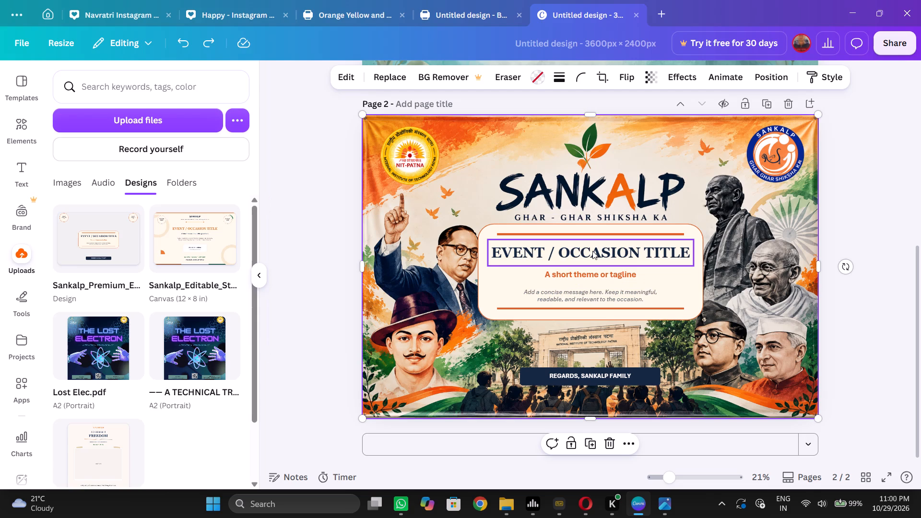
# Delete the "EVENT / OCCASION TITLE", tagline and concise message placeholder texts from the cream card on page 2.
pyautogui.click(592, 251)
pyautogui.press('Delete')
pyautogui.click(592, 251)
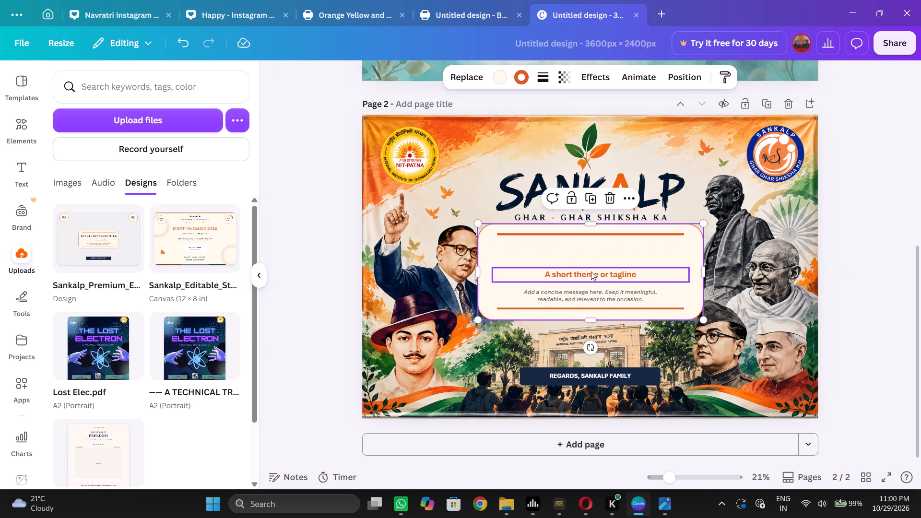
pyautogui.click(591, 271)
pyautogui.press('Delete')
pyautogui.click(592, 299)
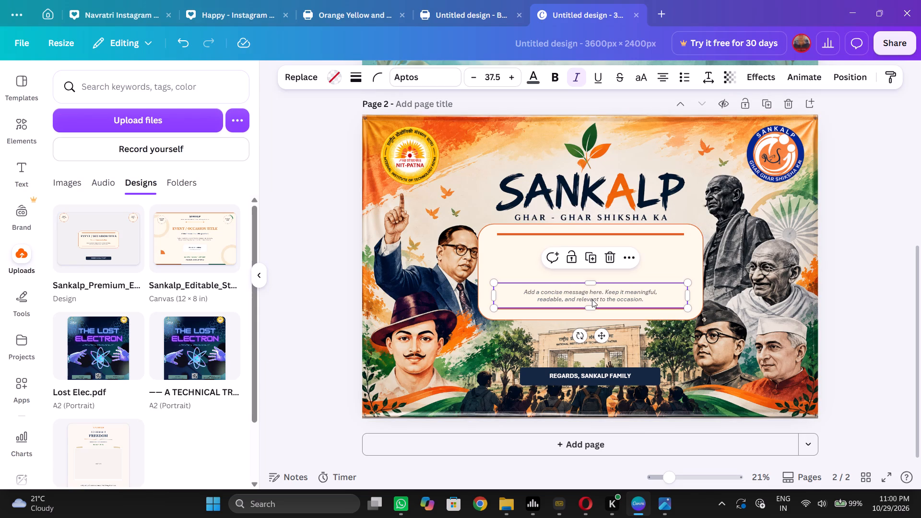
pyautogui.press('Delete')
# Delete the two orange divider lines and the empty cream card covering the banner's central text.
pyautogui.click(592, 308)
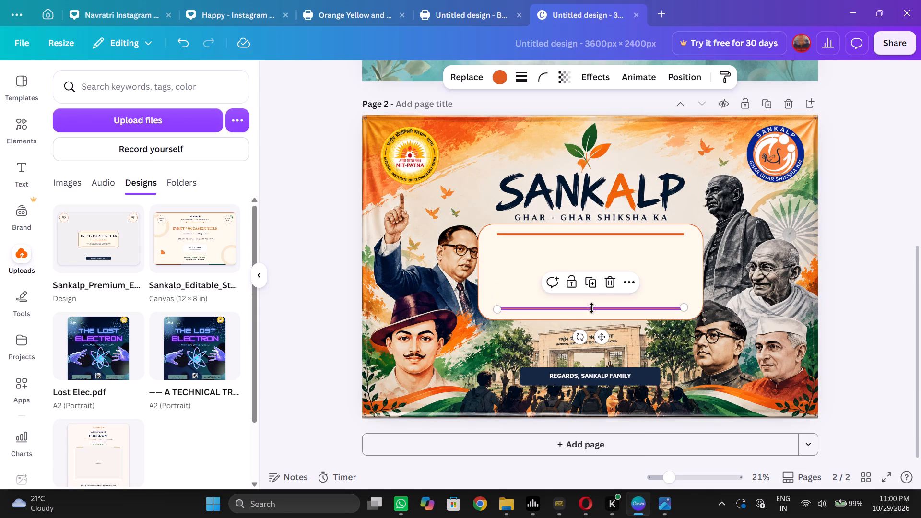
pyautogui.press('Delete')
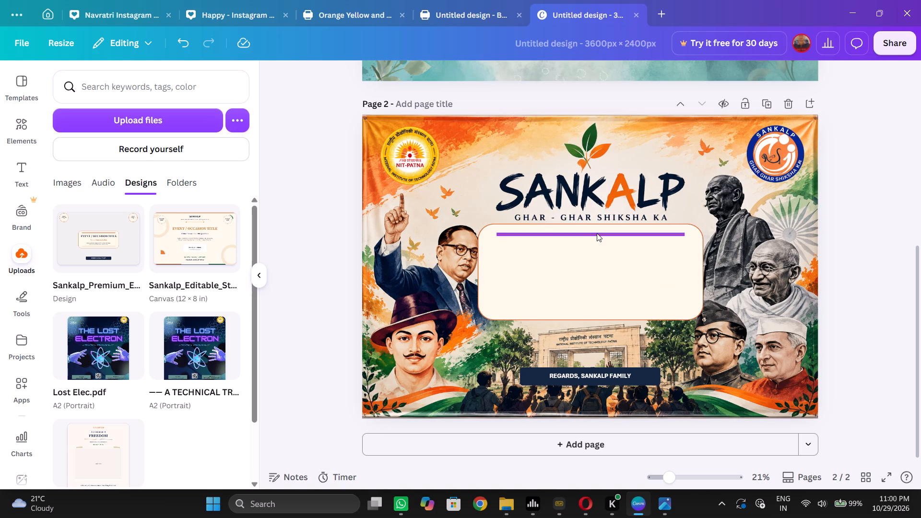
pyautogui.click(597, 233)
pyautogui.press('Delete')
pyautogui.click(597, 233)
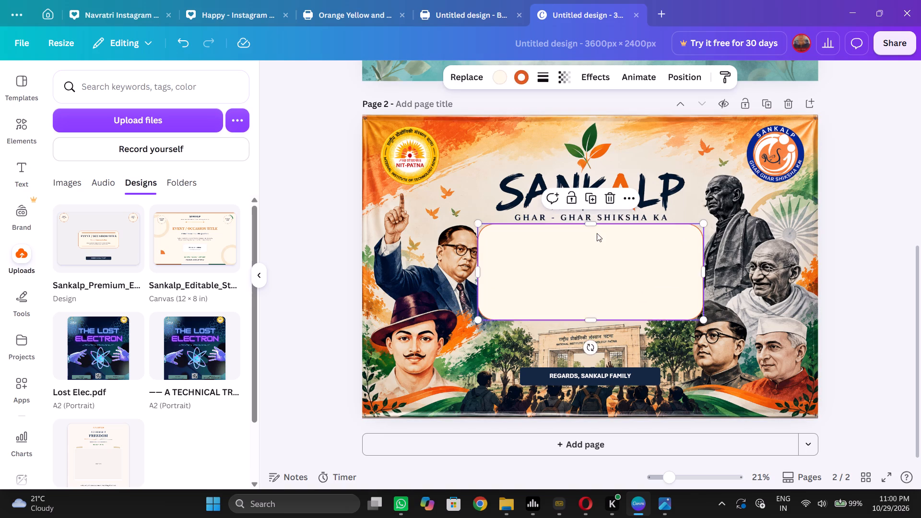
pyautogui.press('Delete')
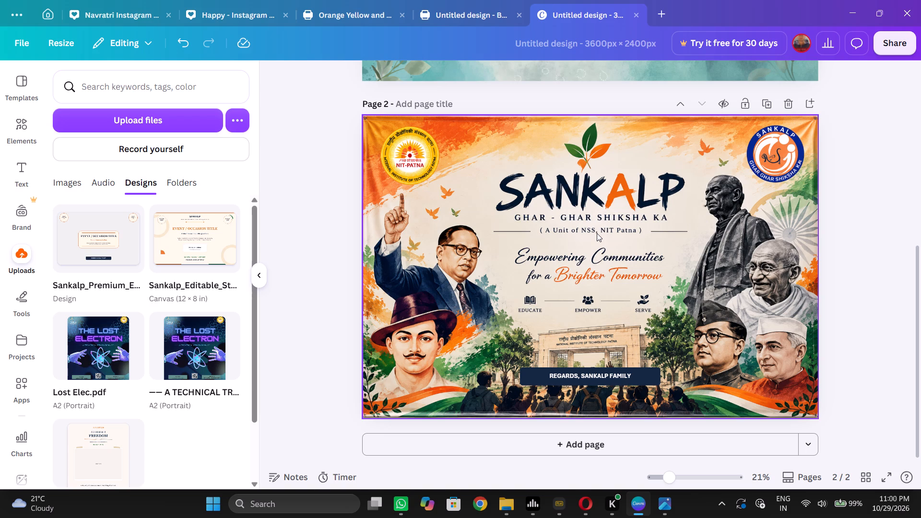
# Delete the "REGARDS, SANKALP FAMILY" text and the navy bar behind it.
pyautogui.click(641, 380)
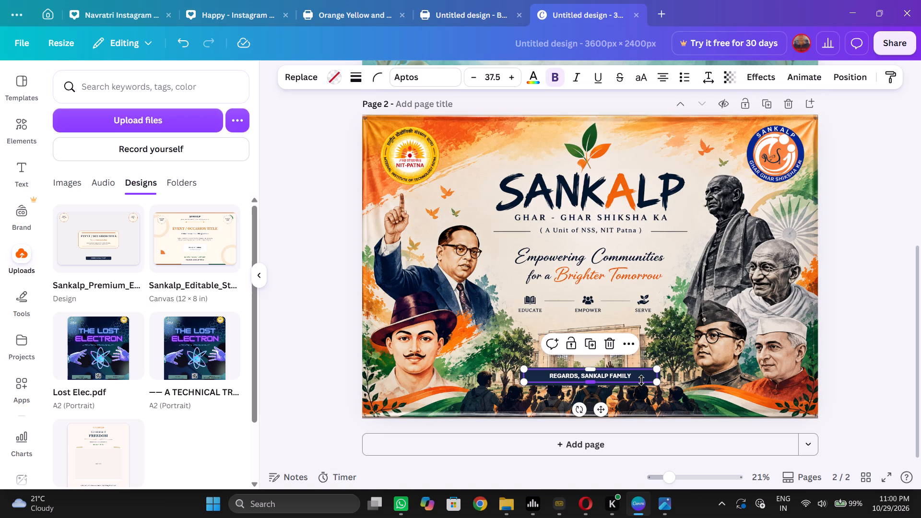
pyautogui.press('Delete')
pyautogui.press('Delete')
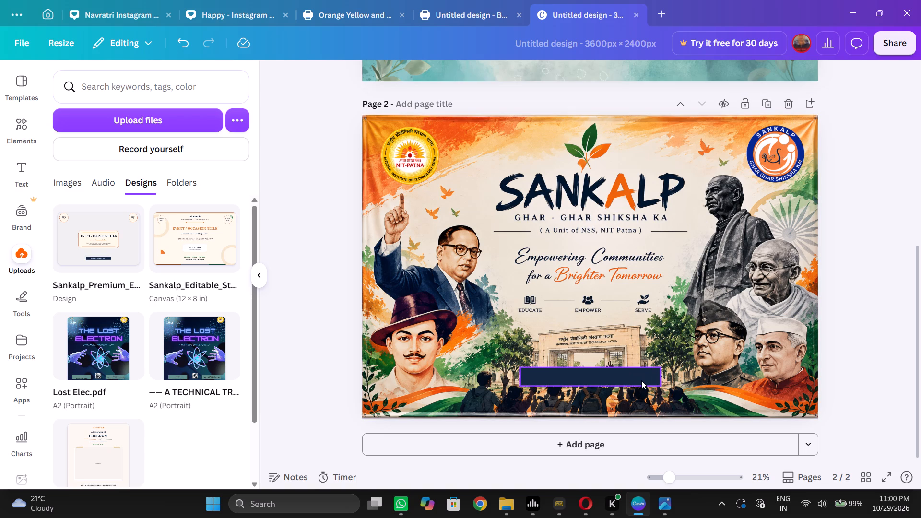
pyautogui.click(641, 380)
pyautogui.press('Delete')
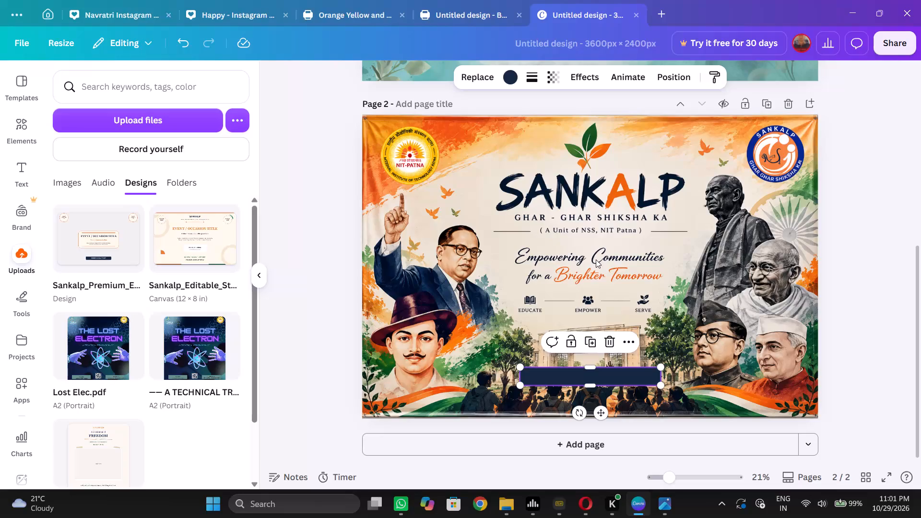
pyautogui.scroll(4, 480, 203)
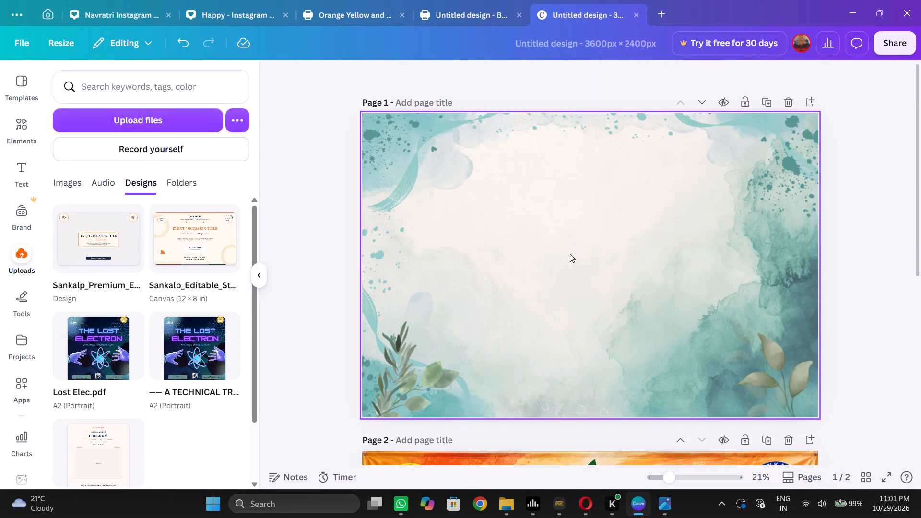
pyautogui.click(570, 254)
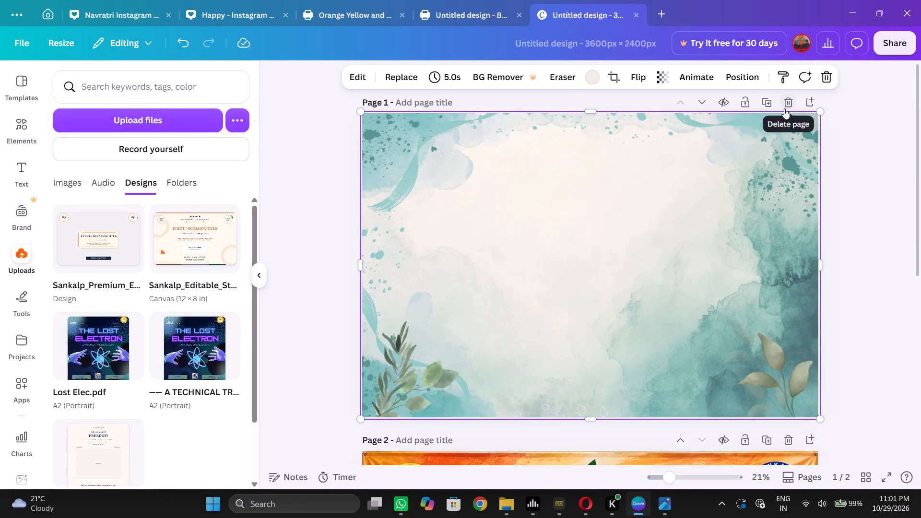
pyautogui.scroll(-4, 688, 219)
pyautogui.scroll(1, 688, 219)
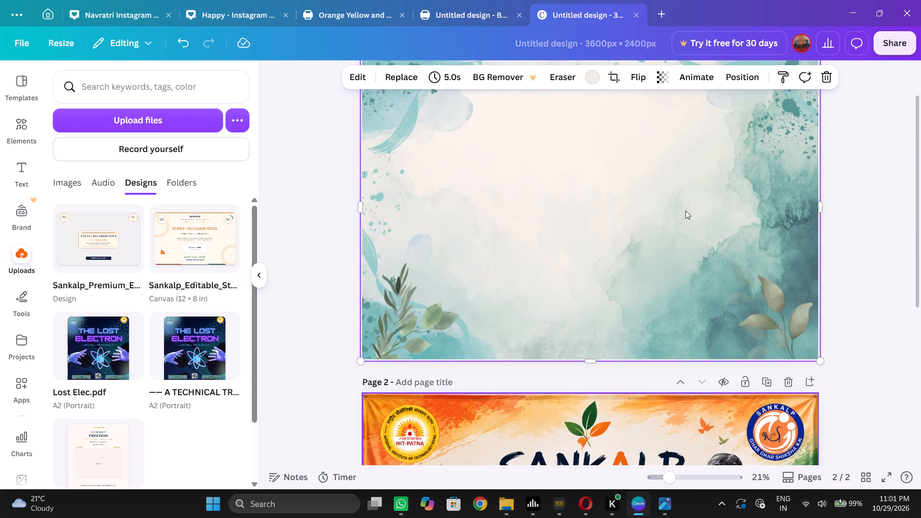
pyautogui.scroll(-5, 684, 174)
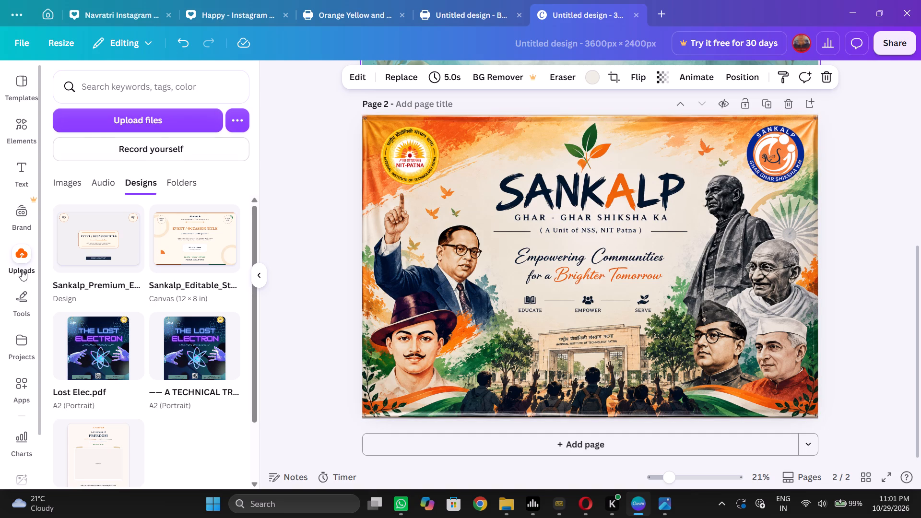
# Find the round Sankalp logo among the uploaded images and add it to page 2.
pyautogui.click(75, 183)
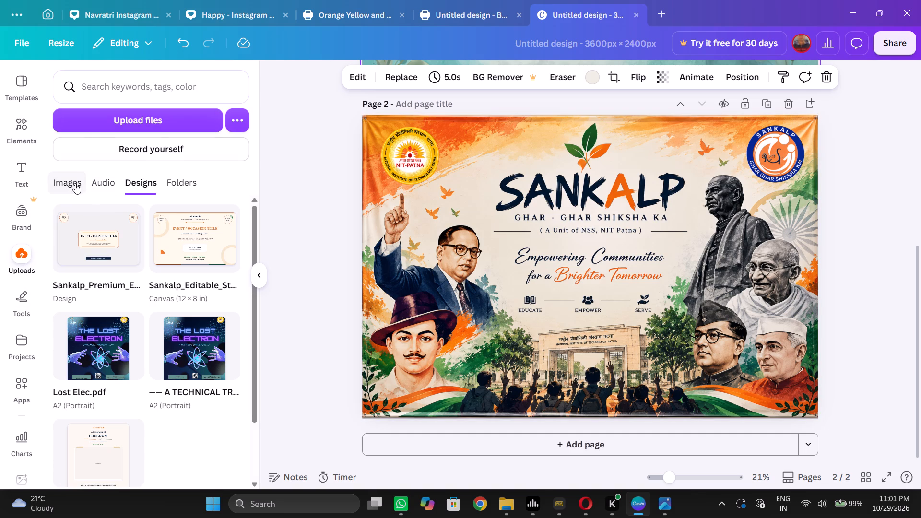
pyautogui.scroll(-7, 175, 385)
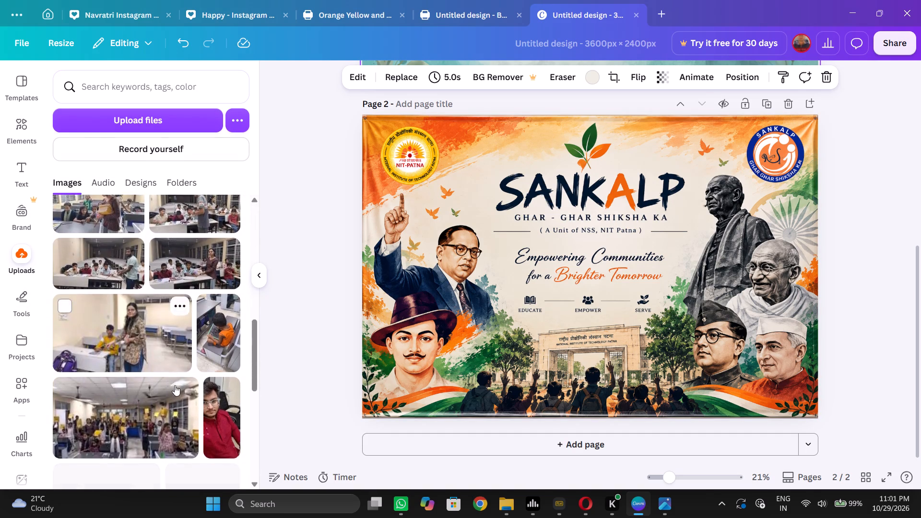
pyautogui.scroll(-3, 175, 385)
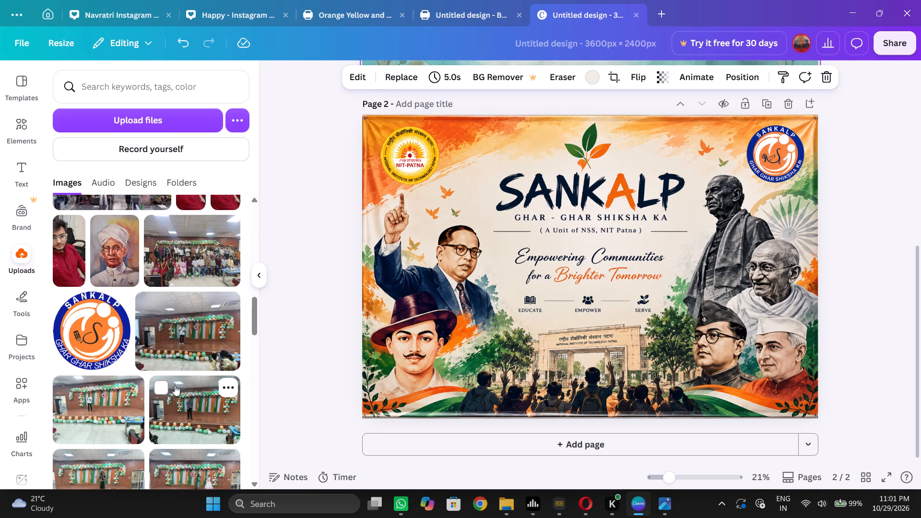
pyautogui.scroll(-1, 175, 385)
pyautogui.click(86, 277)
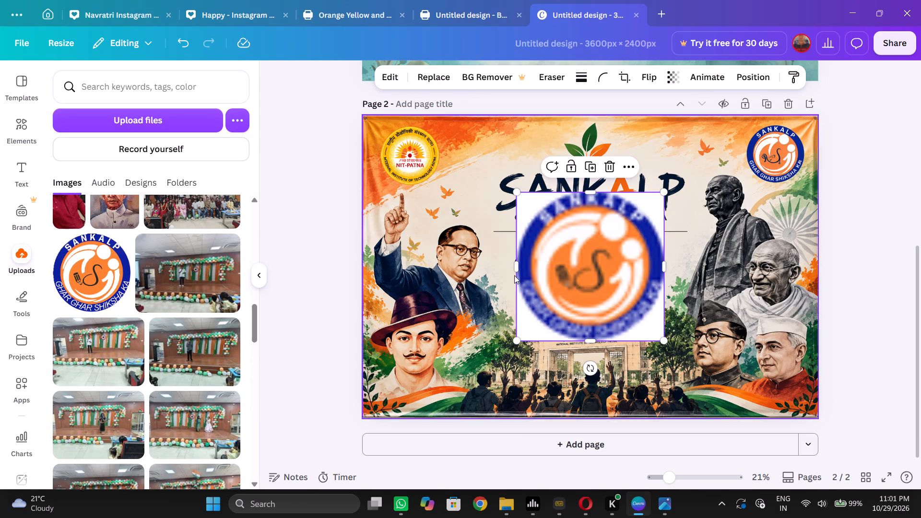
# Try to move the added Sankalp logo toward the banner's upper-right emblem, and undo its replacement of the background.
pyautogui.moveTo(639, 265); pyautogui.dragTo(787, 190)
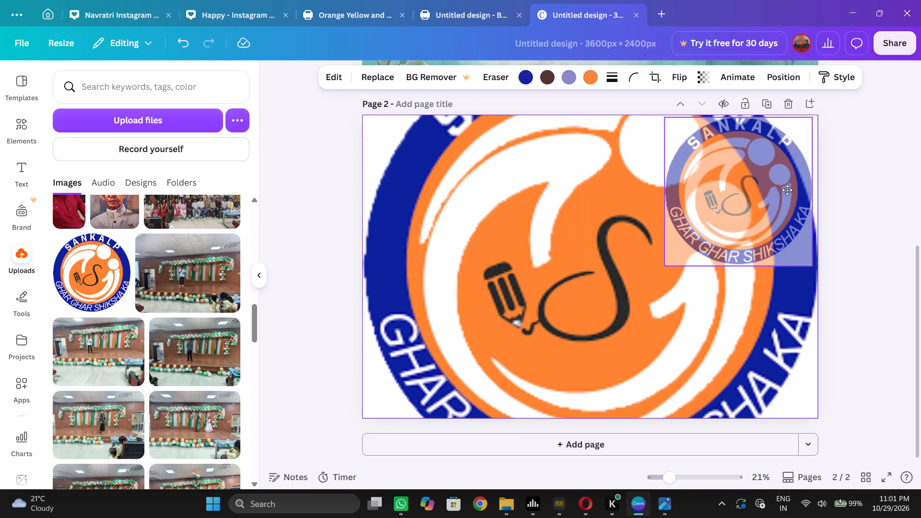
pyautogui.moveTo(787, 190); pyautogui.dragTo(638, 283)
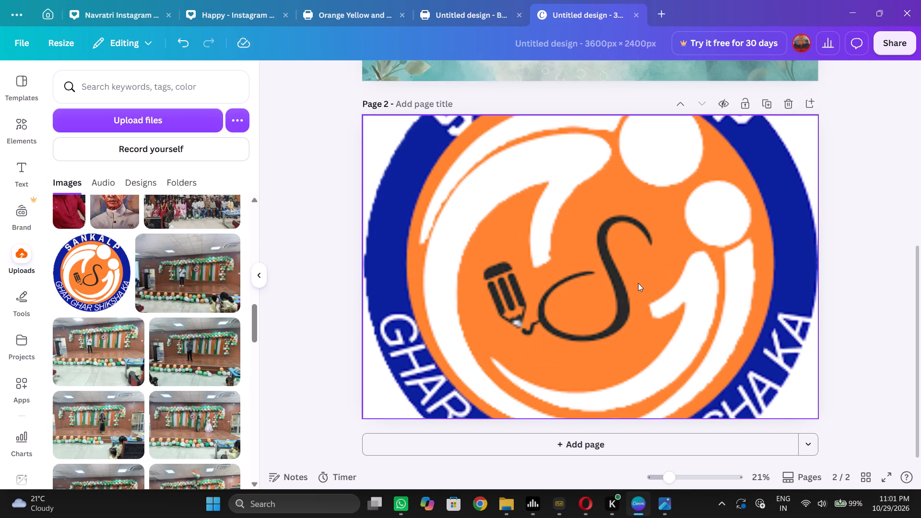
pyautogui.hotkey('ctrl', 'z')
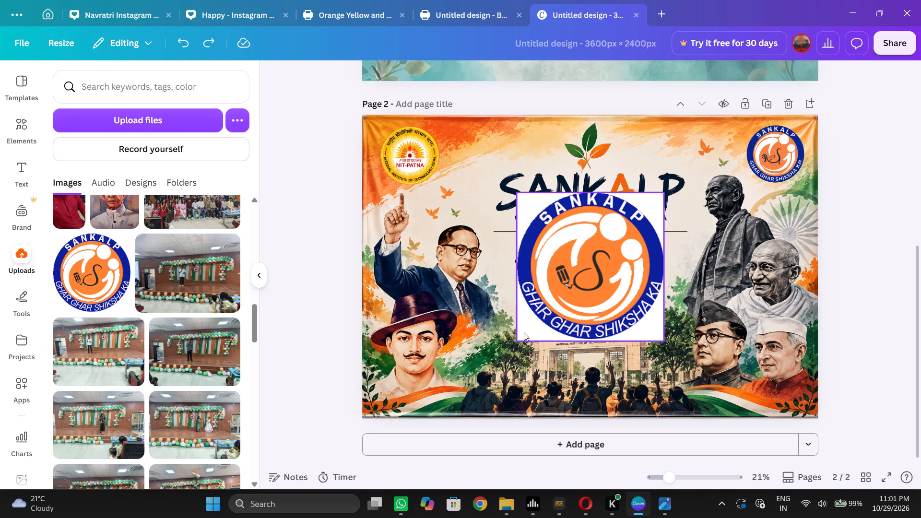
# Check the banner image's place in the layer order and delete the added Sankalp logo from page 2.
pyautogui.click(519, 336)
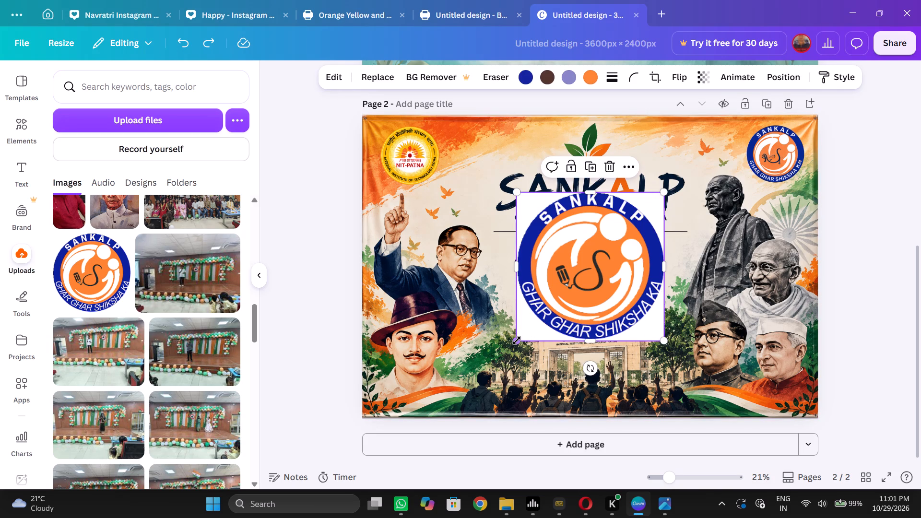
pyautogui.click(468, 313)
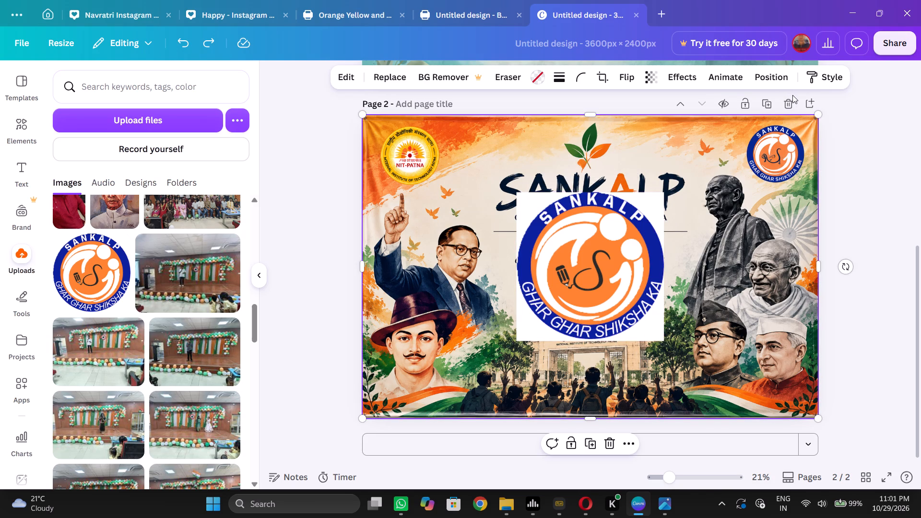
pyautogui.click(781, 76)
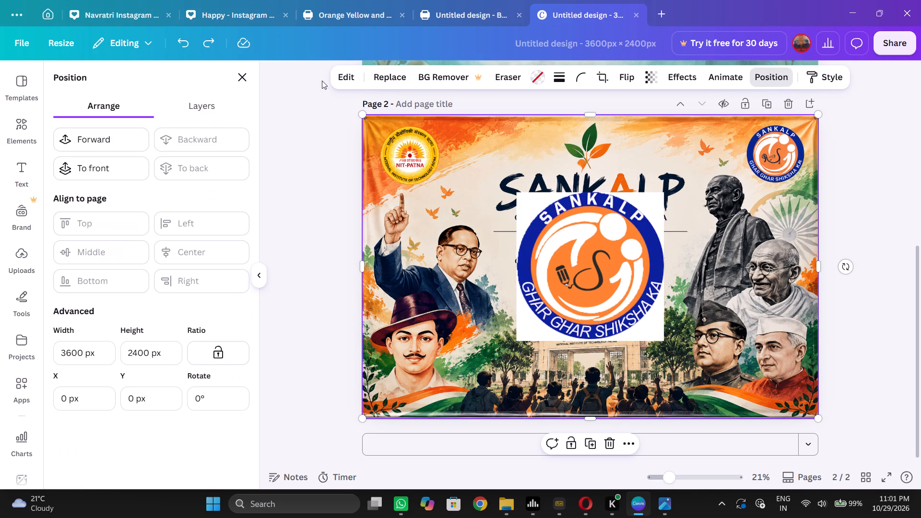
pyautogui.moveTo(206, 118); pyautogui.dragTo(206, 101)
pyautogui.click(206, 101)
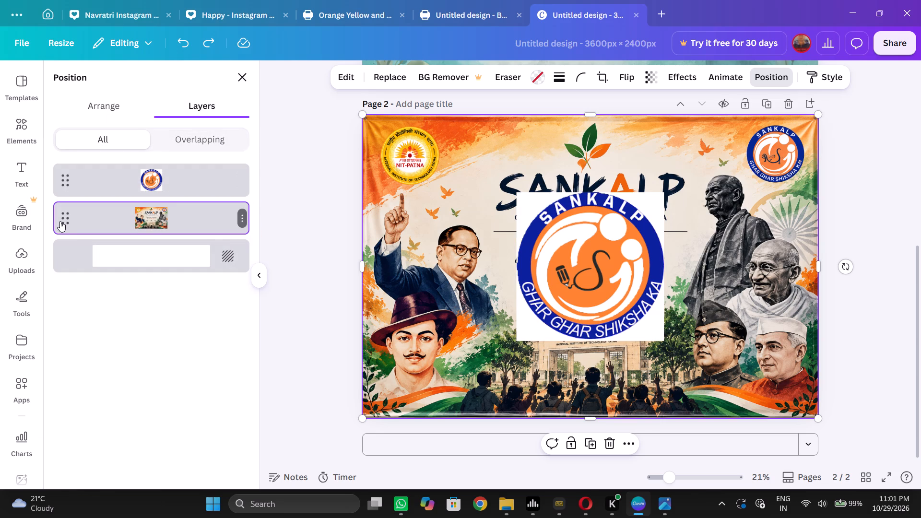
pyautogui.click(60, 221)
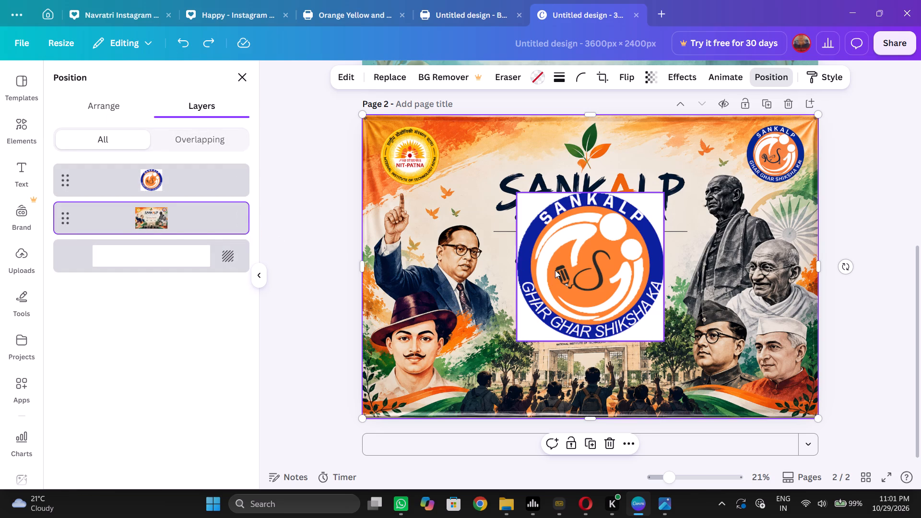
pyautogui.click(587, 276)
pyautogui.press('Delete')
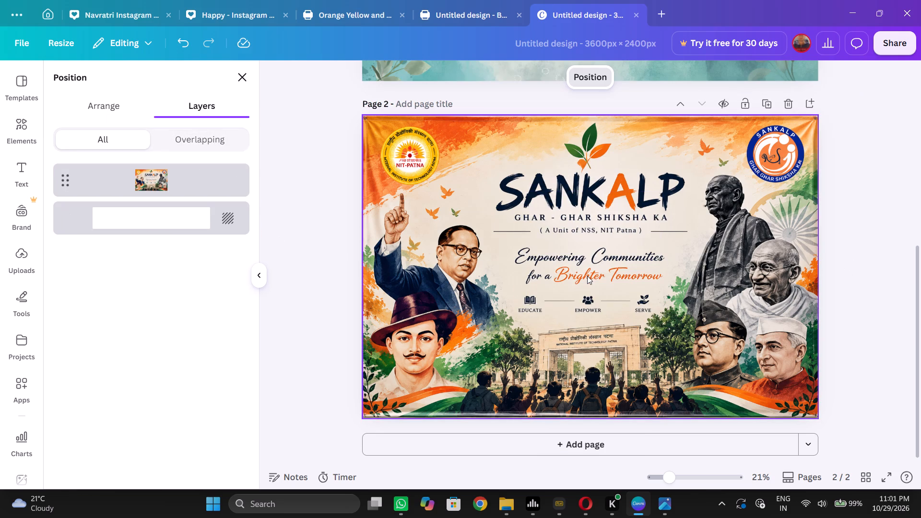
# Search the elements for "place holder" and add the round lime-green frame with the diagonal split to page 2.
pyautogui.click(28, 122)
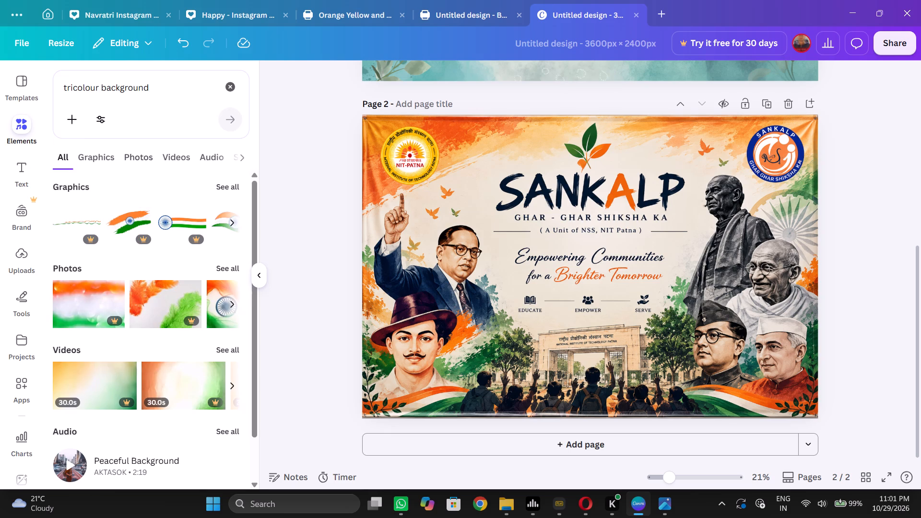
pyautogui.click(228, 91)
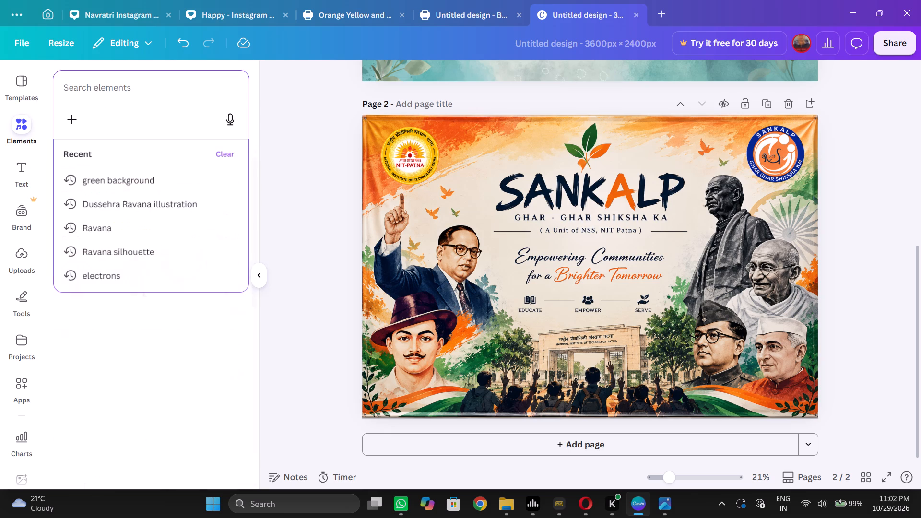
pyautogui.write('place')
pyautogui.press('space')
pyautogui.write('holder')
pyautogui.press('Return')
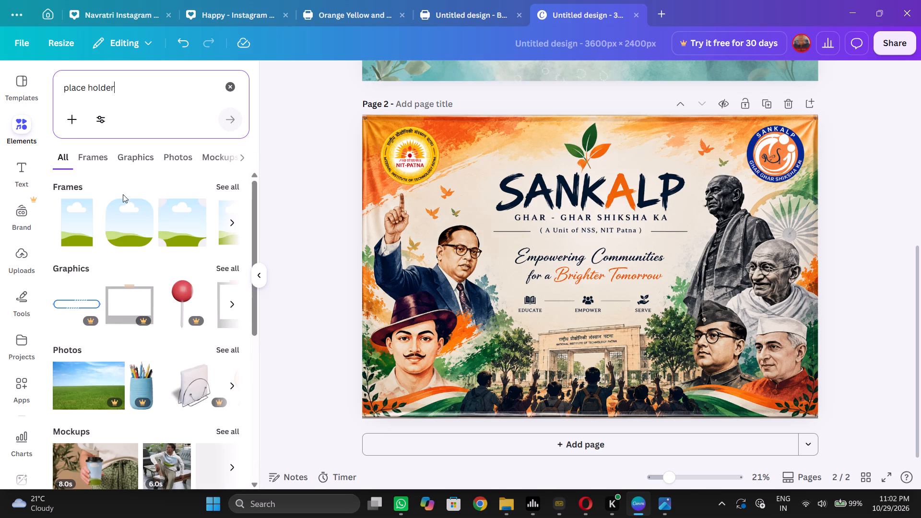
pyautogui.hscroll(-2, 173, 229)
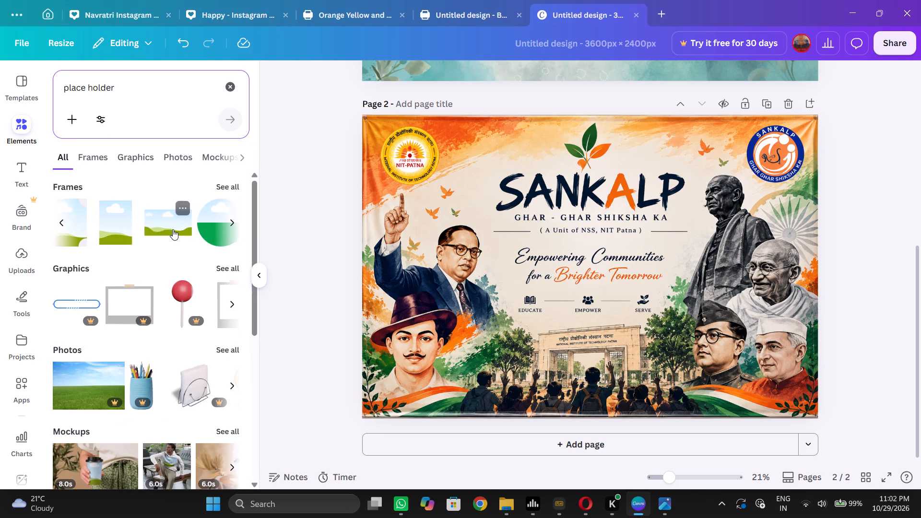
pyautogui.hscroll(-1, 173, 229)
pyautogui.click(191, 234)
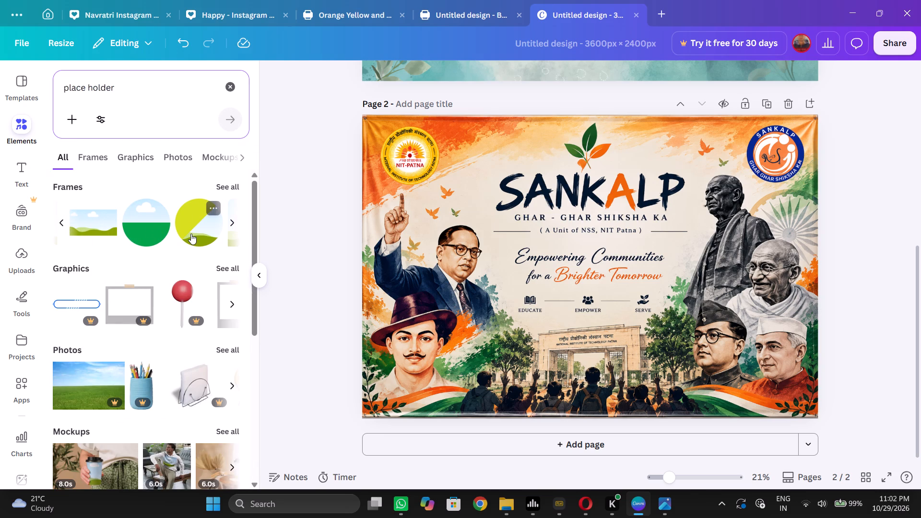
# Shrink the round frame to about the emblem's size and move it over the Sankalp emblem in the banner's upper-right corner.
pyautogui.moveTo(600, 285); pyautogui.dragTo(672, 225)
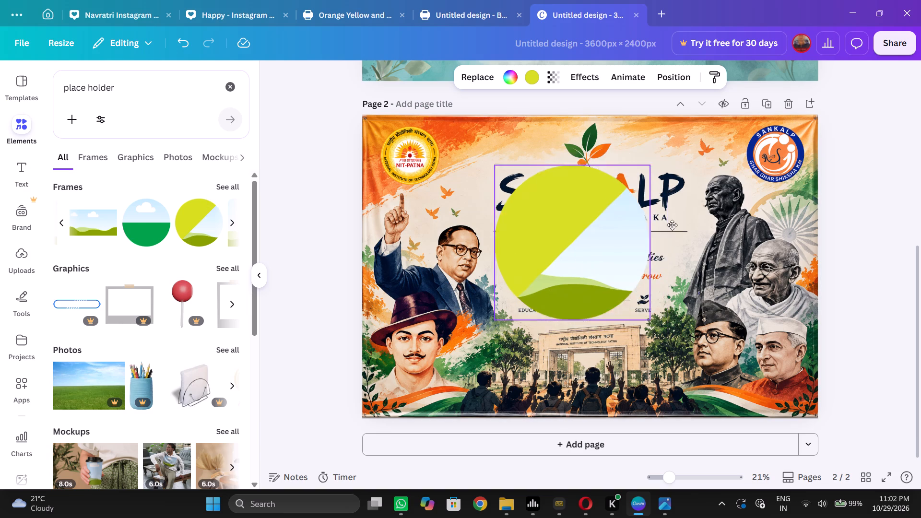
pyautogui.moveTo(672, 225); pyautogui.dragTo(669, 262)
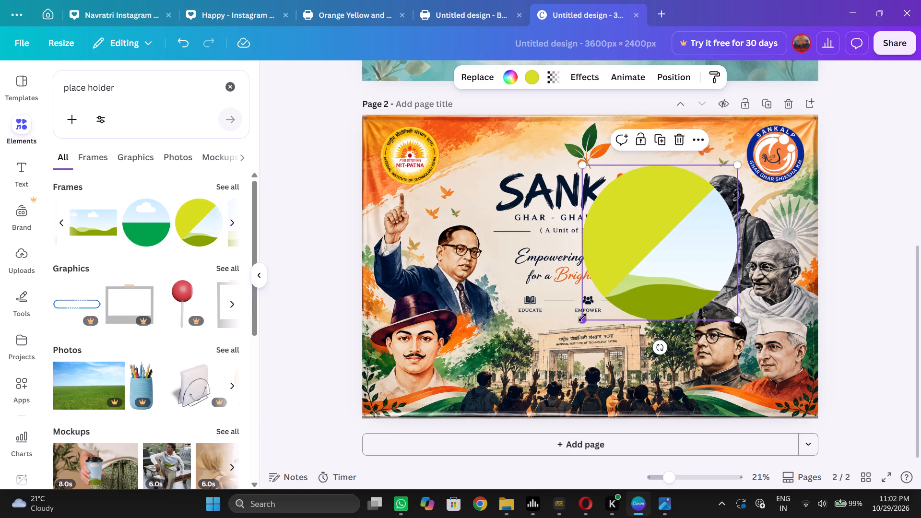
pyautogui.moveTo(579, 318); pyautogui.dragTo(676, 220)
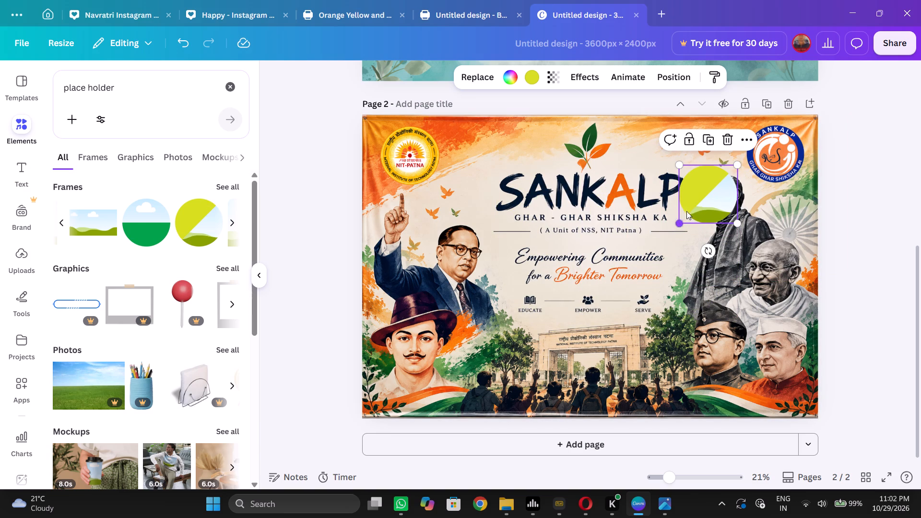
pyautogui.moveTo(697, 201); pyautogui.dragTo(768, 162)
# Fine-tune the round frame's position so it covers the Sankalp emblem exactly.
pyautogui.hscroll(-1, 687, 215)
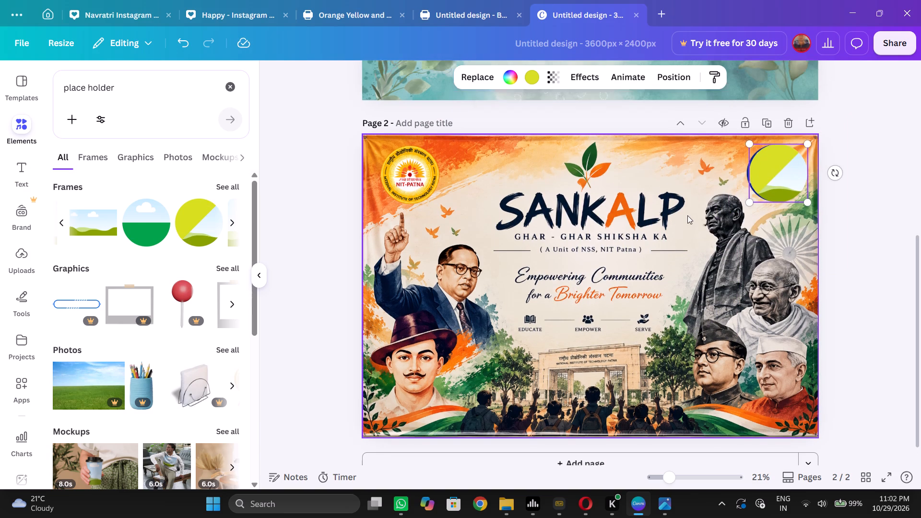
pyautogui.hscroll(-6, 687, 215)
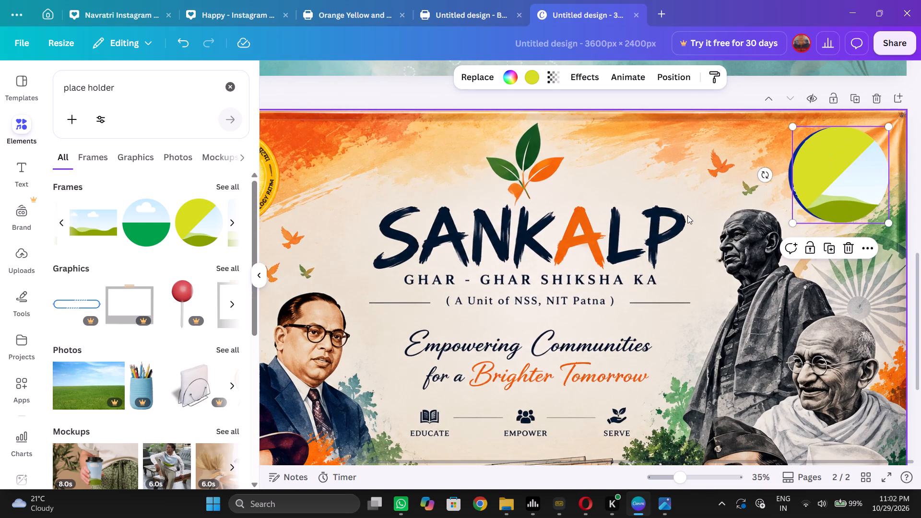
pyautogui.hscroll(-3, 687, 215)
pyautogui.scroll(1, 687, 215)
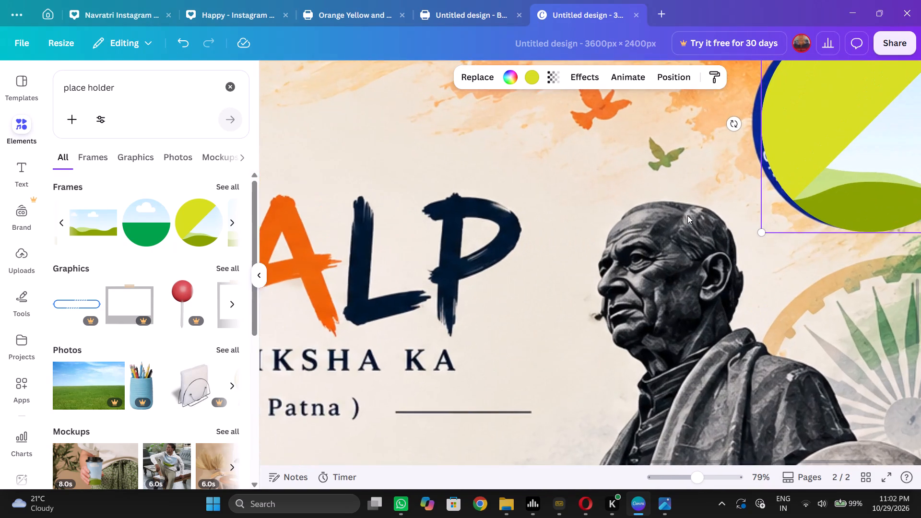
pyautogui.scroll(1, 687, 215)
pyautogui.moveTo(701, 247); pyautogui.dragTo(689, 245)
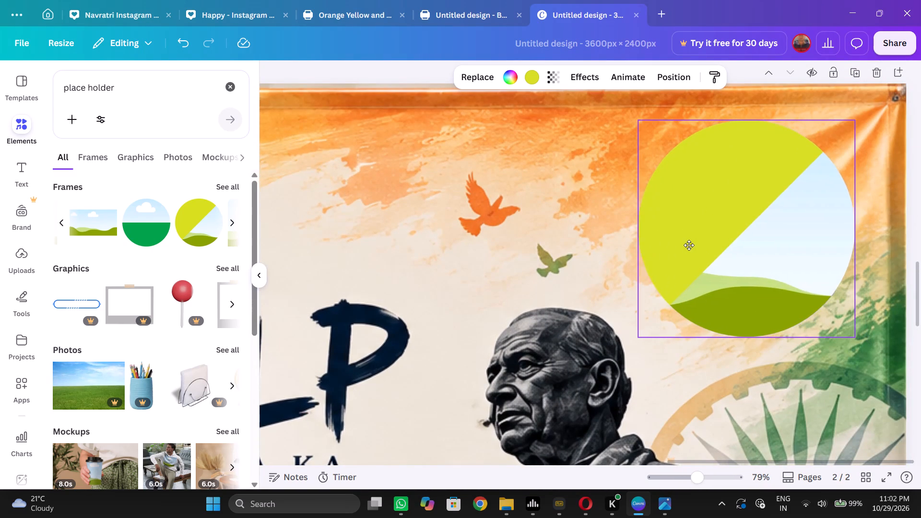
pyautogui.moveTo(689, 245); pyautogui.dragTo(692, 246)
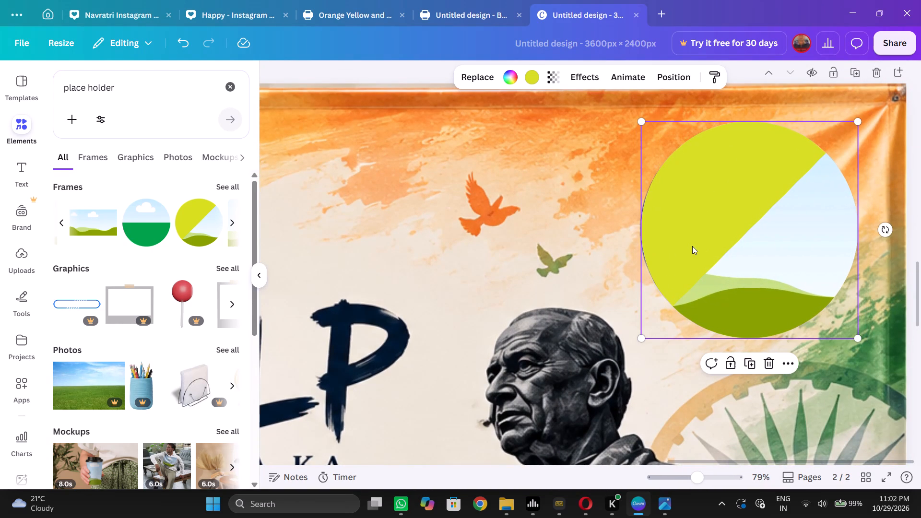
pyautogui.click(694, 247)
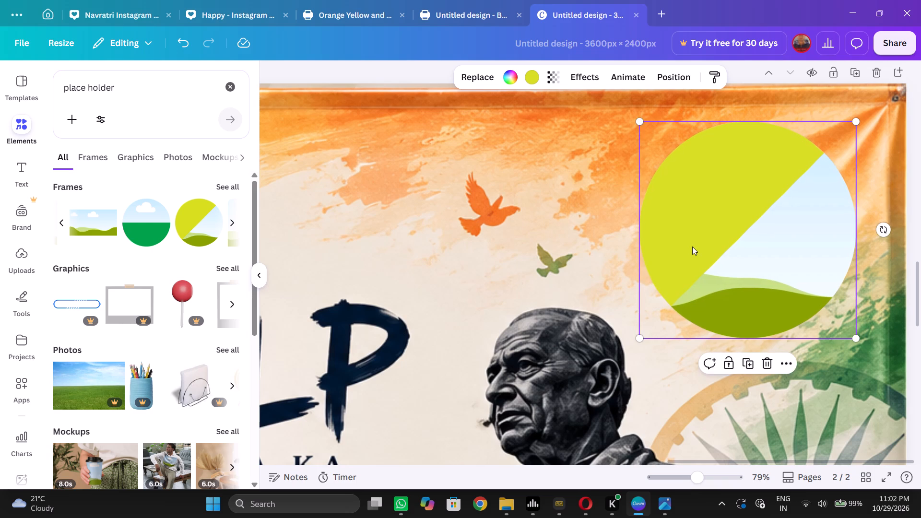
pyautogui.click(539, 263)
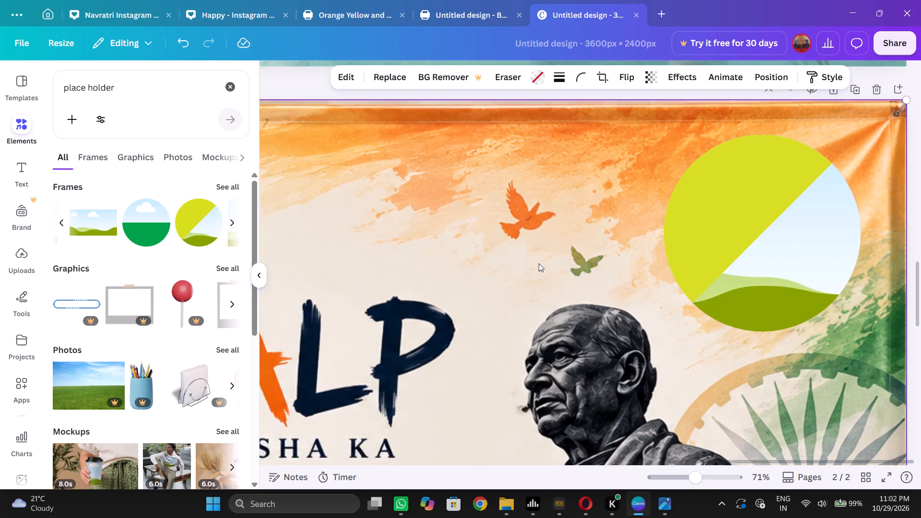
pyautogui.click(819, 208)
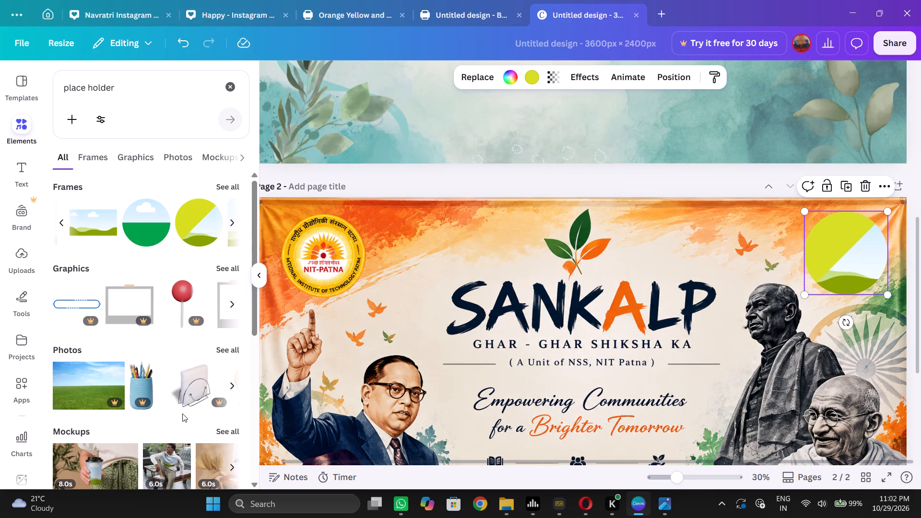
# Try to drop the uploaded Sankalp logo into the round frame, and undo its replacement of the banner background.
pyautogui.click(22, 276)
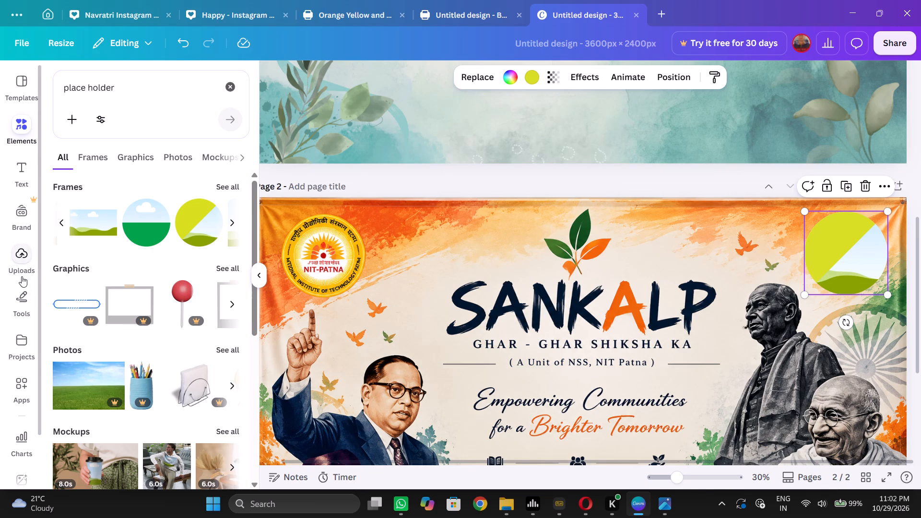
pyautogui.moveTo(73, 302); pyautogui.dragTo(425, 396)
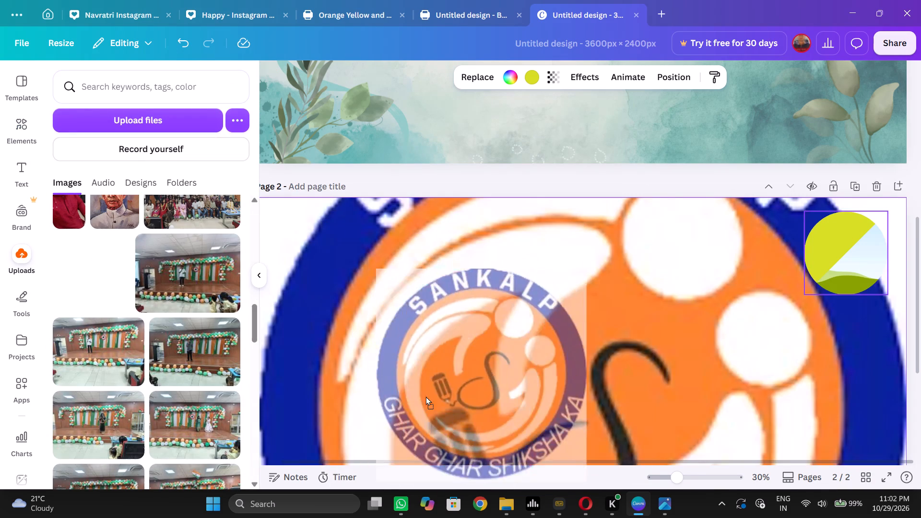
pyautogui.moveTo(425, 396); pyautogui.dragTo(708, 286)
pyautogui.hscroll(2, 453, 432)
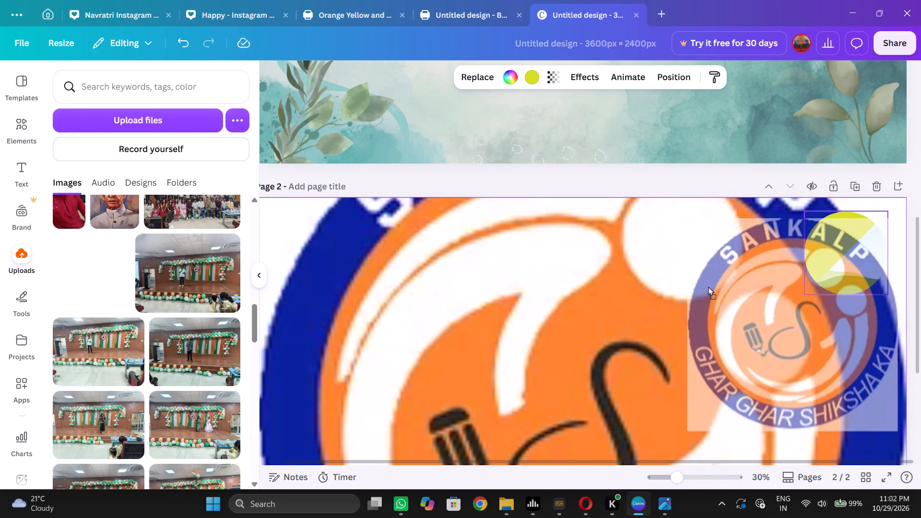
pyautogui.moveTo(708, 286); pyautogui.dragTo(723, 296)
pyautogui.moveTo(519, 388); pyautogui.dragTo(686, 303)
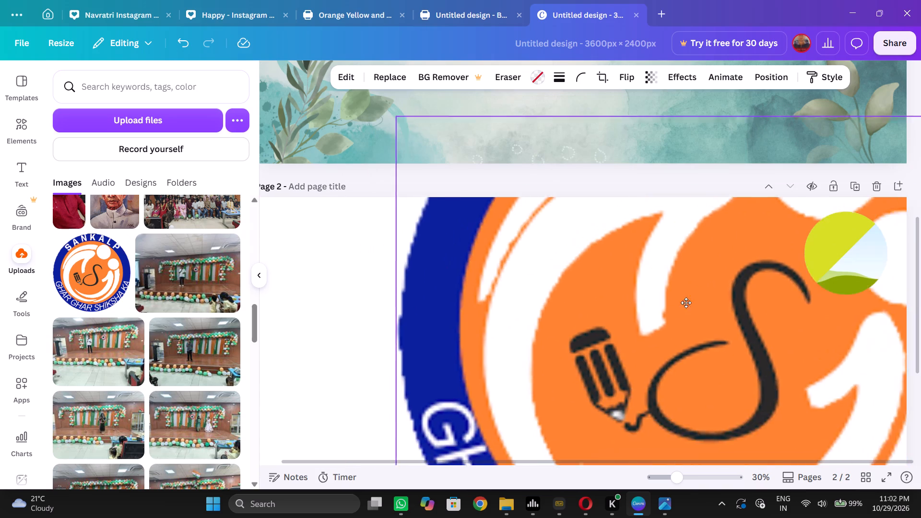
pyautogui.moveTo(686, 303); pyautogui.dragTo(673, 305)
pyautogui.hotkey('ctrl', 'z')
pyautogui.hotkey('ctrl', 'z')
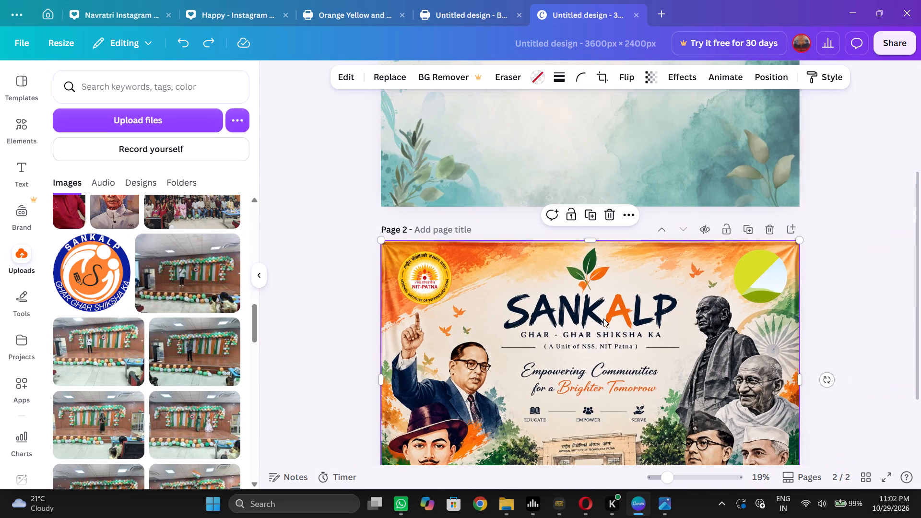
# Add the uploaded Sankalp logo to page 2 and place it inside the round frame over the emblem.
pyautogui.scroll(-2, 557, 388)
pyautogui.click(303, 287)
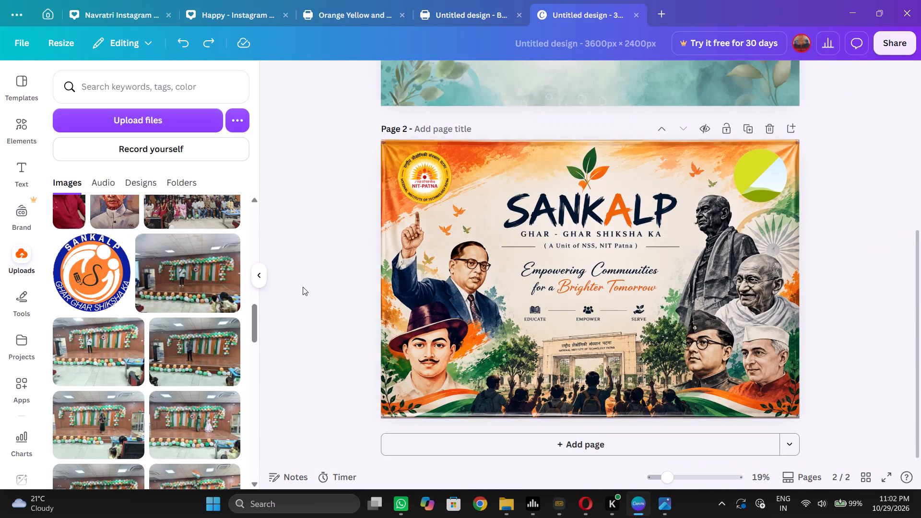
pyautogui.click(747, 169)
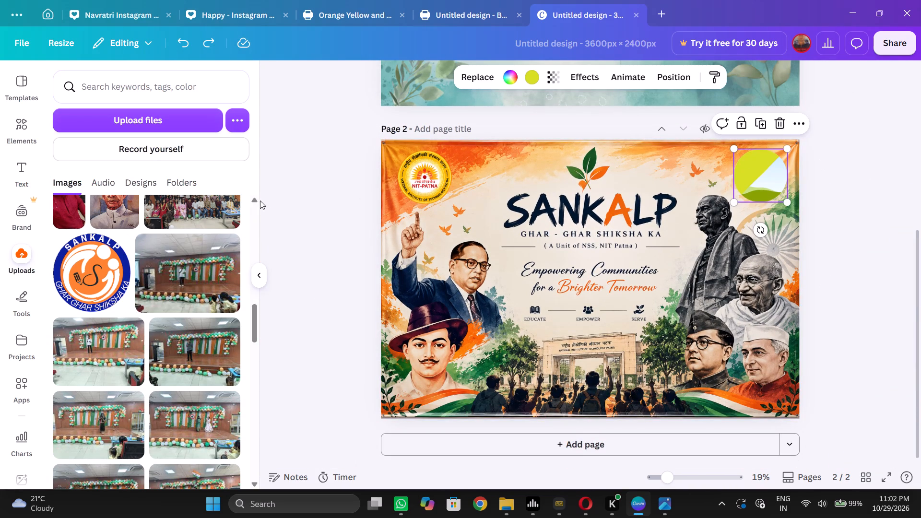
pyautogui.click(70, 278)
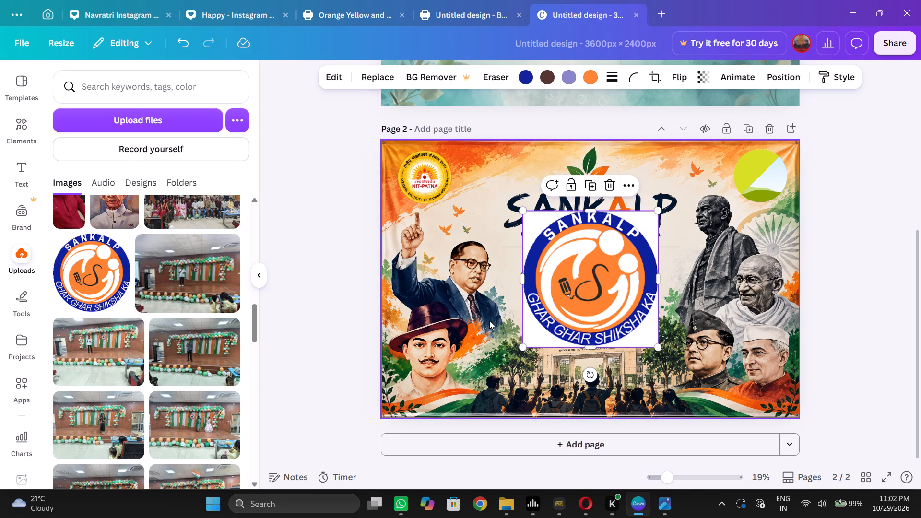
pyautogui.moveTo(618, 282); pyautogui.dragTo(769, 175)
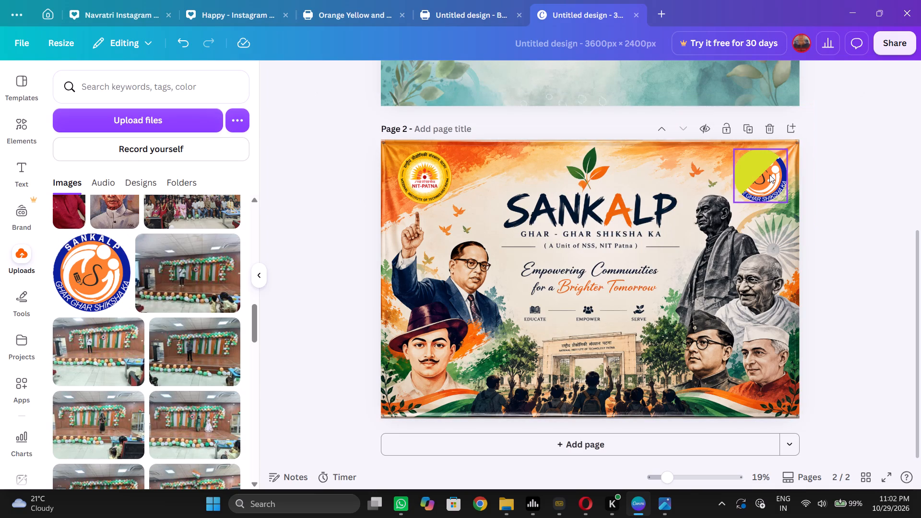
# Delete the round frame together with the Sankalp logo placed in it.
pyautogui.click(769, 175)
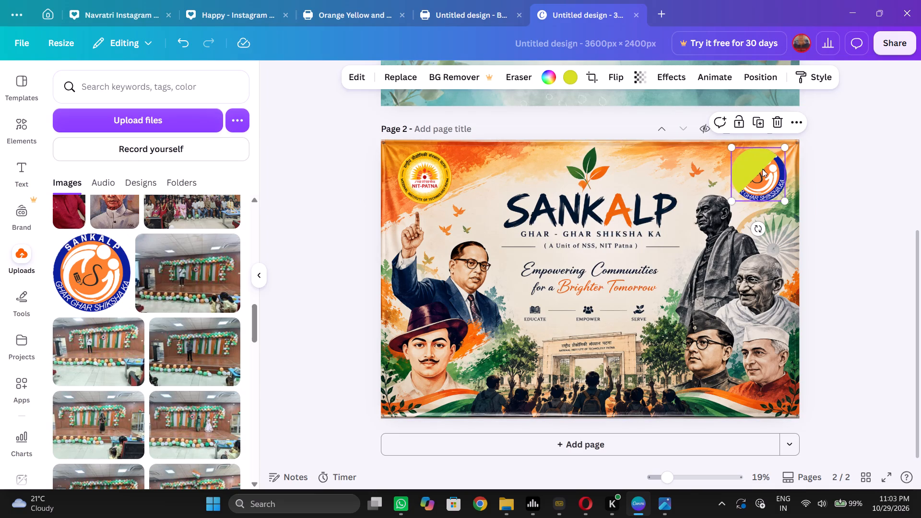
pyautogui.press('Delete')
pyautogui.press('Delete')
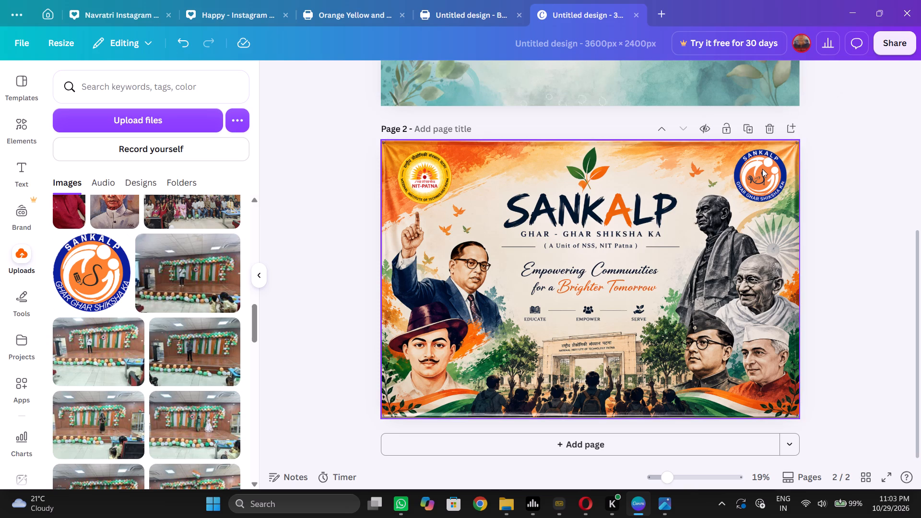
# Look through the "place holder" frame results for a plain round frame suited to the logo.
pyautogui.click(14, 126)
pyautogui.hscroll(-1, 153, 236)
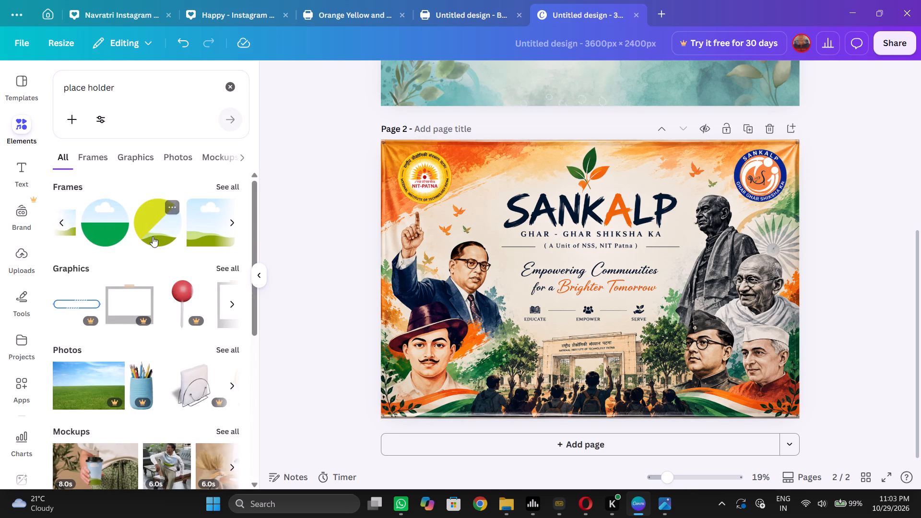
pyautogui.hscroll(-3, 153, 236)
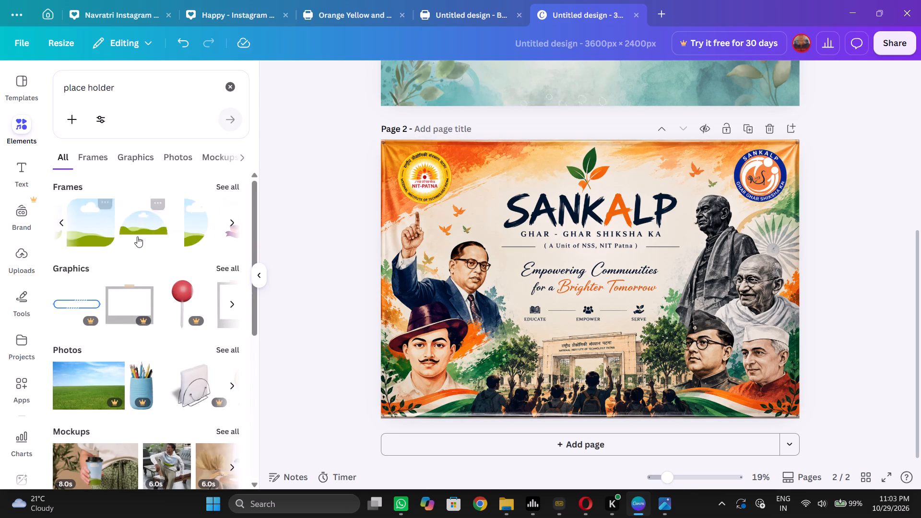
pyautogui.hscroll(-3, 137, 236)
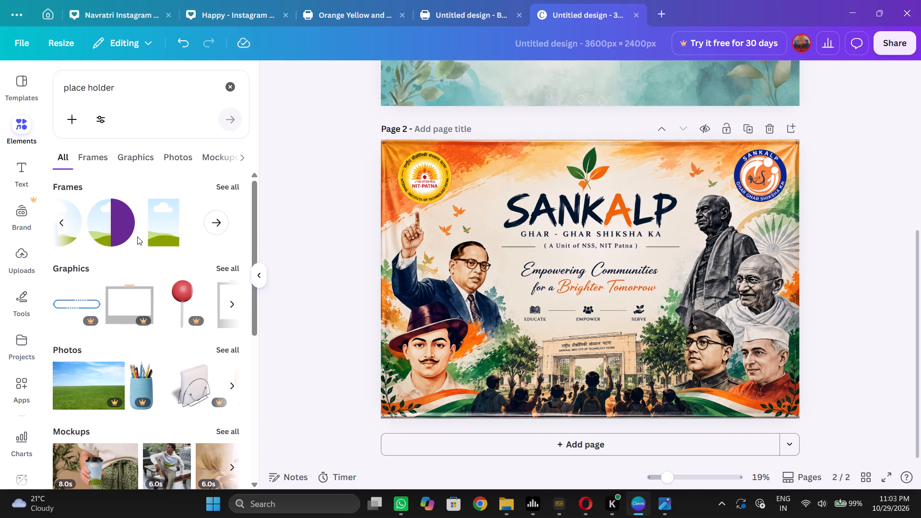
pyautogui.hscroll(5, 137, 236)
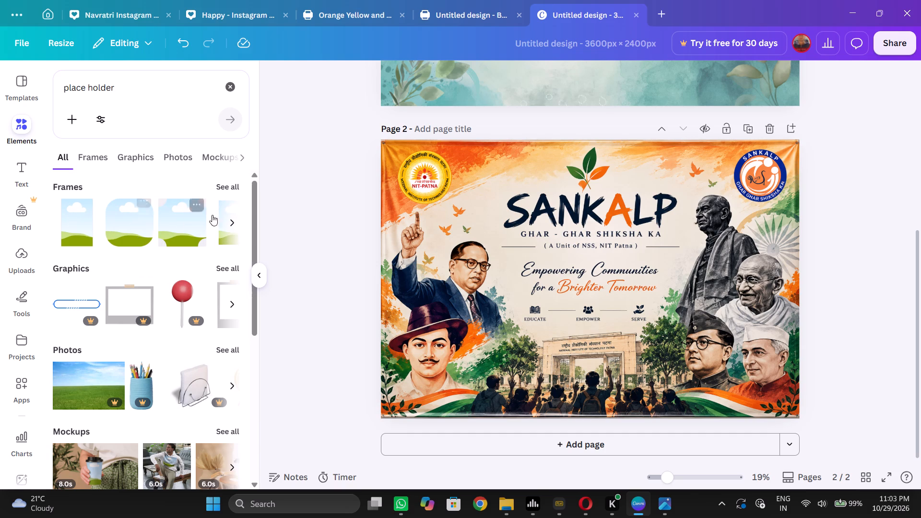
# Search the elements library for "circular place holder".
pyautogui.click(83, 87)
pyautogui.press('Right')
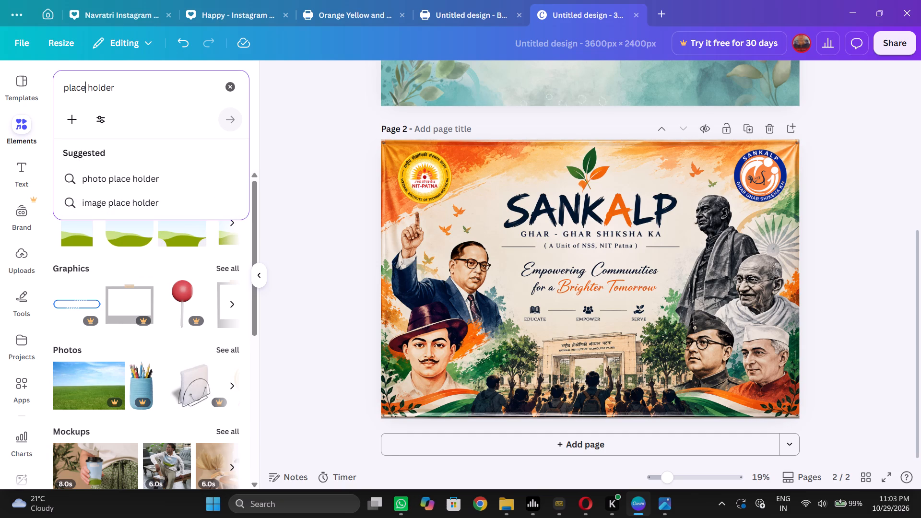
pyautogui.press('Left')
pyautogui.press('Left')
pyautogui.press('Left')
pyautogui.press('Left')
pyautogui.press('Left')
pyautogui.press('Left')
pyautogui.press('Left')
pyautogui.press('Left')
pyautogui.press('Left')
pyautogui.press('Left')
pyautogui.press('Left')
pyautogui.press('Left')
pyautogui.press('Left')
pyautogui.press('space')
pyautogui.press('BackSpace')
pyautogui.write('co')
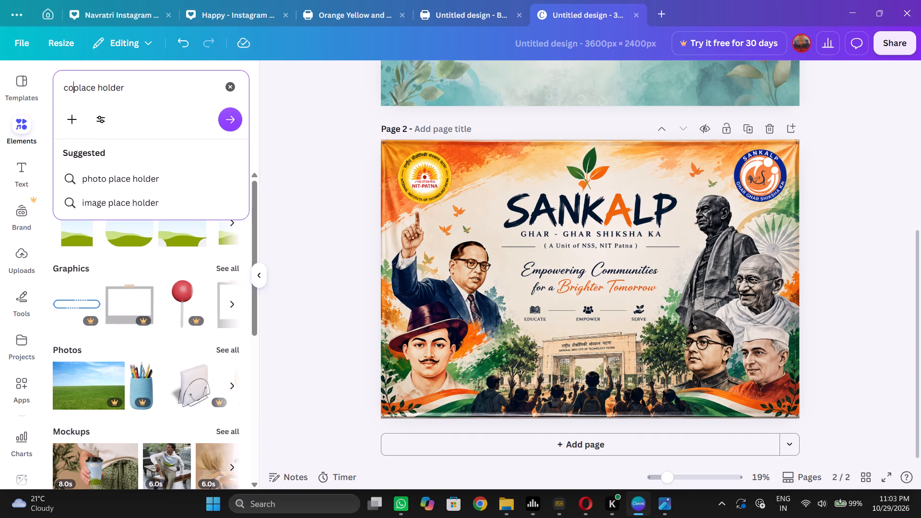
pyautogui.press('BackSpace')
pyautogui.write('ircular')
pyautogui.press('space')
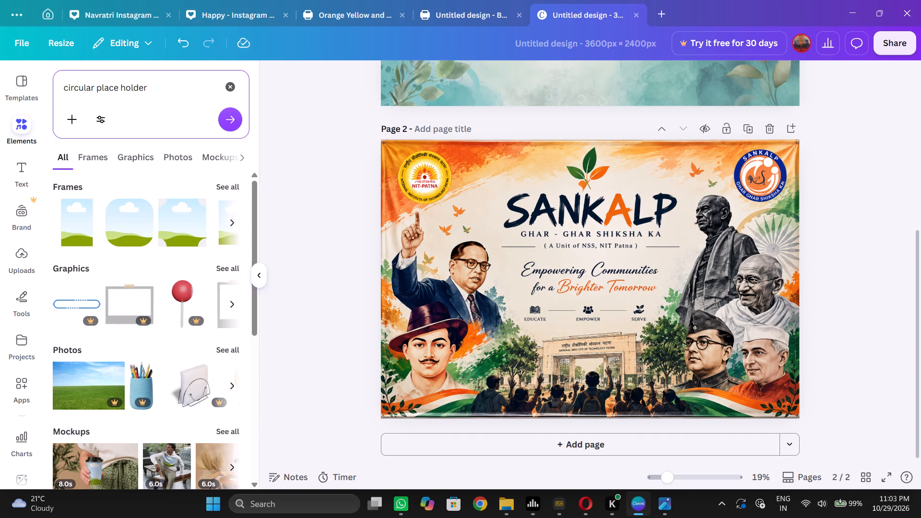
pyautogui.press('Return')
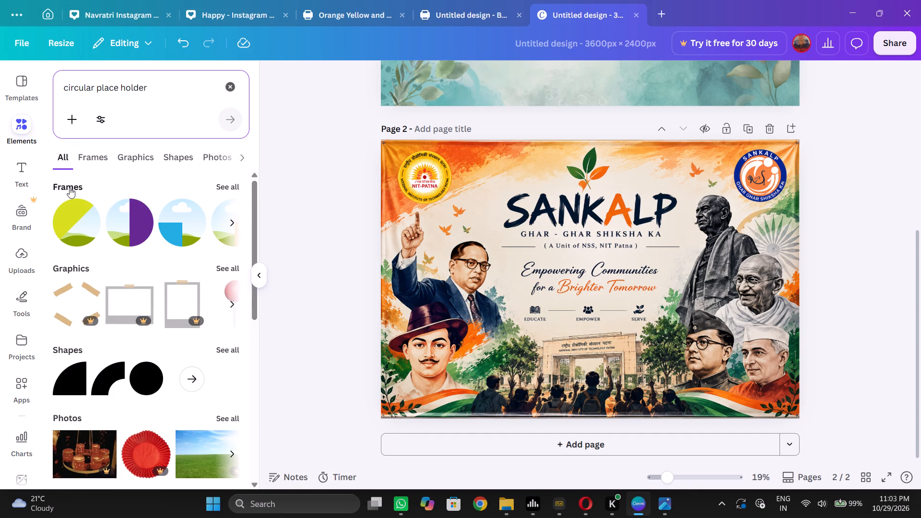
# Look through the row of frame results for a plain round frame.
pyautogui.hscroll(-2, 100, 232)
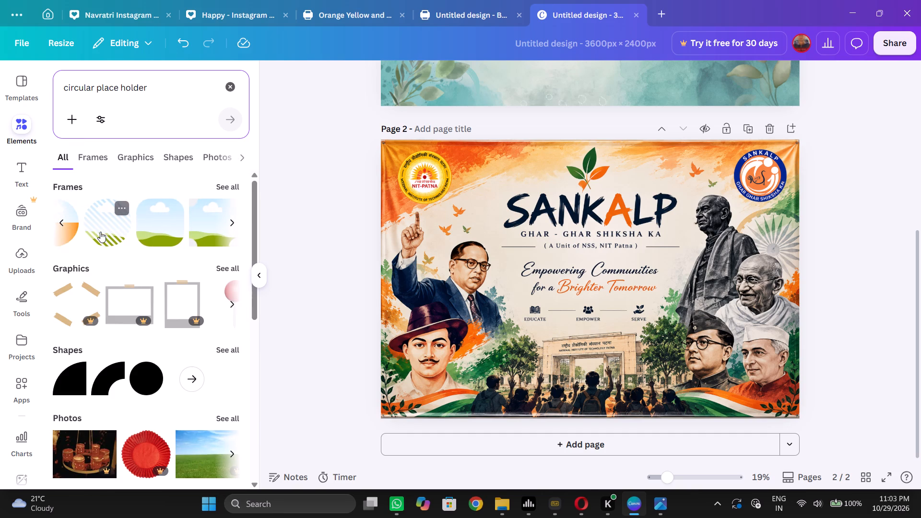
pyautogui.hscroll(-2, 100, 232)
pyautogui.hscroll(2, 100, 232)
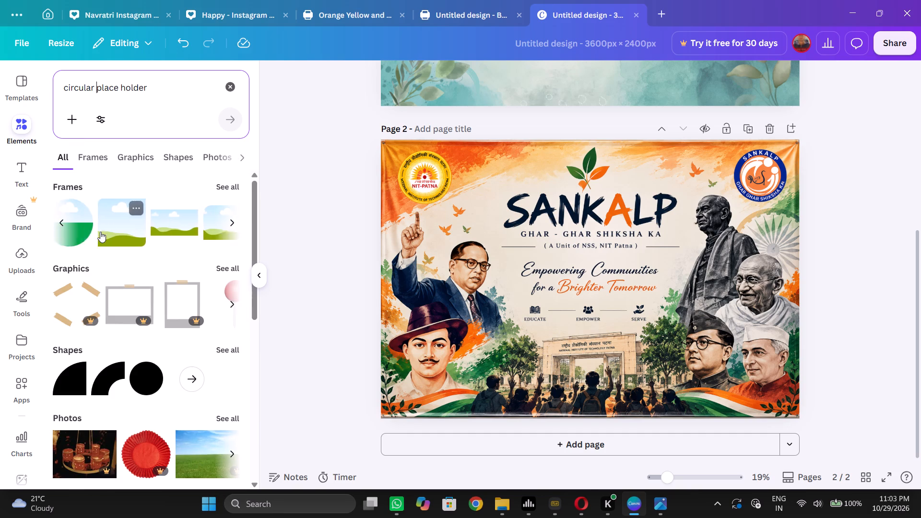
pyautogui.hscroll(7, 100, 232)
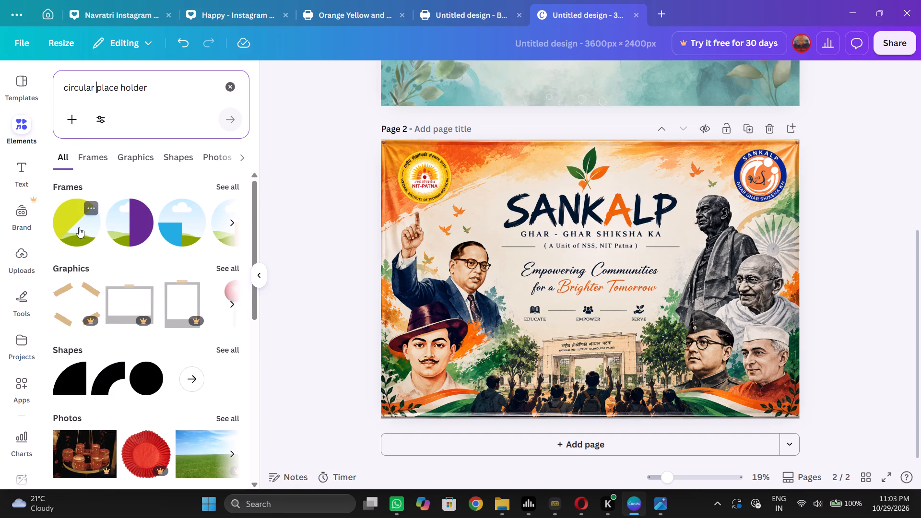
pyautogui.hscroll(-3, 134, 233)
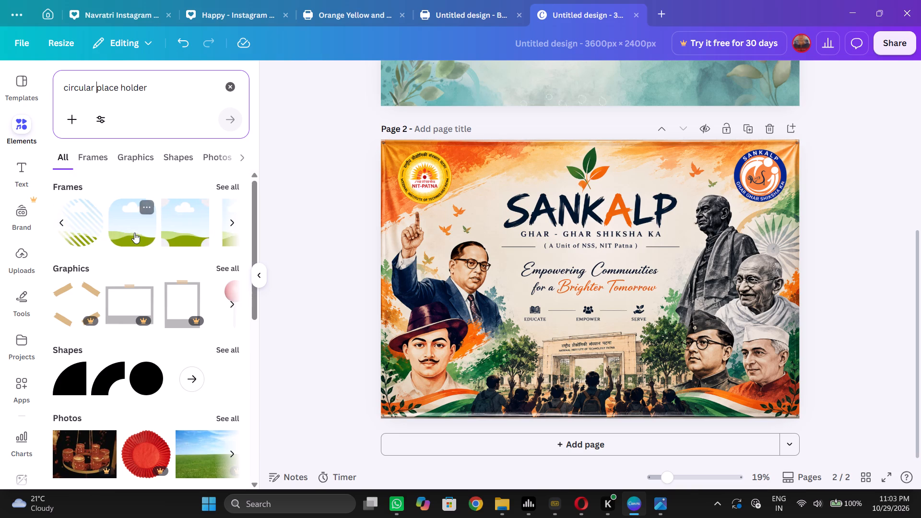
pyautogui.hscroll(-1, 134, 233)
# Show all frame results for "circular place holder" and look through them for a round frame suited to the logo.
pyautogui.click(219, 189)
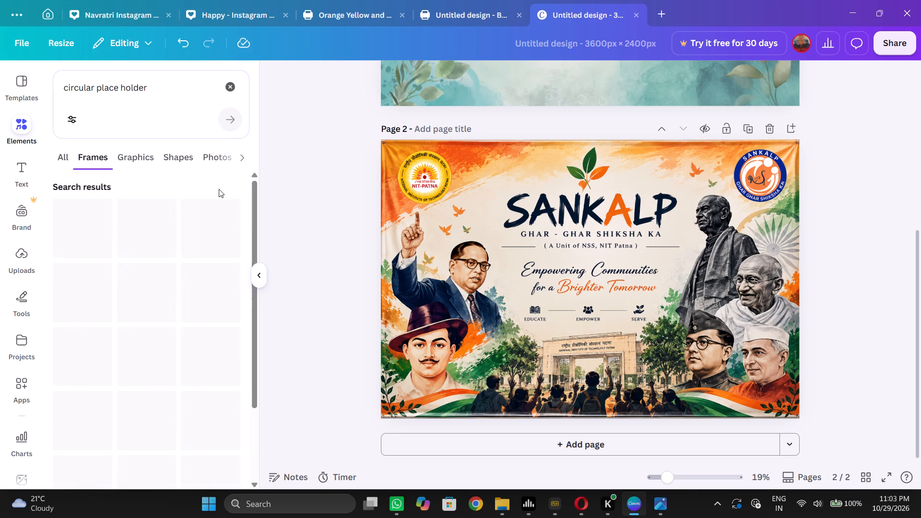
pyautogui.scroll(-3, 165, 298)
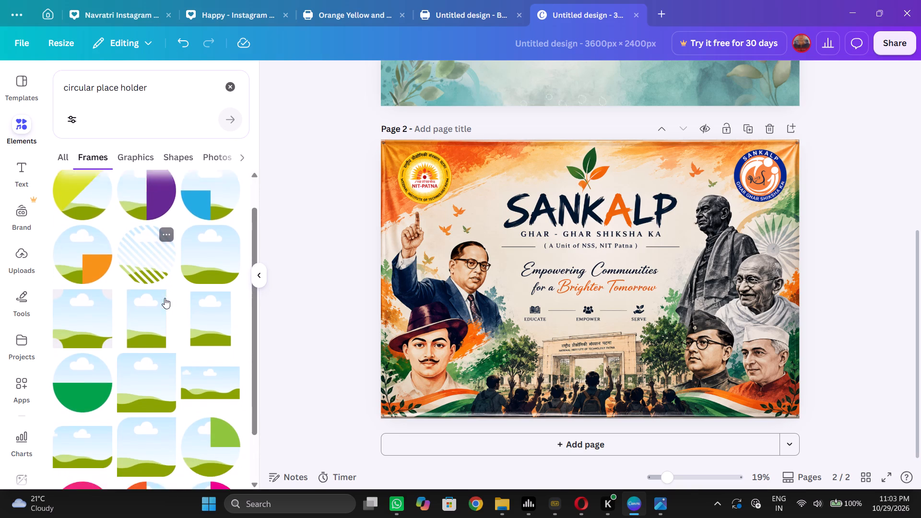
pyautogui.scroll(-3, 165, 298)
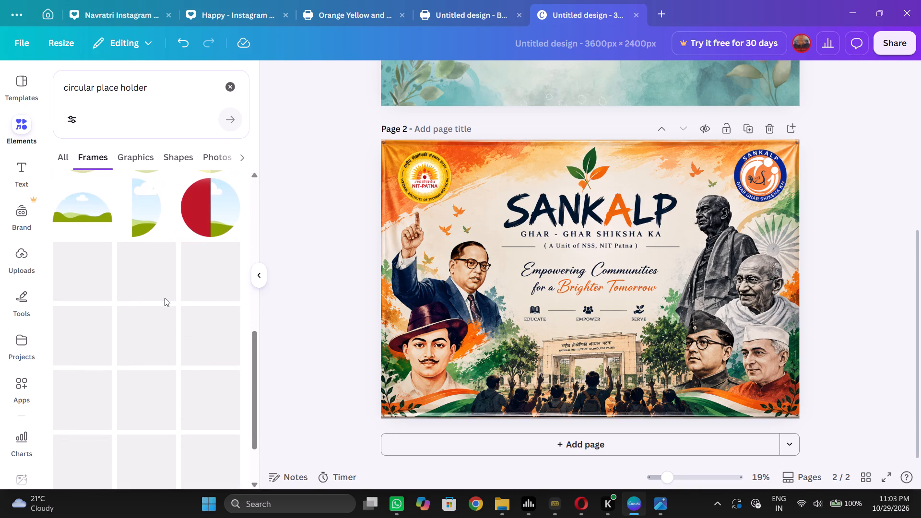
pyautogui.scroll(-2, 165, 298)
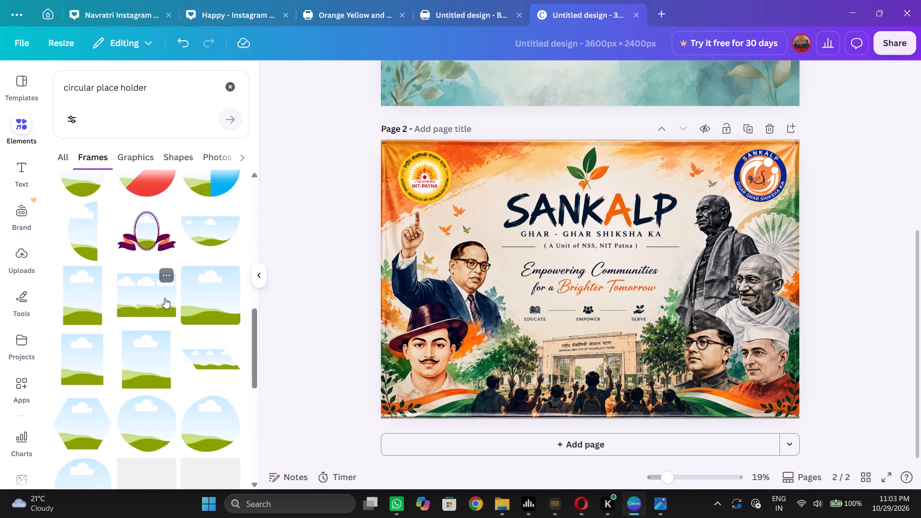
pyautogui.scroll(-3, 165, 298)
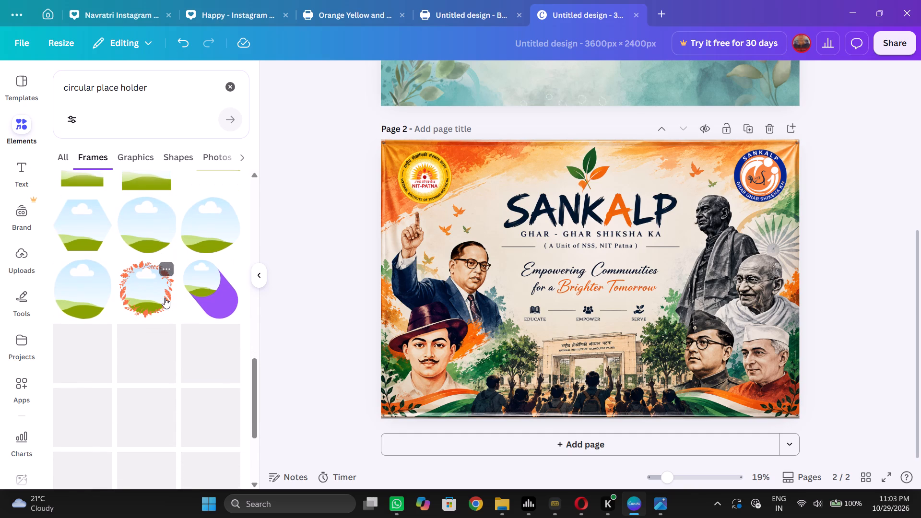
pyautogui.scroll(-3, 165, 298)
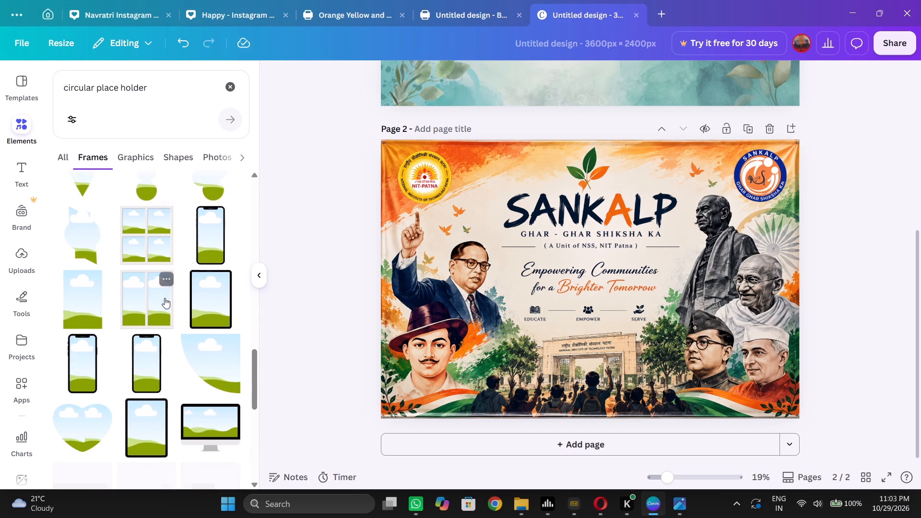
pyautogui.scroll(-5, 165, 298)
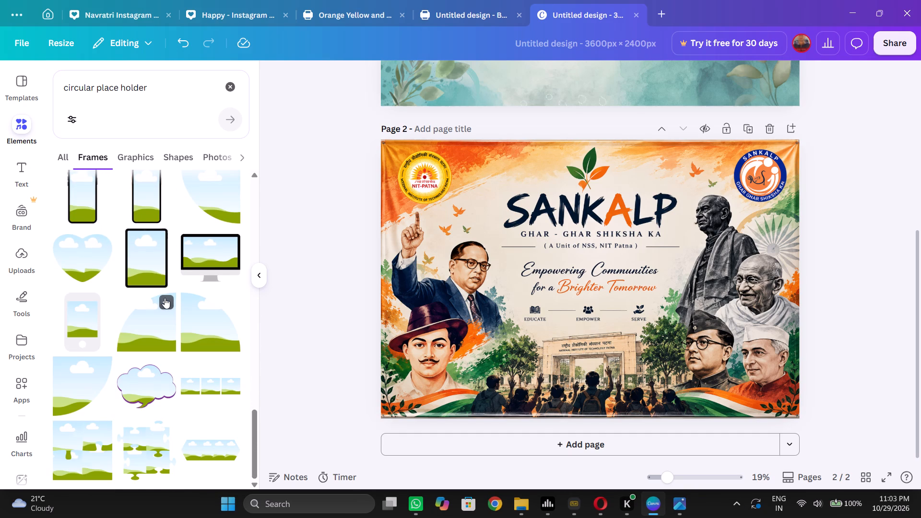
pyautogui.scroll(-1, 165, 298)
pyautogui.scroll(8, 165, 298)
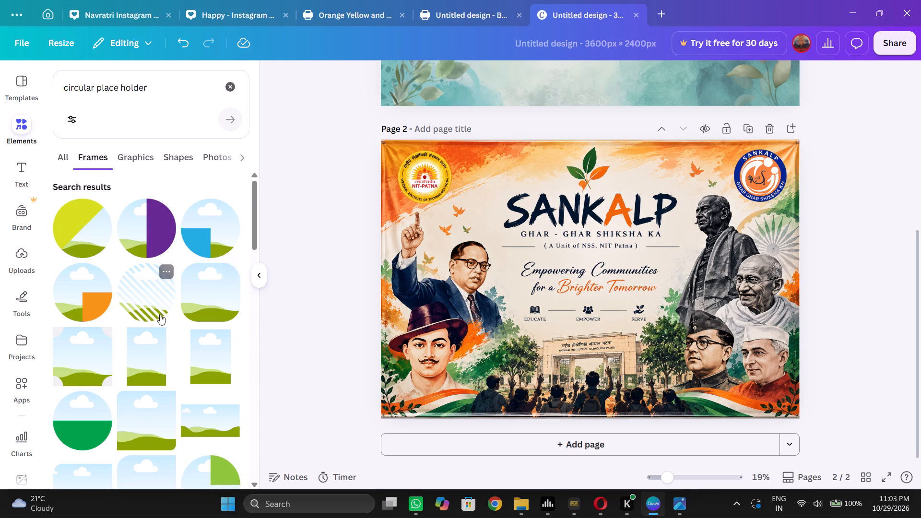
pyautogui.scroll(-3, 149, 339)
pyautogui.scroll(1, 149, 339)
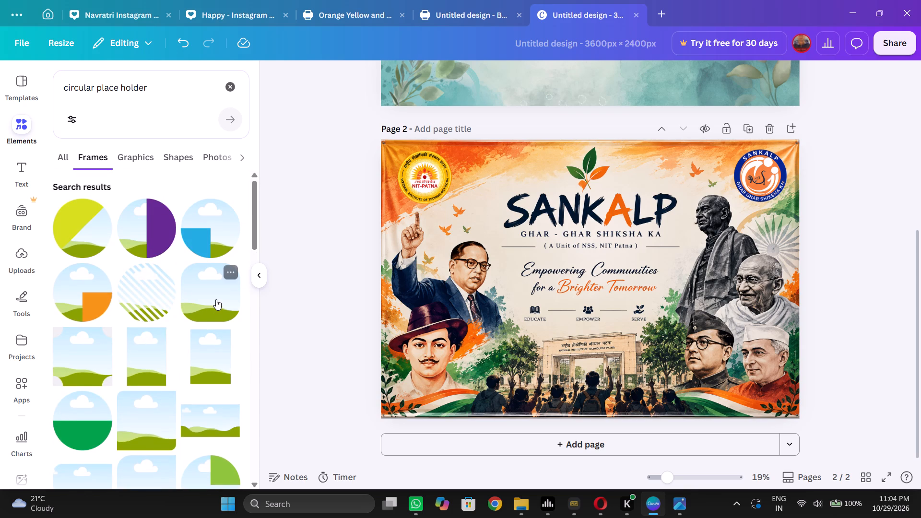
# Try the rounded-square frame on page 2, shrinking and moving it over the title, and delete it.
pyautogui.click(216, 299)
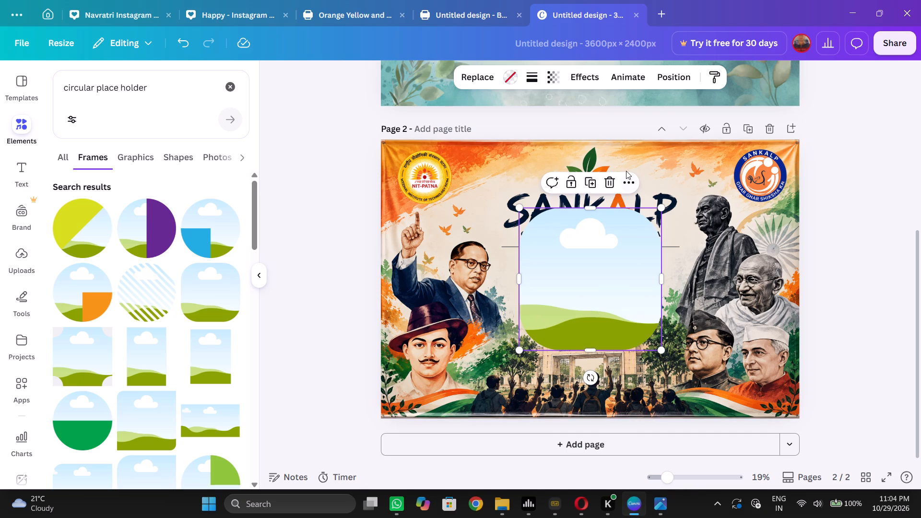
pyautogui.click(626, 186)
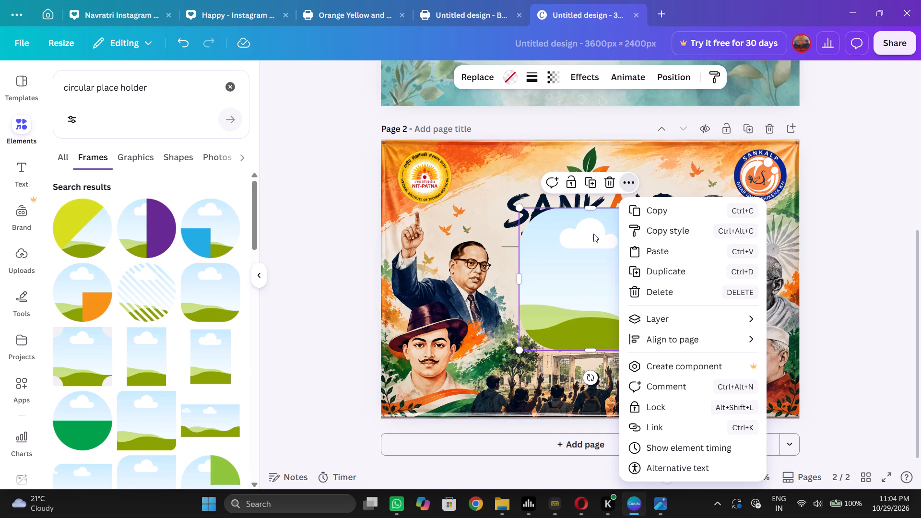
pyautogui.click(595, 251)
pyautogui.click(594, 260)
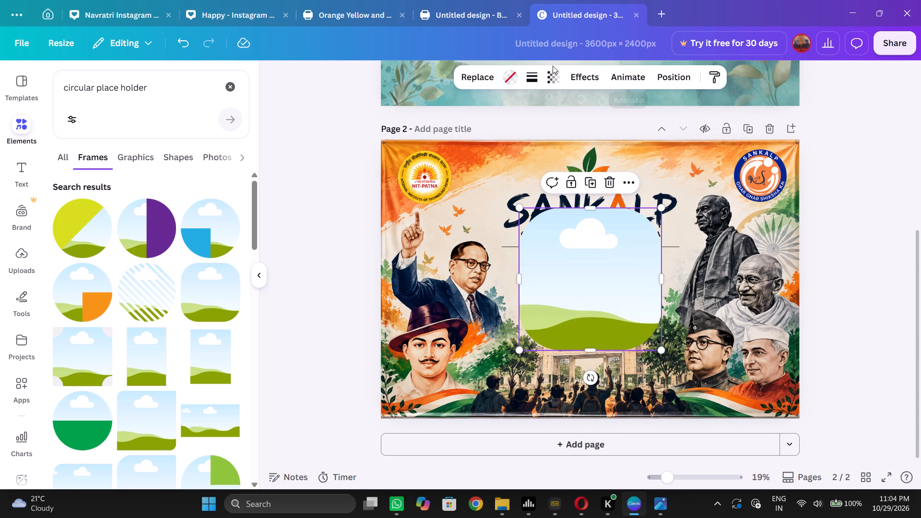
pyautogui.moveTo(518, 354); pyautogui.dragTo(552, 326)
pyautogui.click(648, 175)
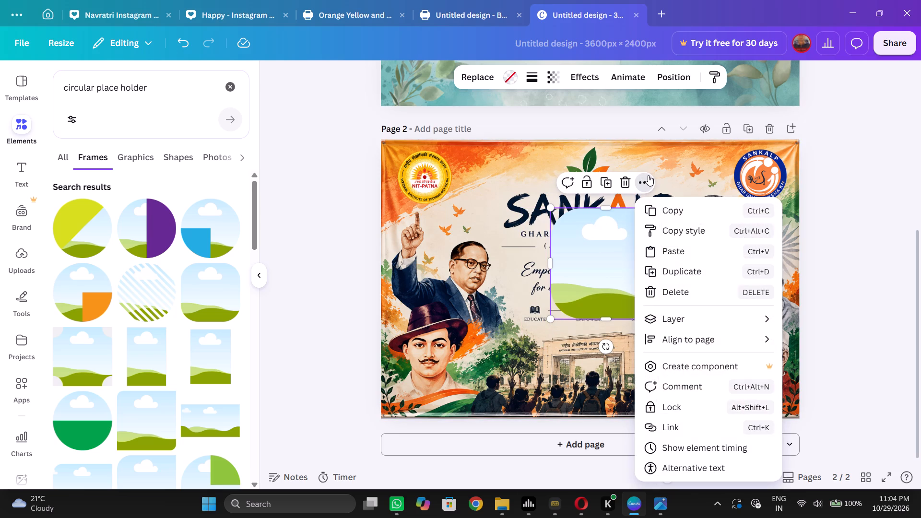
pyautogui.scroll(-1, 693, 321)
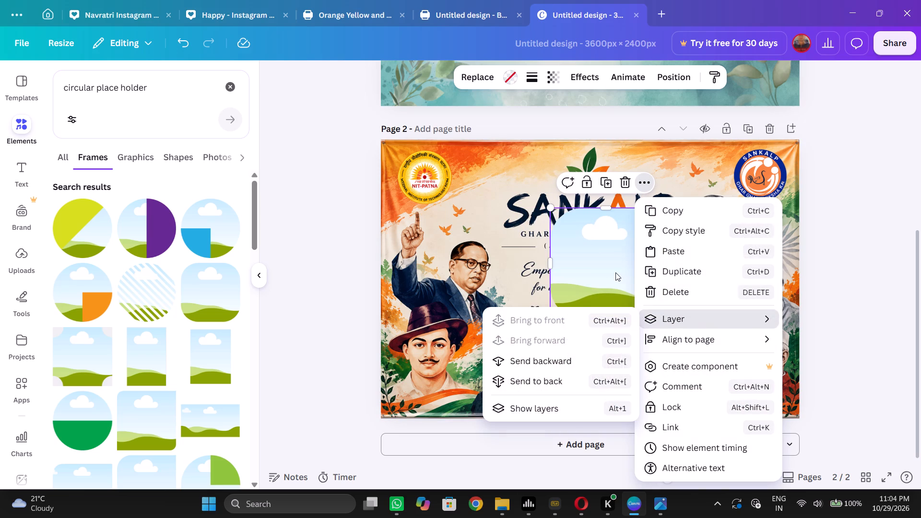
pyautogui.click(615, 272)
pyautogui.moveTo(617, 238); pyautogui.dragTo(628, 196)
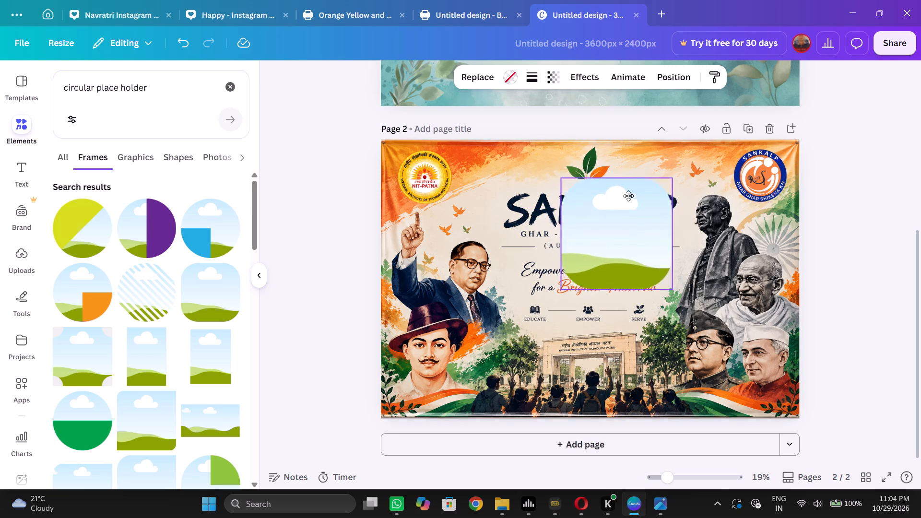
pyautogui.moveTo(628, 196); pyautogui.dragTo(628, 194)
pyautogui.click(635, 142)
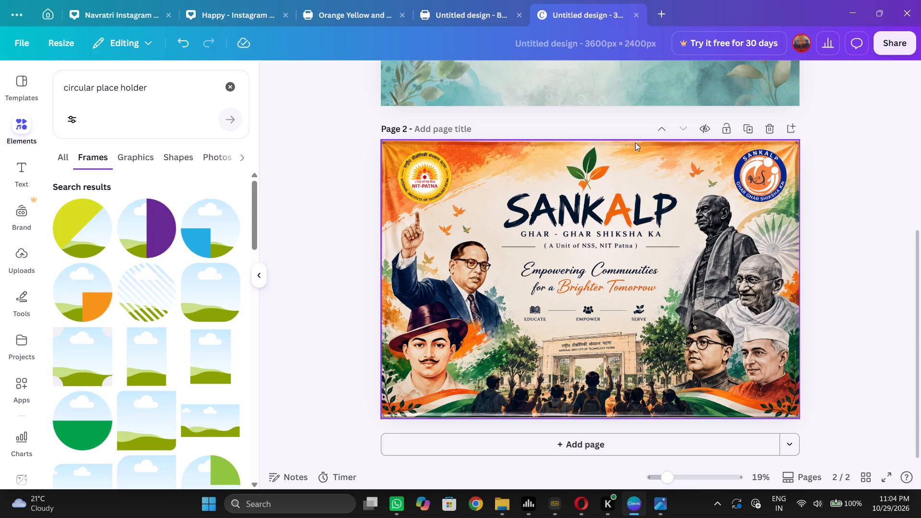
# Add the round frame with the blue quarter to page 2, shrink it to about 471 × 471 px and place it over the Sankalp emblem.
pyautogui.click(192, 236)
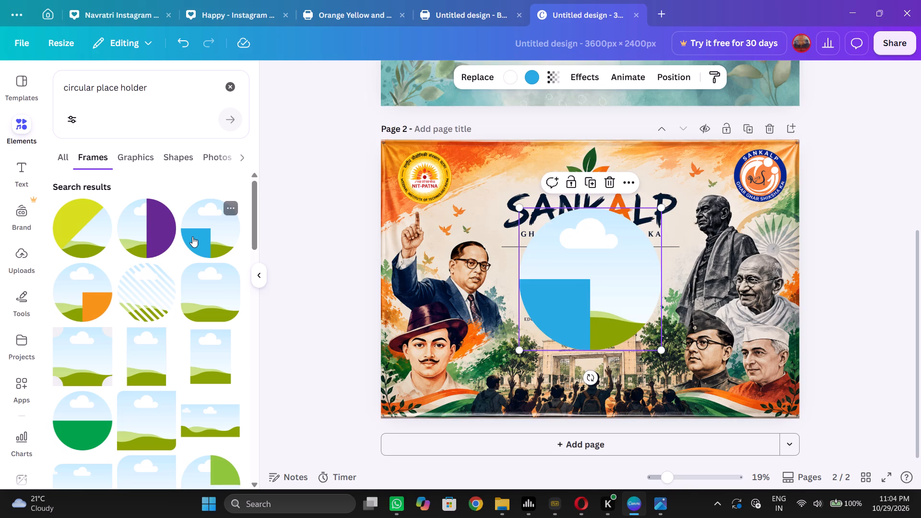
pyautogui.click(551, 321)
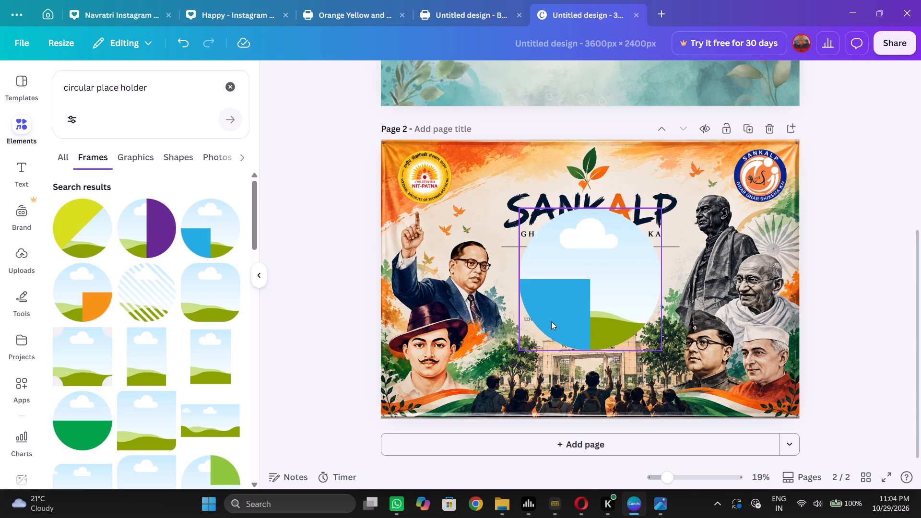
pyautogui.click(551, 321)
pyautogui.moveTo(523, 350); pyautogui.dragTo(615, 266)
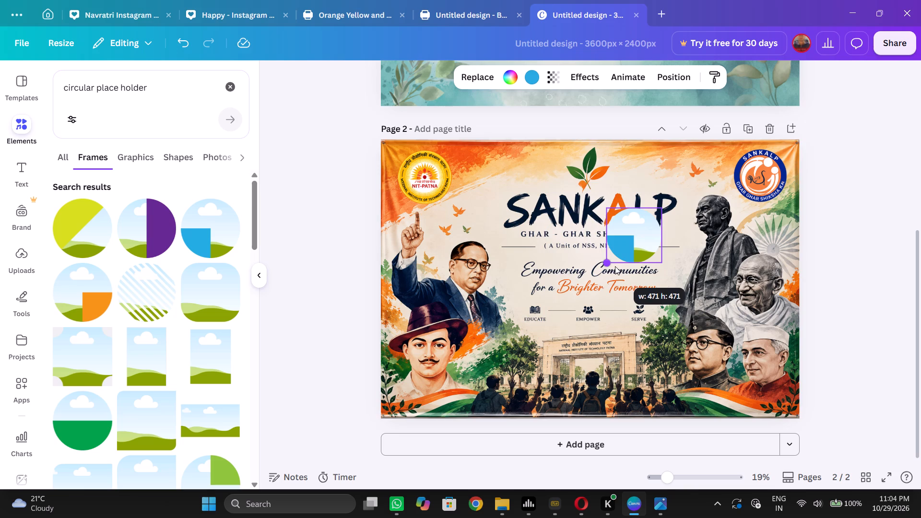
pyautogui.moveTo(648, 238); pyautogui.dragTo(775, 182)
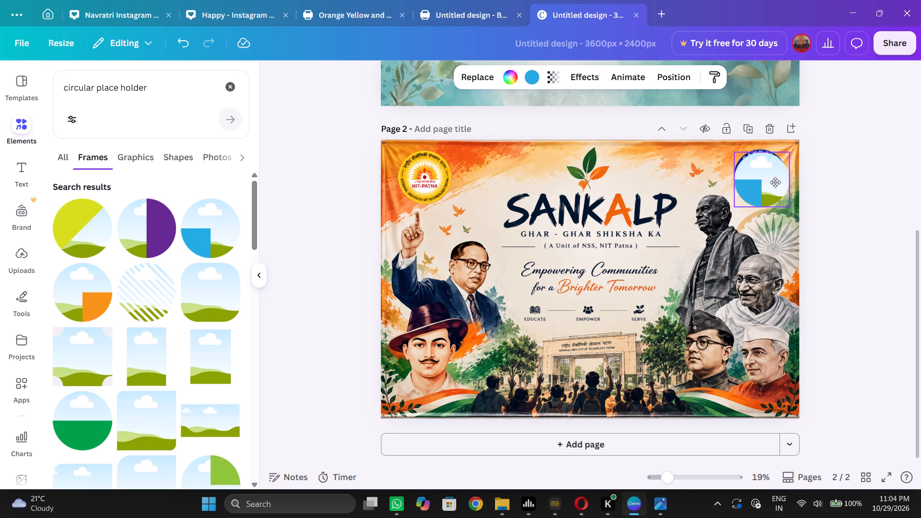
pyautogui.moveTo(775, 182); pyautogui.dragTo(775, 177)
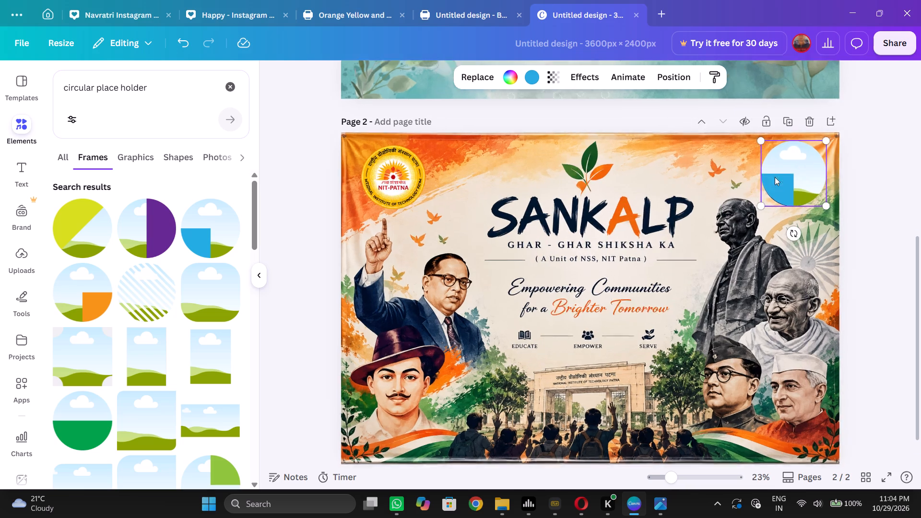
pyautogui.hscroll(-5, 775, 177)
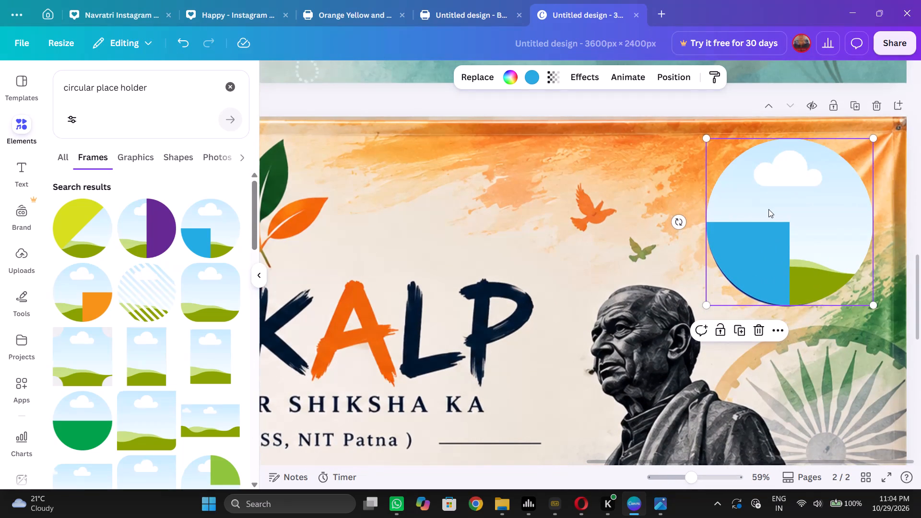
pyautogui.moveTo(768, 209); pyautogui.dragTo(768, 215)
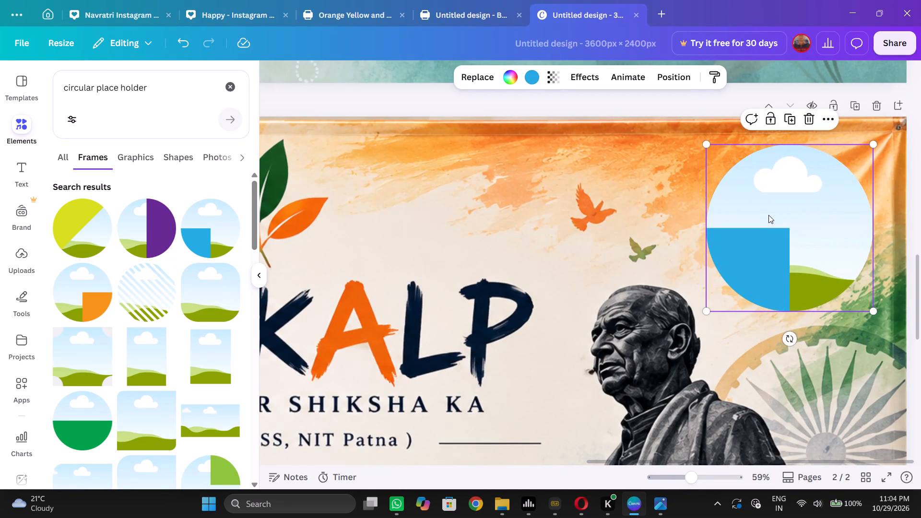
# Add the uploaded SANKALP logo to page 2 and drop it into the round frame with the blue quarter.
pyautogui.click(592, 238)
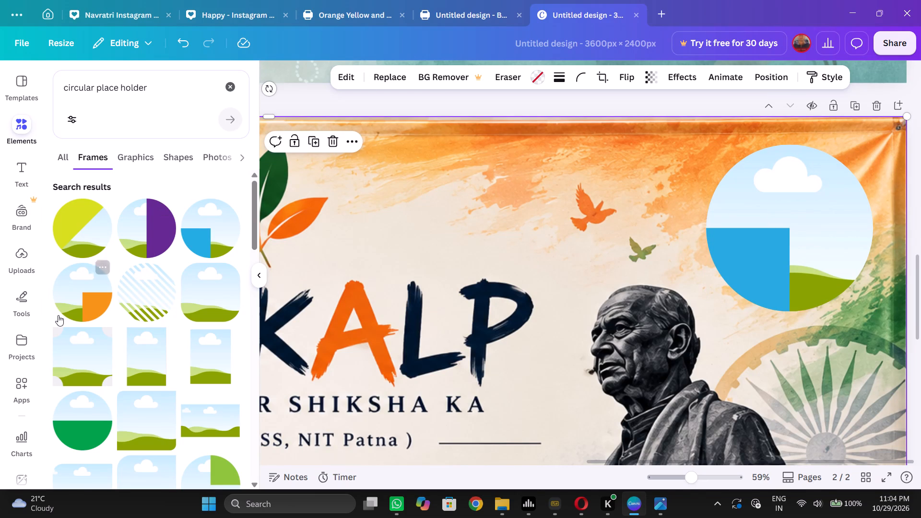
pyautogui.click(23, 255)
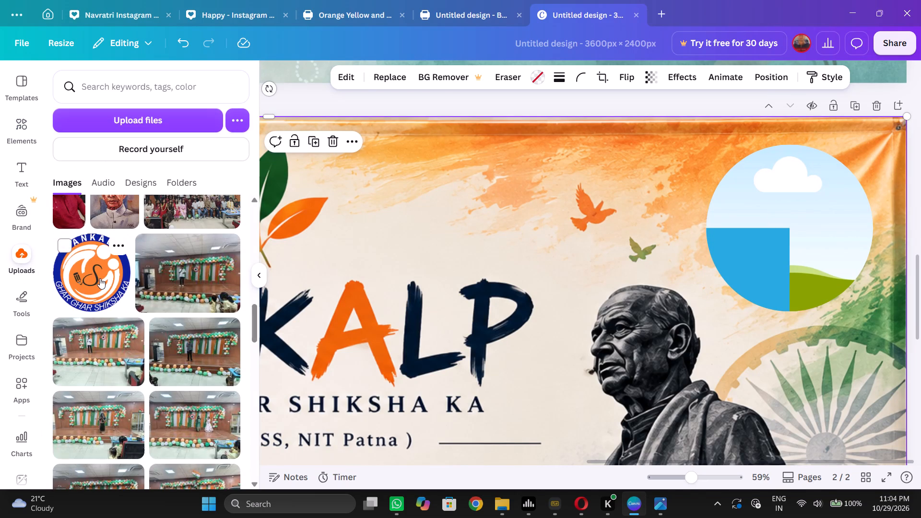
pyautogui.click(100, 278)
pyautogui.moveTo(392, 394); pyautogui.dragTo(446, 364)
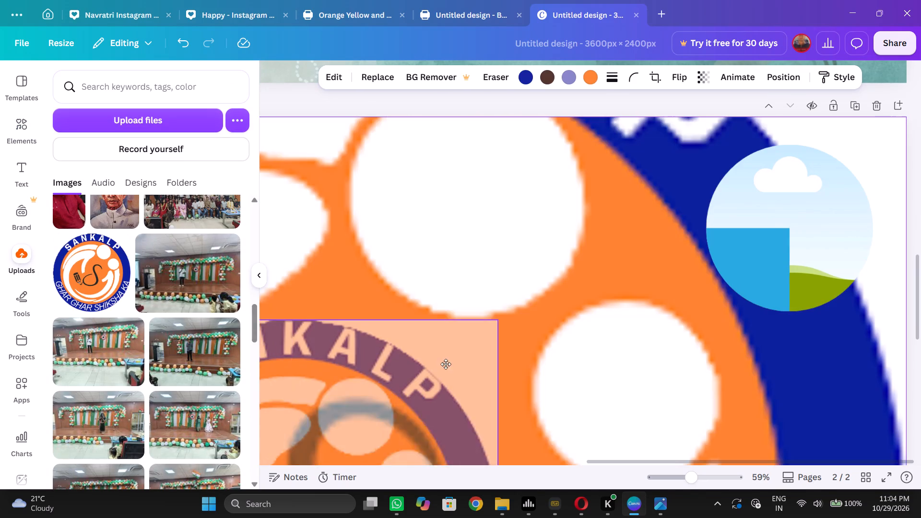
pyautogui.moveTo(446, 364); pyautogui.dragTo(845, 229)
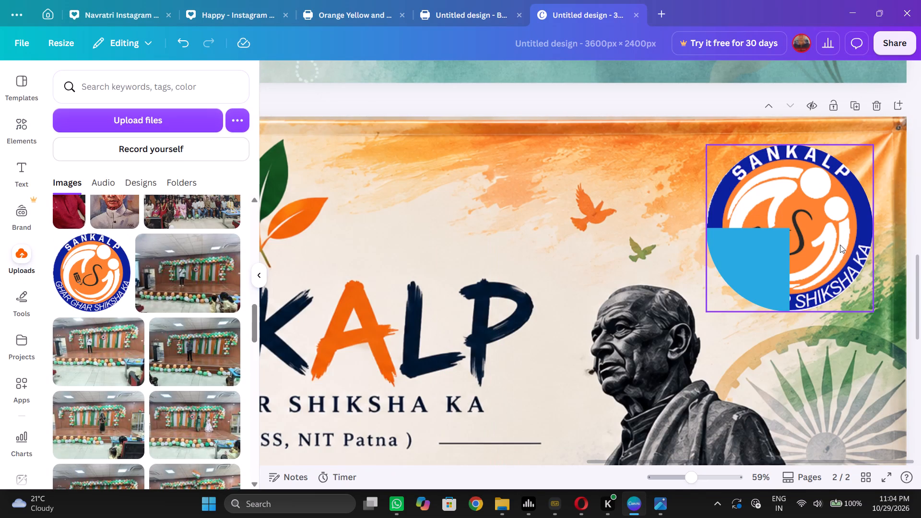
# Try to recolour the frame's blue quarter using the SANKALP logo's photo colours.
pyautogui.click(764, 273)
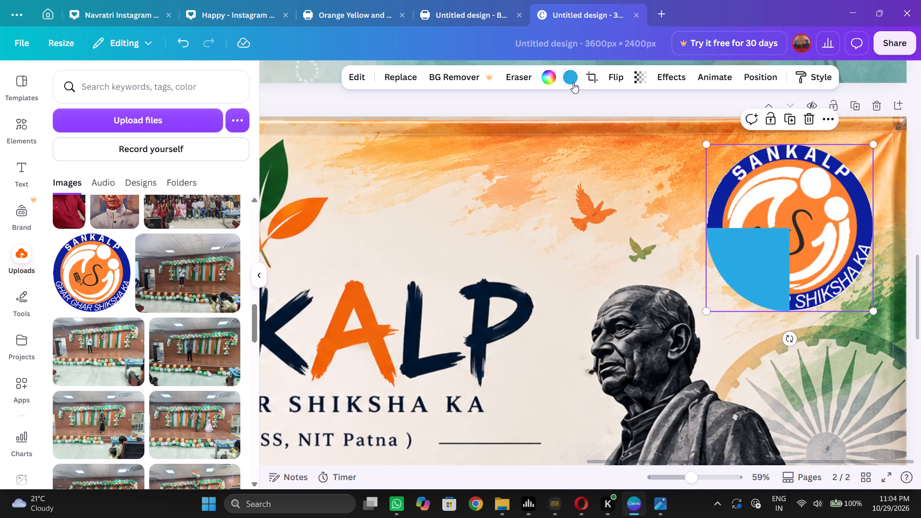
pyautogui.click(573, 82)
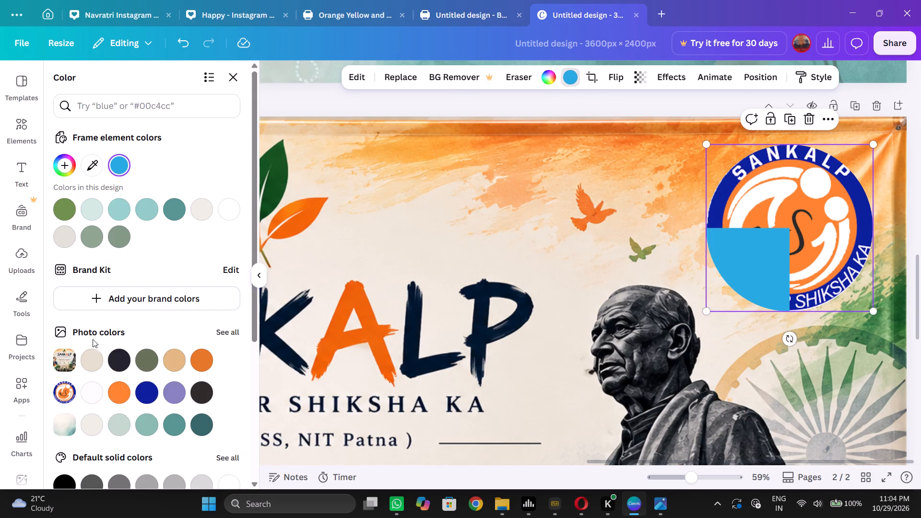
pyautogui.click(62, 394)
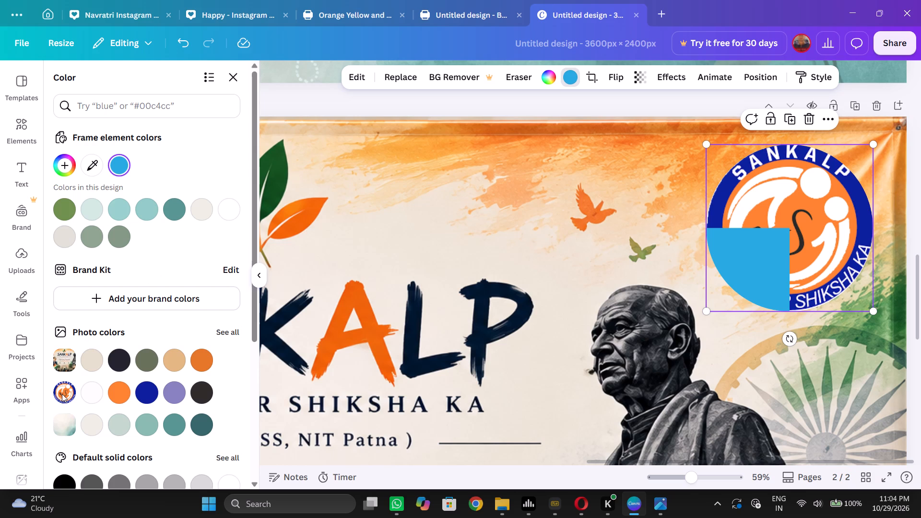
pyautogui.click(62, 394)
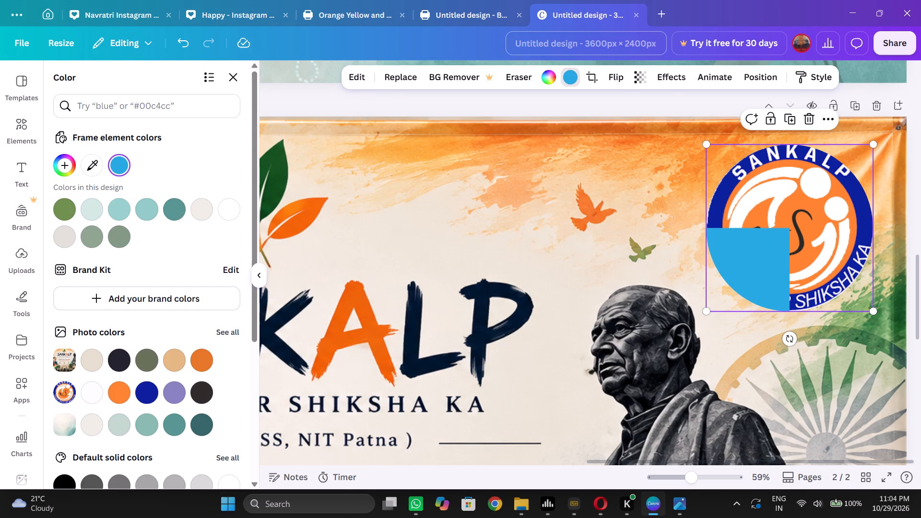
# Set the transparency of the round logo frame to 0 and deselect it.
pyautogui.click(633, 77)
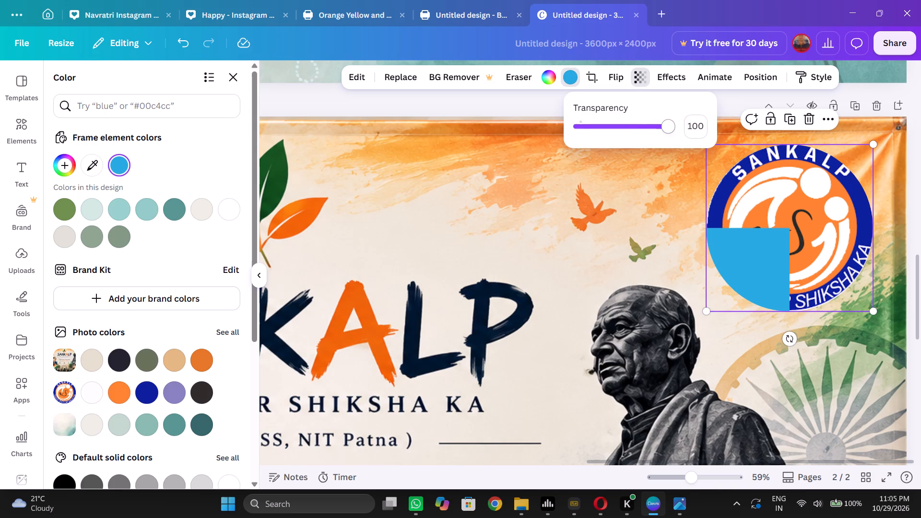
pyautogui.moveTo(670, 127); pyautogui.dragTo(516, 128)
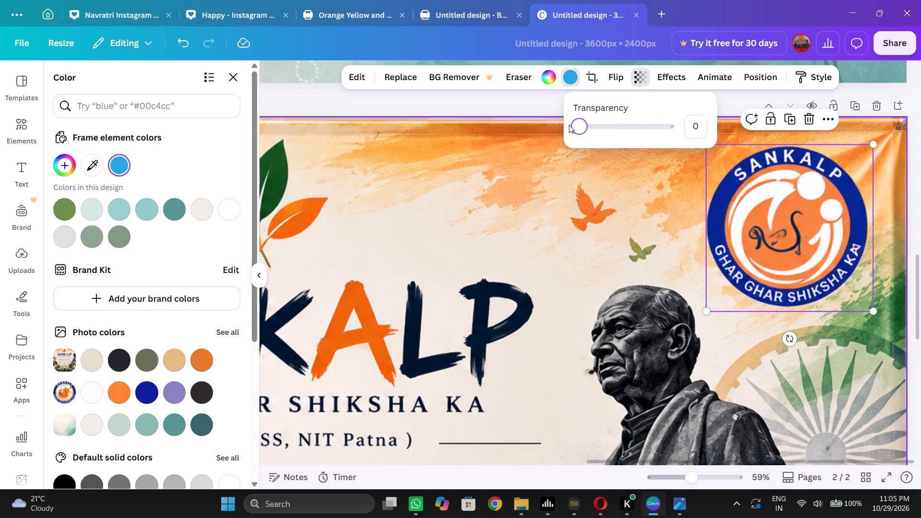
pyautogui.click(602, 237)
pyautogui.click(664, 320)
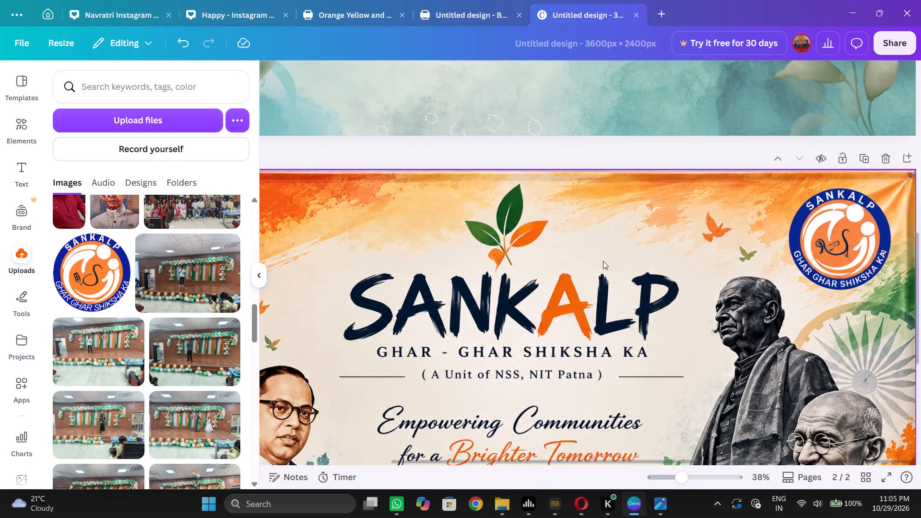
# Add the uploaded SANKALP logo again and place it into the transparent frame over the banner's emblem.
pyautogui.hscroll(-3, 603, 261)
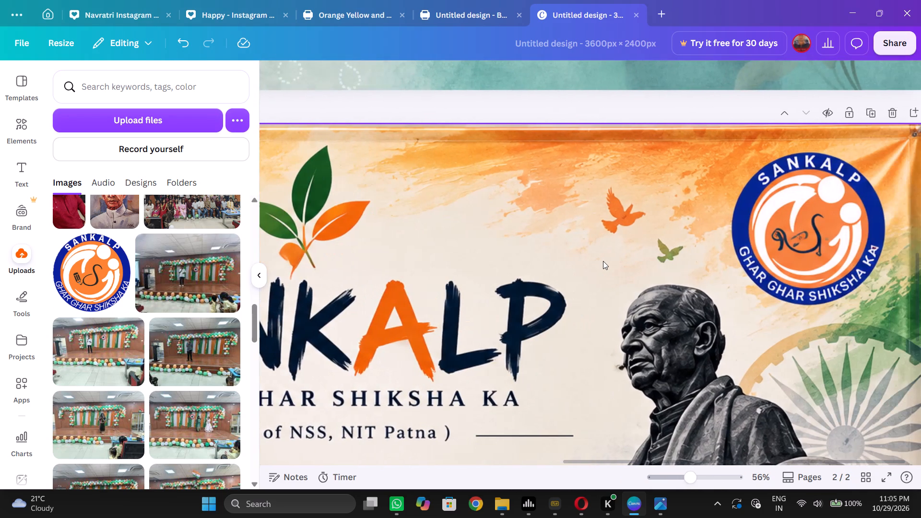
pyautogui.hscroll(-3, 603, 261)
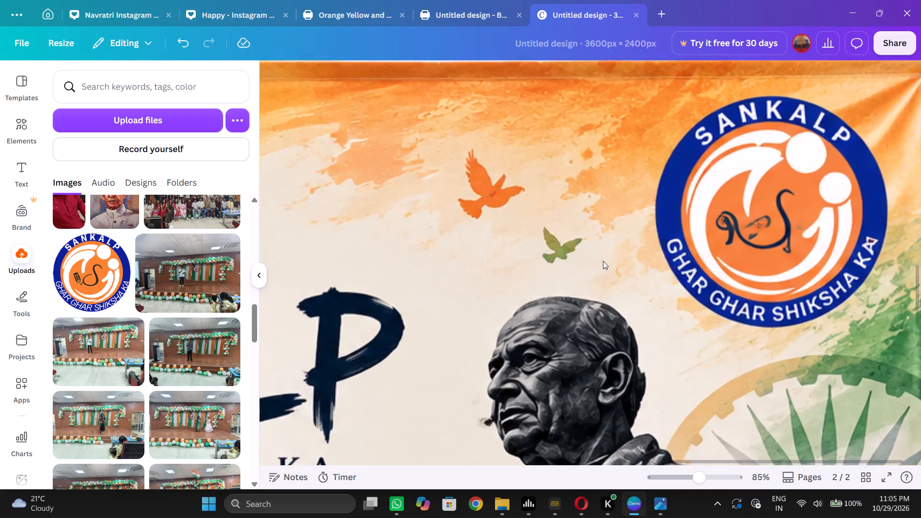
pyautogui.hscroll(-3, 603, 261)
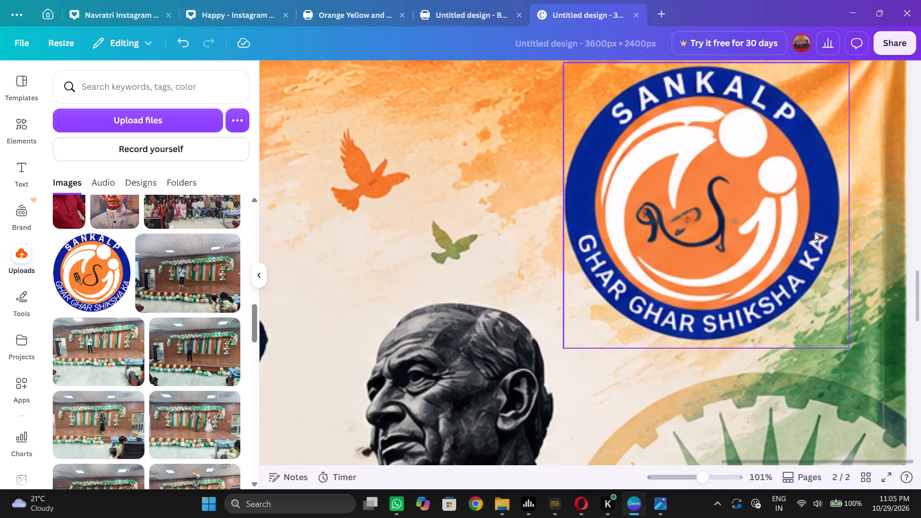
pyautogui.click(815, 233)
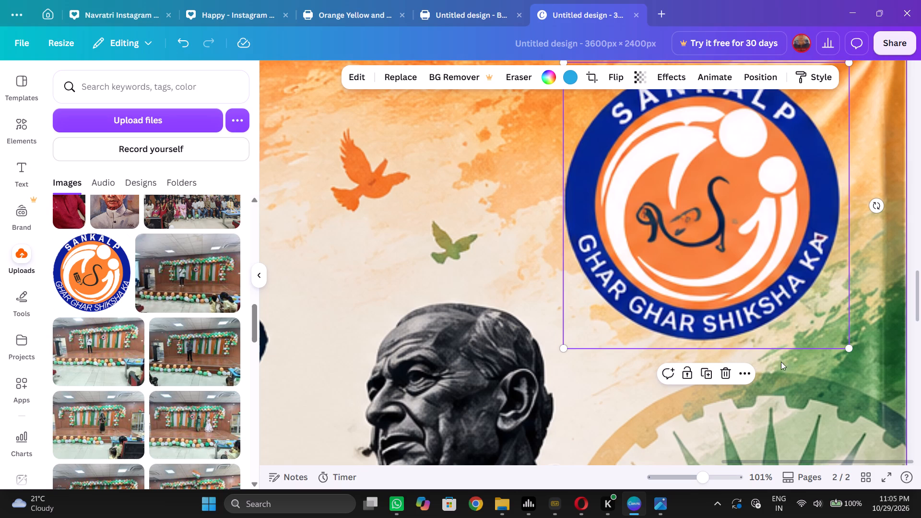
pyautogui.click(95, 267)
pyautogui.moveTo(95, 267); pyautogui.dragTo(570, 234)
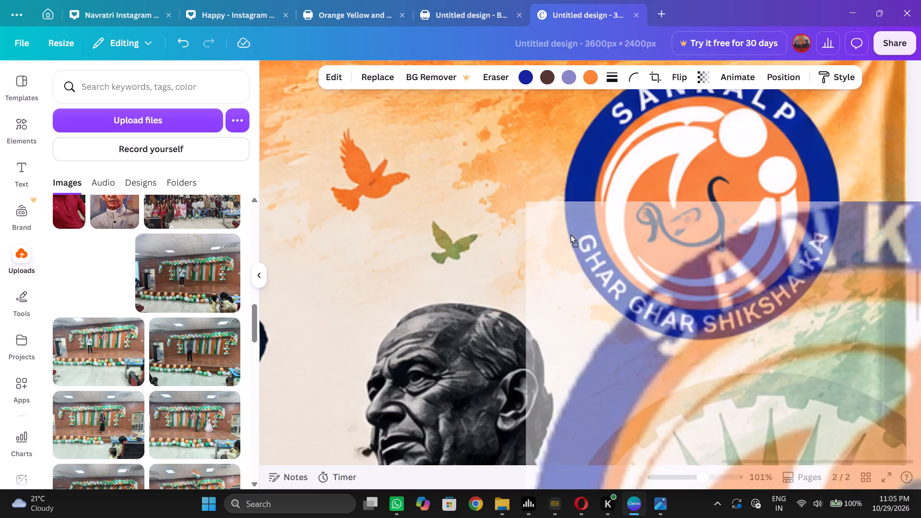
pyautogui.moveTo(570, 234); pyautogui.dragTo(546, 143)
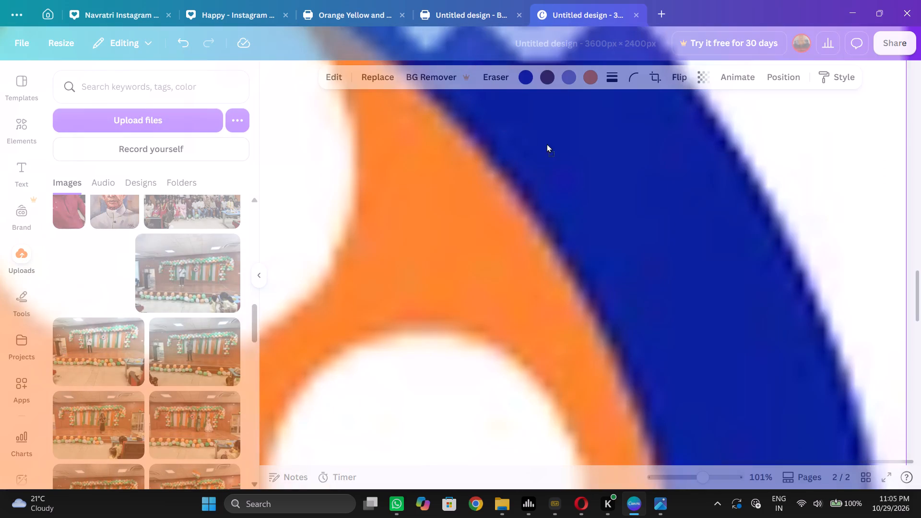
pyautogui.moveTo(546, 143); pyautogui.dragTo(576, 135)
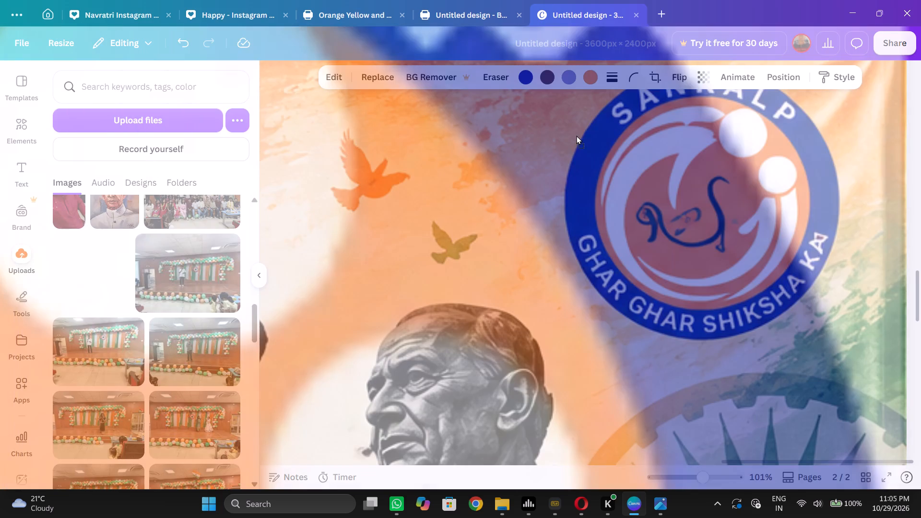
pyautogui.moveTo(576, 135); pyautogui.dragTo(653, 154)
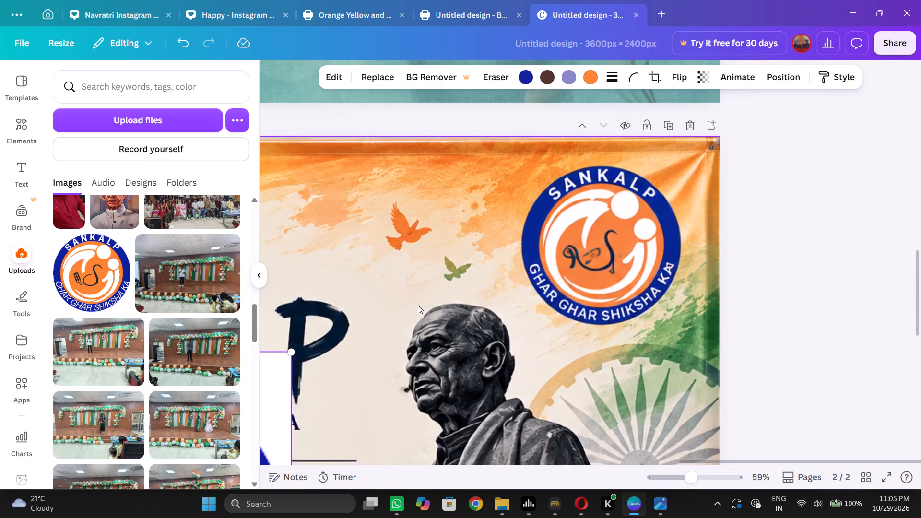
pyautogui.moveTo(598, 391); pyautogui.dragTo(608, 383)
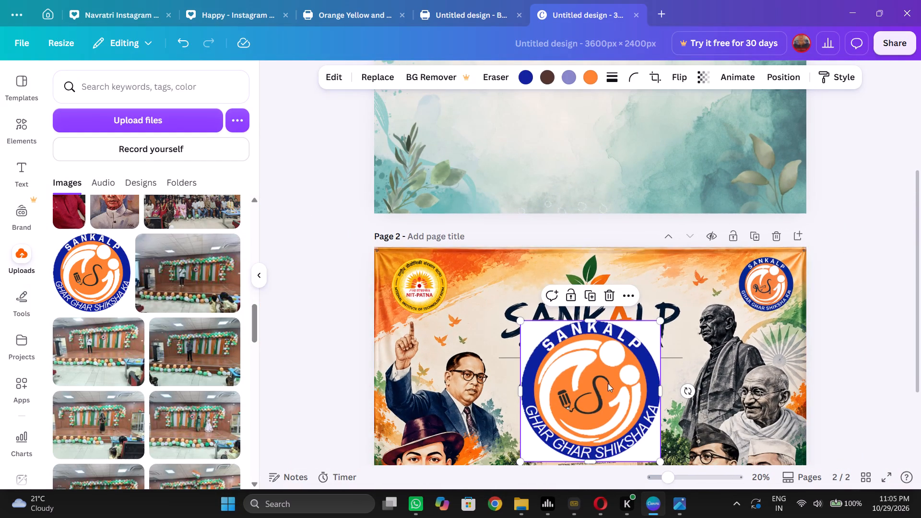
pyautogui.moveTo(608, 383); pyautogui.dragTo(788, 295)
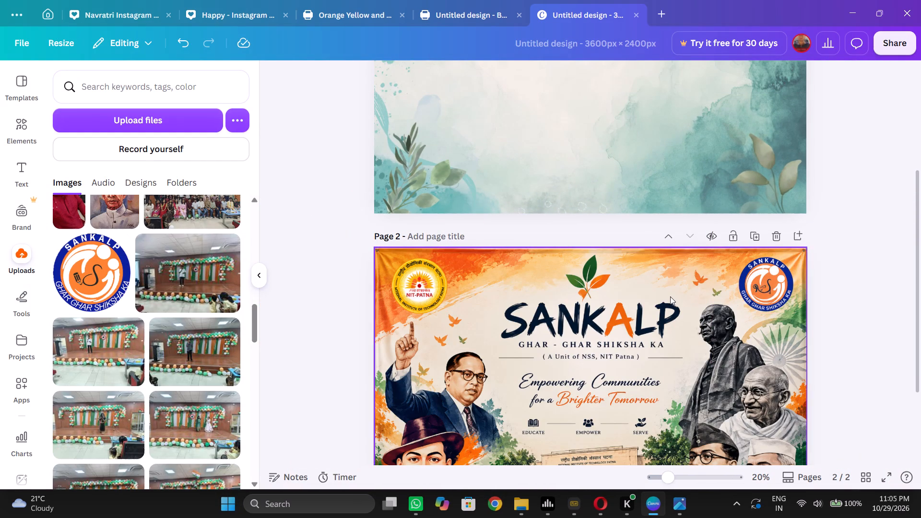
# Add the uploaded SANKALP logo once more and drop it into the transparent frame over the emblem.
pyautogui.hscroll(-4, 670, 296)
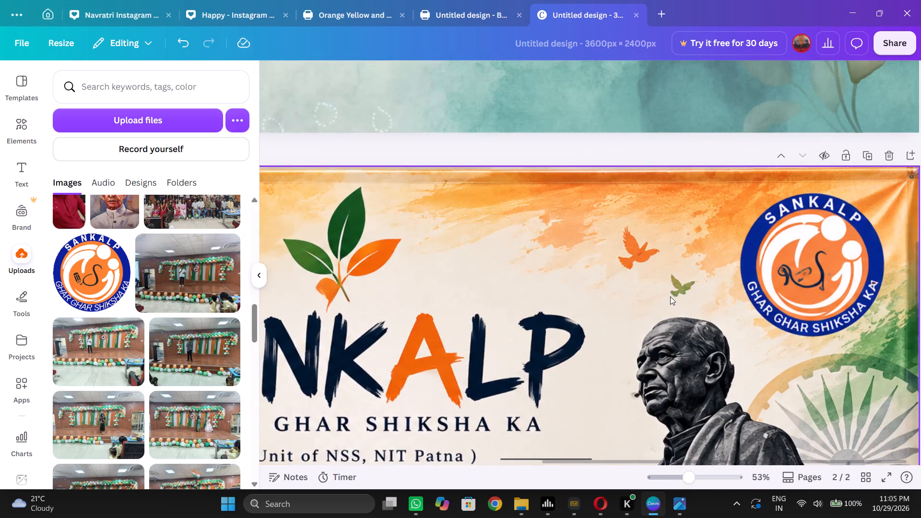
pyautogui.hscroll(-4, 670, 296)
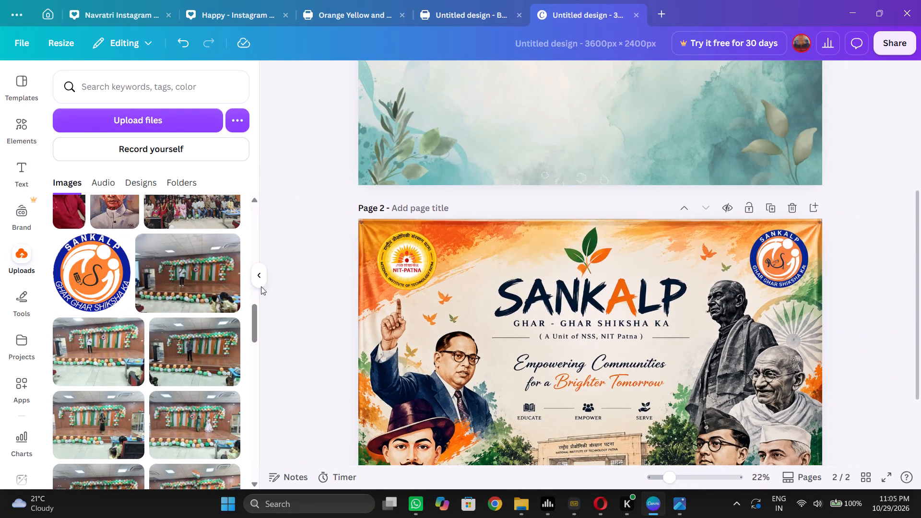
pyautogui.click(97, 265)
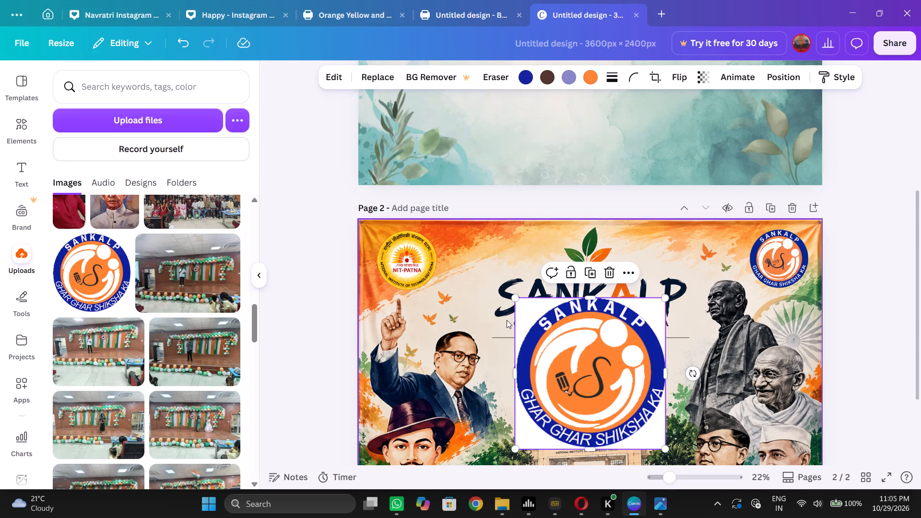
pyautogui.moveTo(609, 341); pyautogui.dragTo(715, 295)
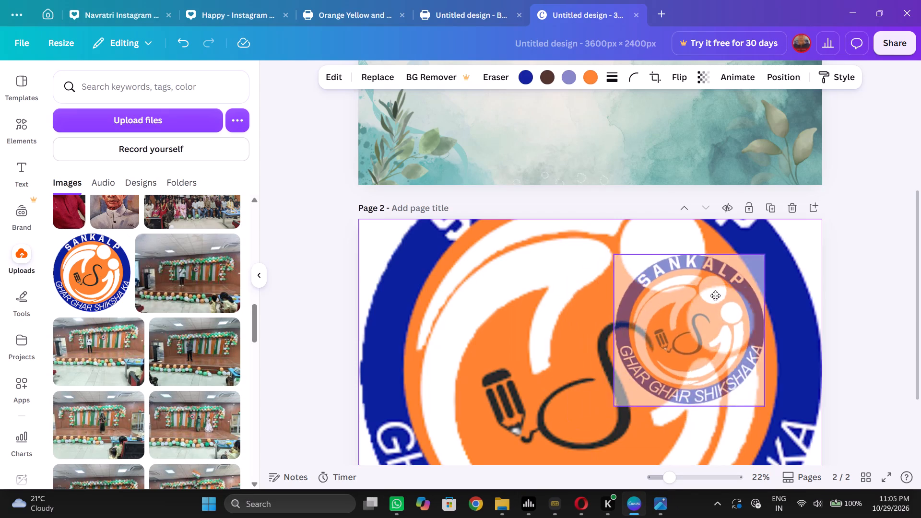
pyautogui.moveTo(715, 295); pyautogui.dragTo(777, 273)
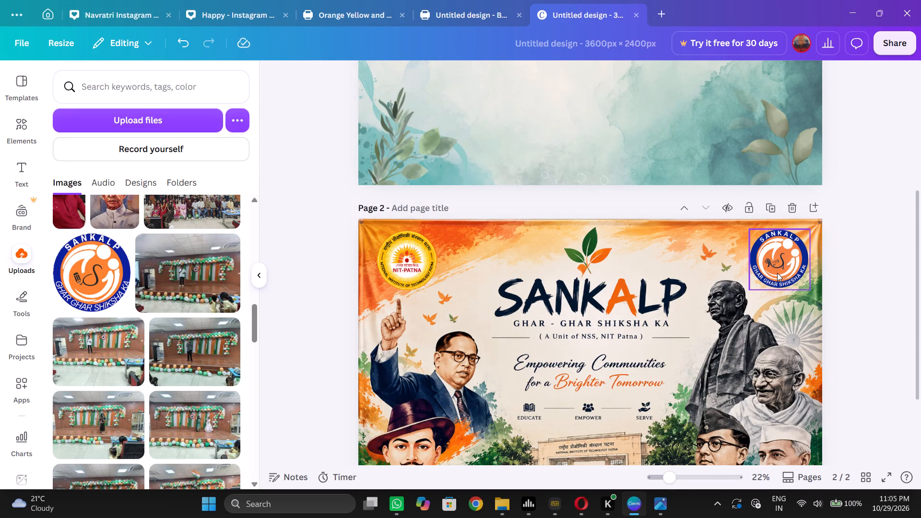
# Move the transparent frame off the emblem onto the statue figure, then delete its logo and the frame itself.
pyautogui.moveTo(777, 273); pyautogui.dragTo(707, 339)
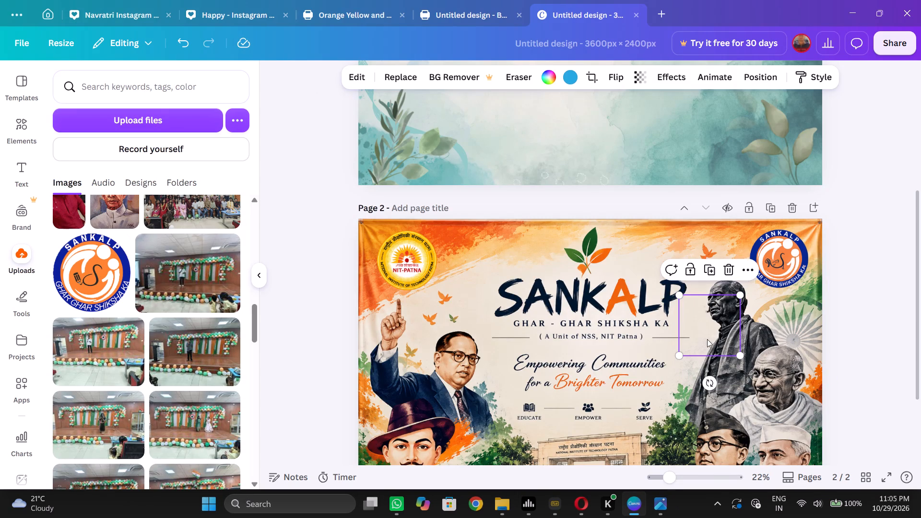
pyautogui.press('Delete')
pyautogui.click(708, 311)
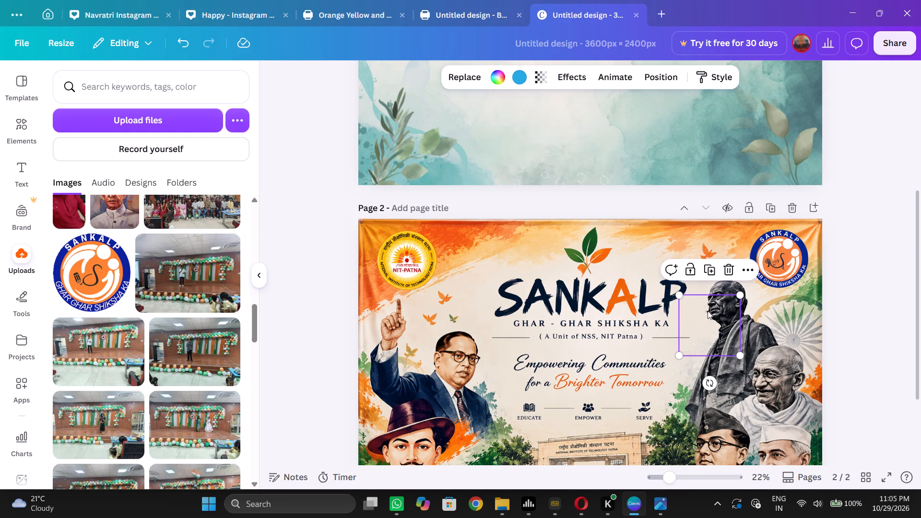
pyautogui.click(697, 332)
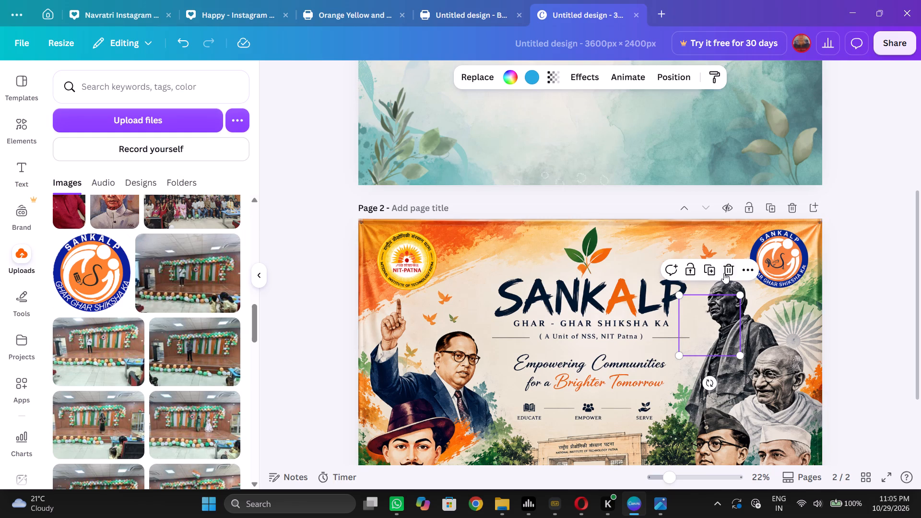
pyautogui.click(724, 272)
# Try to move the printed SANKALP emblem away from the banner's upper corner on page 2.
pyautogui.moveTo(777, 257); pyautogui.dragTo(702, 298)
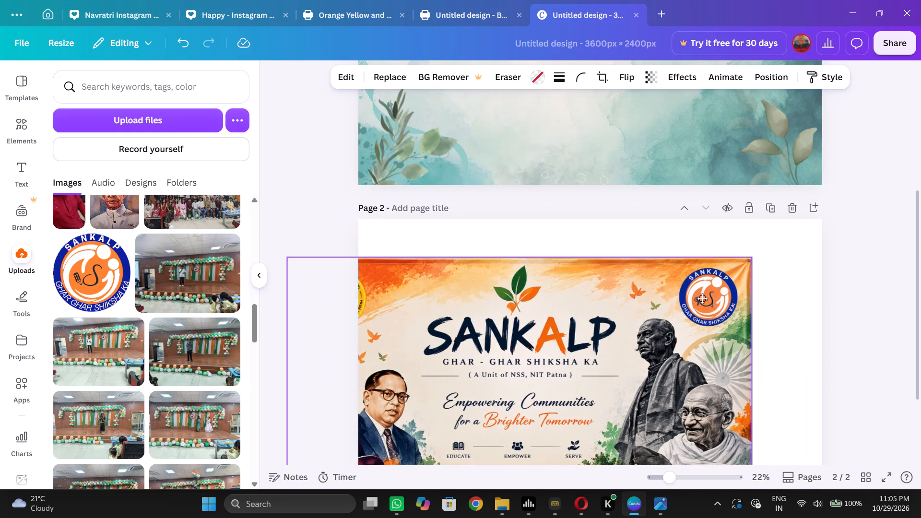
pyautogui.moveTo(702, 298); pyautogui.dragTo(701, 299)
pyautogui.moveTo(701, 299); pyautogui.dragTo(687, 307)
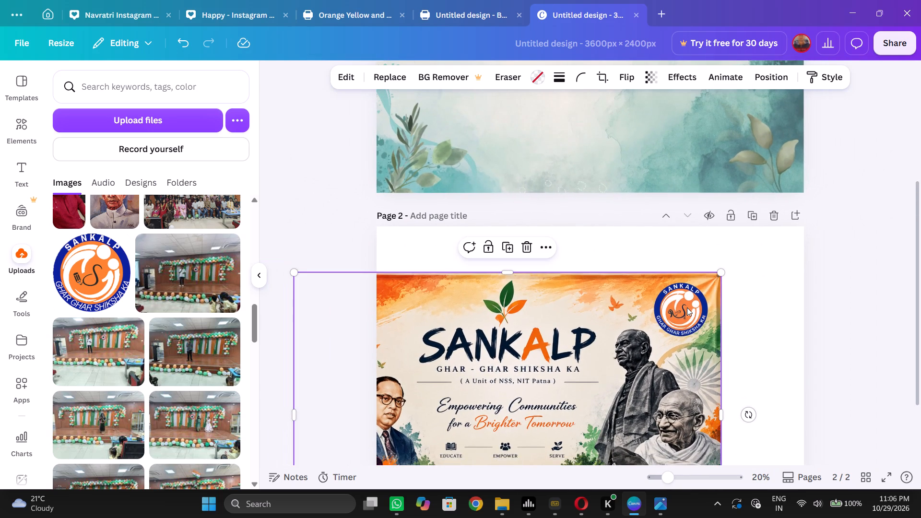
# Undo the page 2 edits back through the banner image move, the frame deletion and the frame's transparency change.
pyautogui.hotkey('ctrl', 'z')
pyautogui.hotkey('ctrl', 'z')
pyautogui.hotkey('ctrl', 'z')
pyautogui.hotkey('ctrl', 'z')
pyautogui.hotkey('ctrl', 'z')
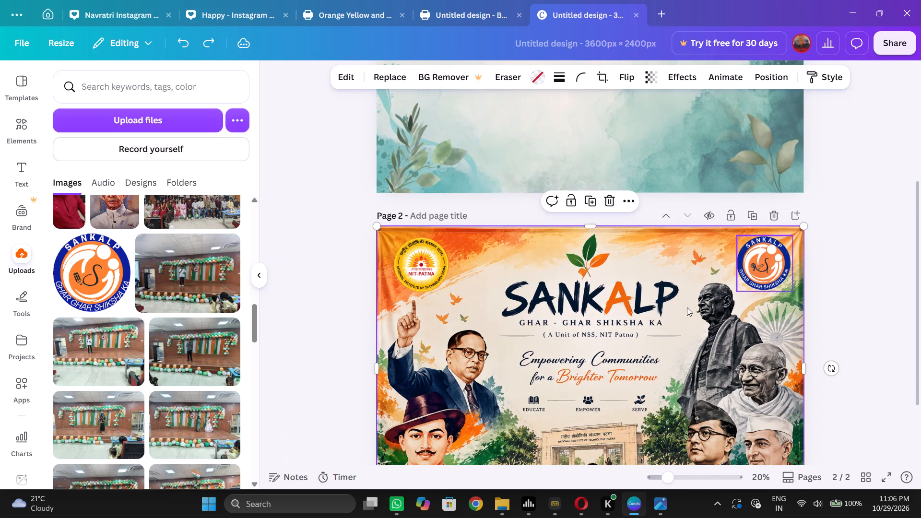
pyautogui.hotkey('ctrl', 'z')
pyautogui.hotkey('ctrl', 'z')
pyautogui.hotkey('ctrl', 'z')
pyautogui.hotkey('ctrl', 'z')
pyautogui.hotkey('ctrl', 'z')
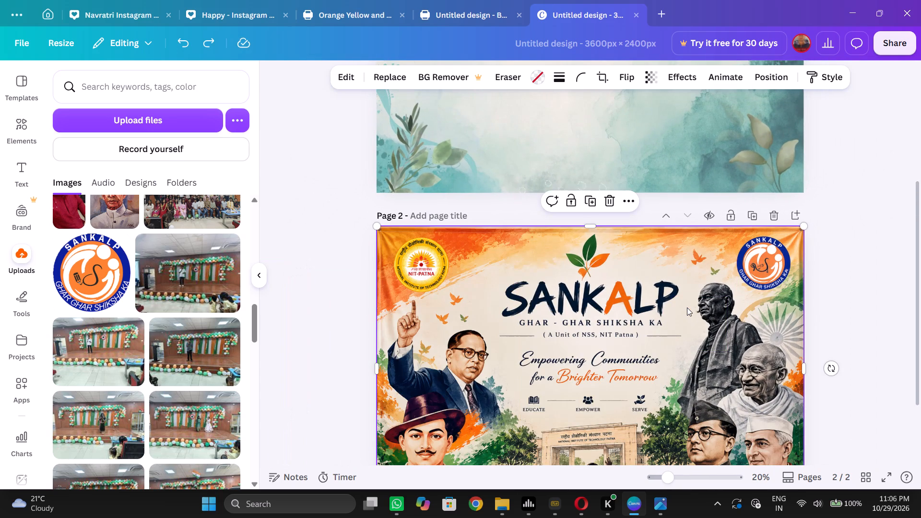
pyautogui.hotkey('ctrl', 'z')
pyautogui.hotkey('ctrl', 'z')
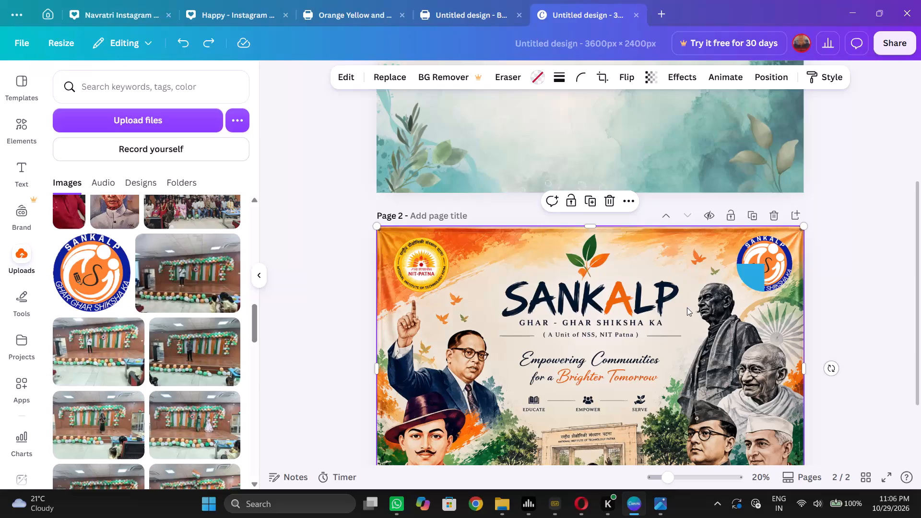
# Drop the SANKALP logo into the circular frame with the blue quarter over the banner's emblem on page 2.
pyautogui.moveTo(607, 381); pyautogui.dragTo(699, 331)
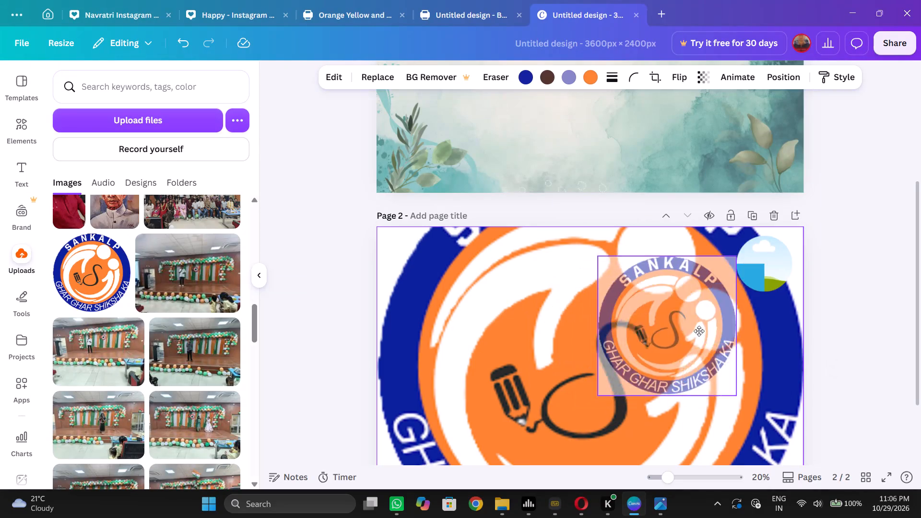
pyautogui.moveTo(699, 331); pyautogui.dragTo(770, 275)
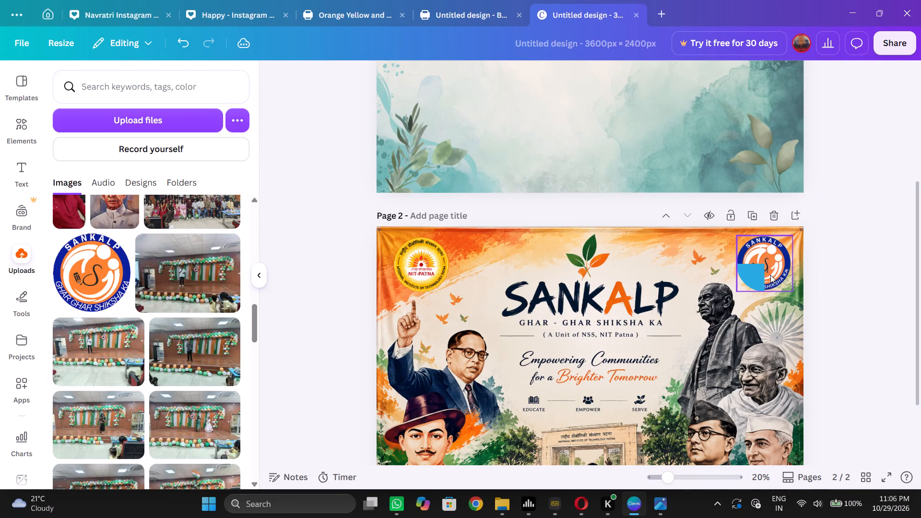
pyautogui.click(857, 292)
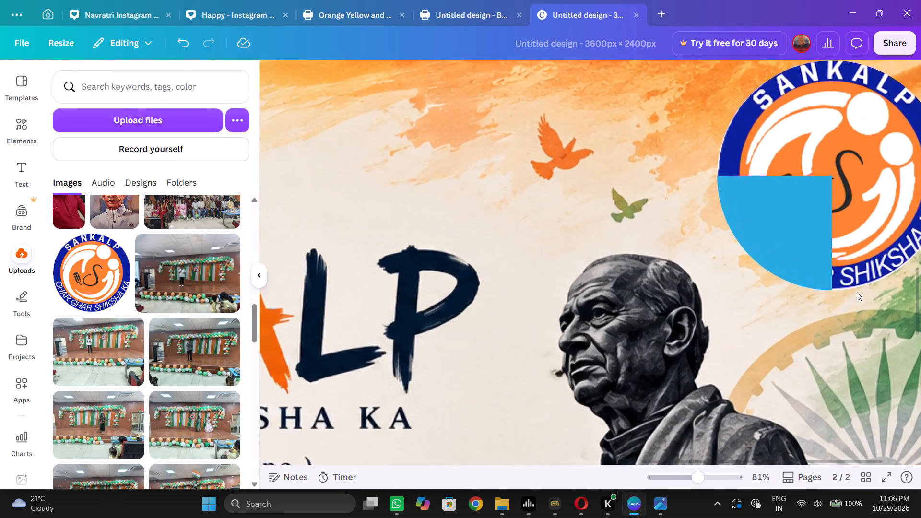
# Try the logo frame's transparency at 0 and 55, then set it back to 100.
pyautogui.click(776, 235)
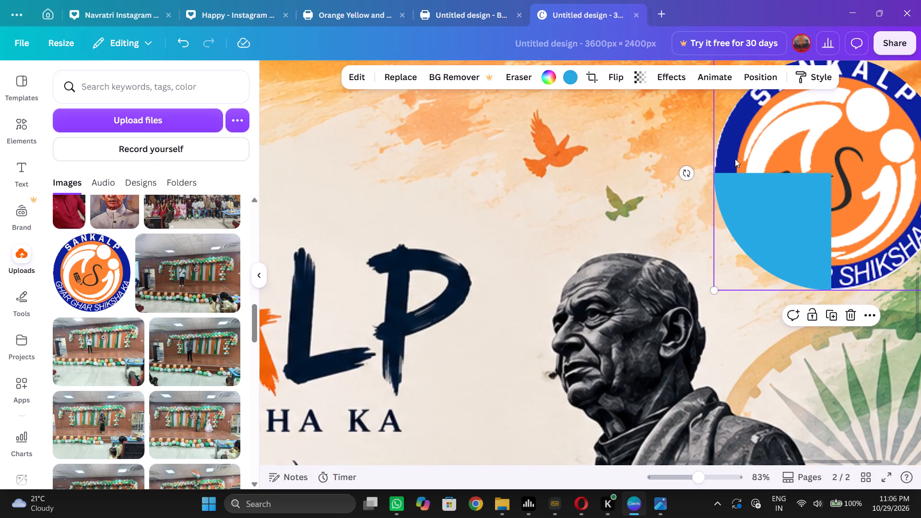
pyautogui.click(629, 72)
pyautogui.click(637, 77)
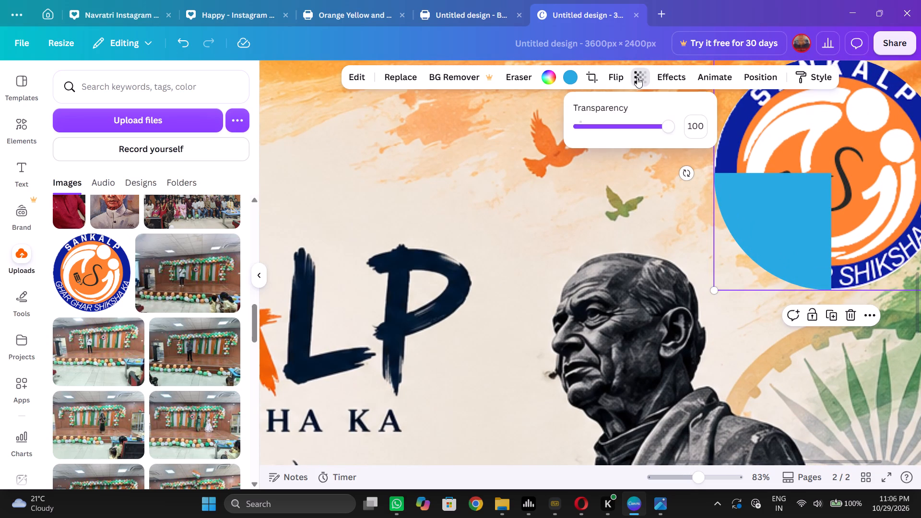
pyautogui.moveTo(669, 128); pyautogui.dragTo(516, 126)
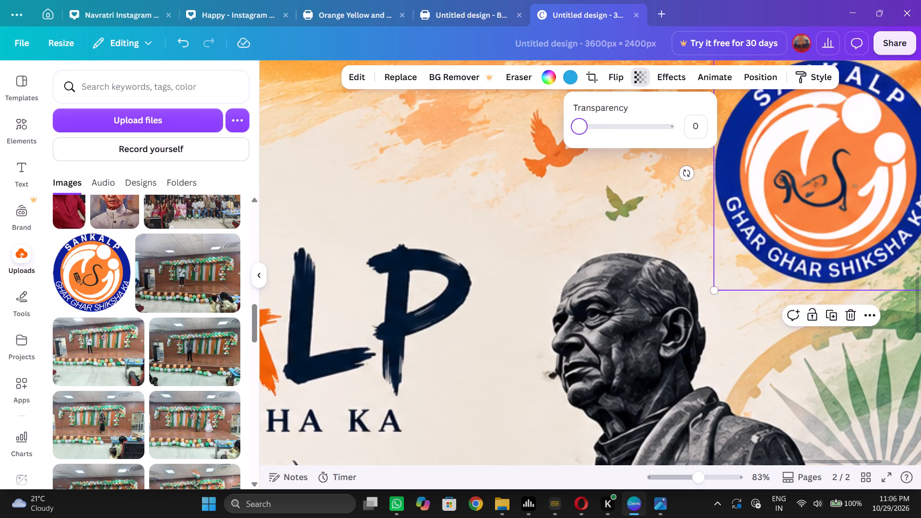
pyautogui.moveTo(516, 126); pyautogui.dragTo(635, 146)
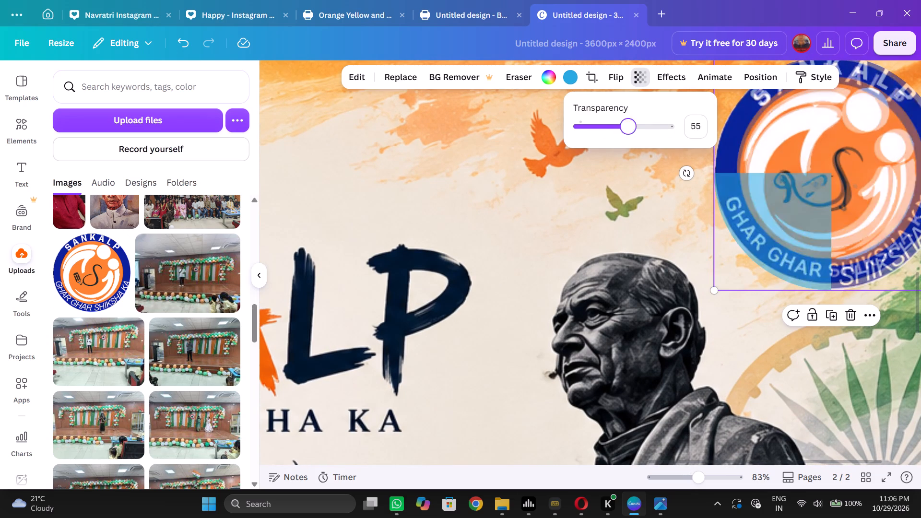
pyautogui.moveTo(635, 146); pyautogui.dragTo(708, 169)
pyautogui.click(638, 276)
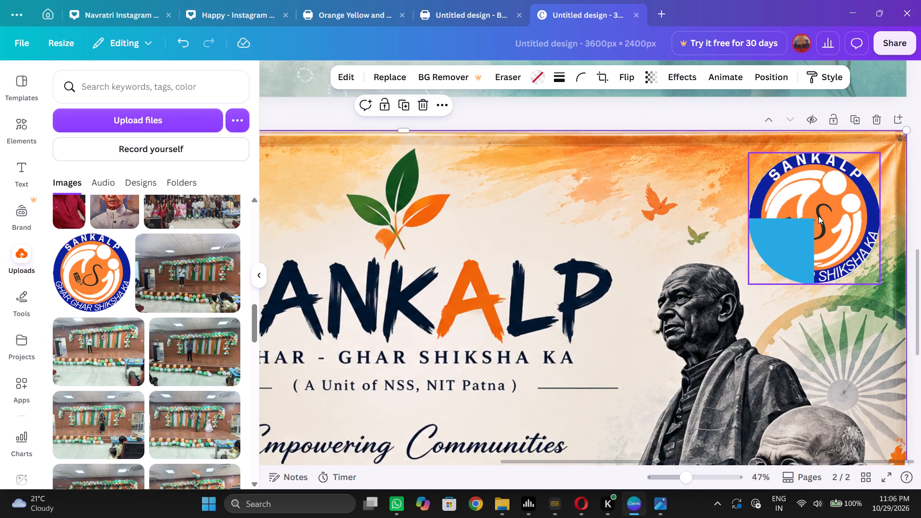
# Look through the "circular place holder" frame results for a plain round frame to replace the selected one.
pyautogui.click(818, 216)
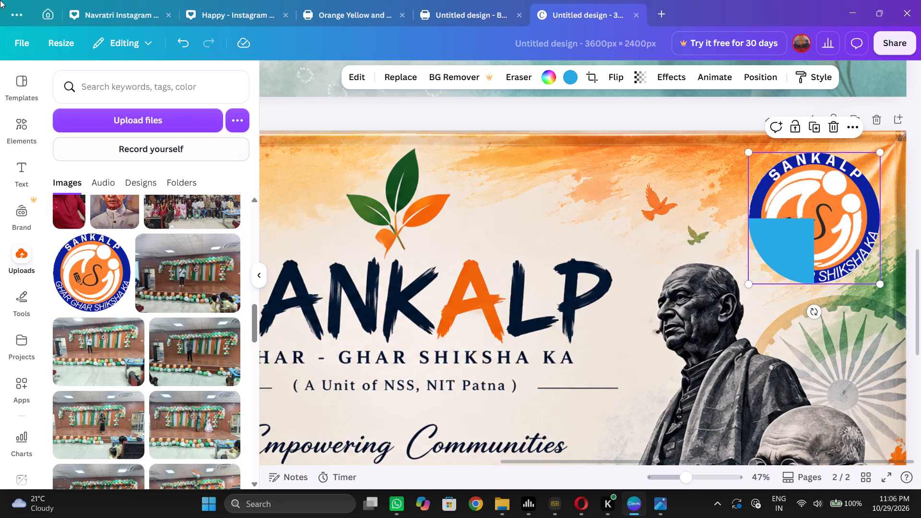
pyautogui.click(25, 119)
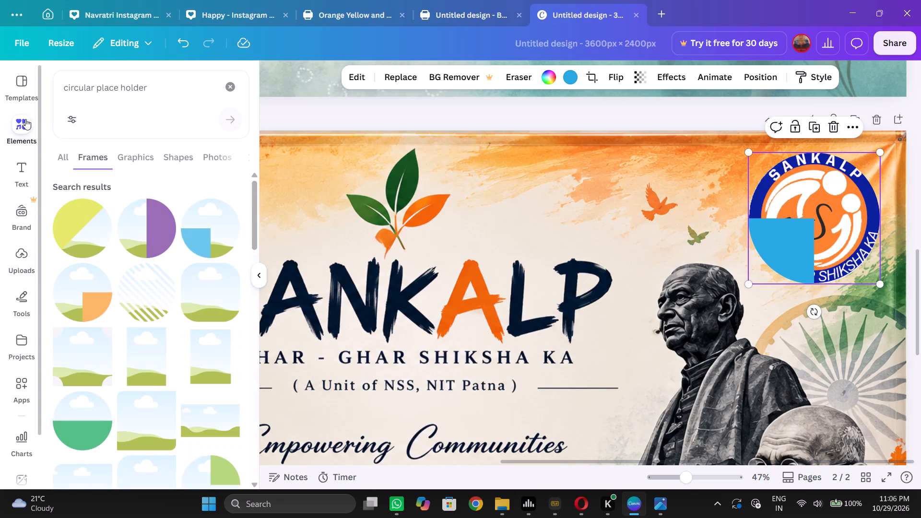
pyautogui.scroll(-2, 116, 233)
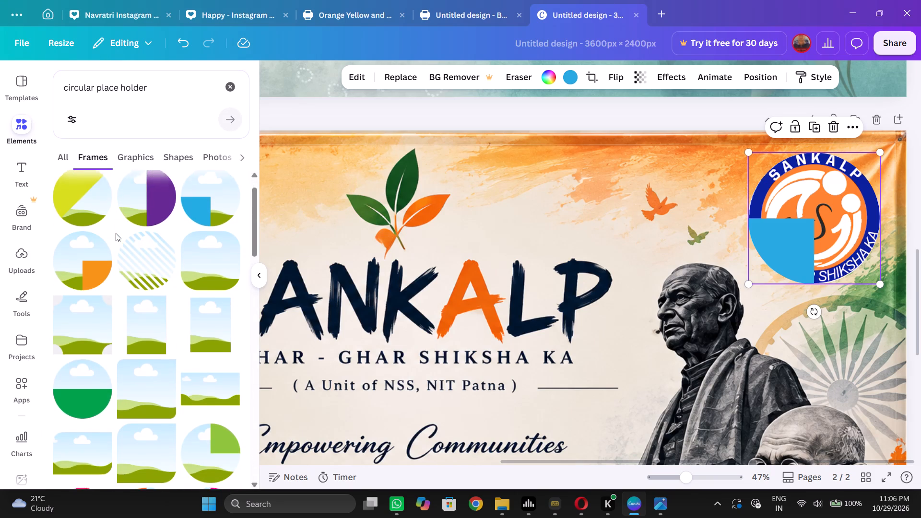
pyautogui.scroll(-6, 116, 233)
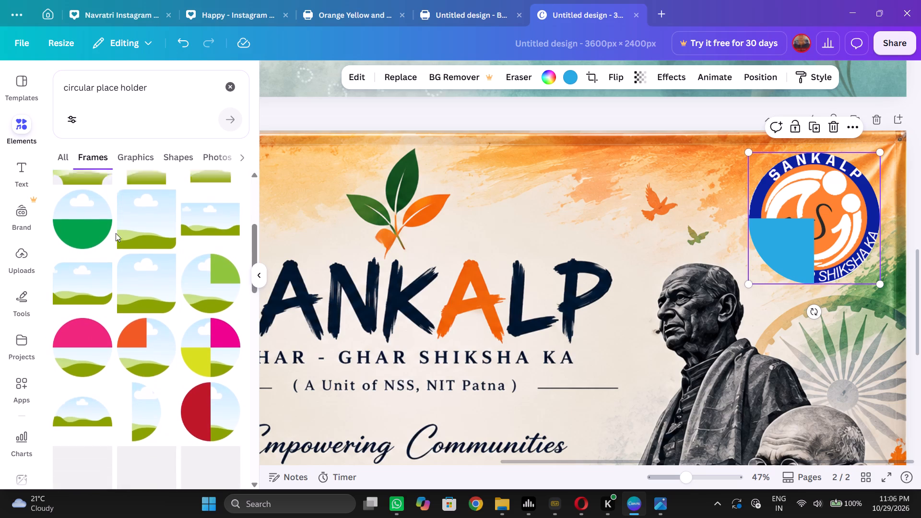
pyautogui.scroll(-4, 116, 233)
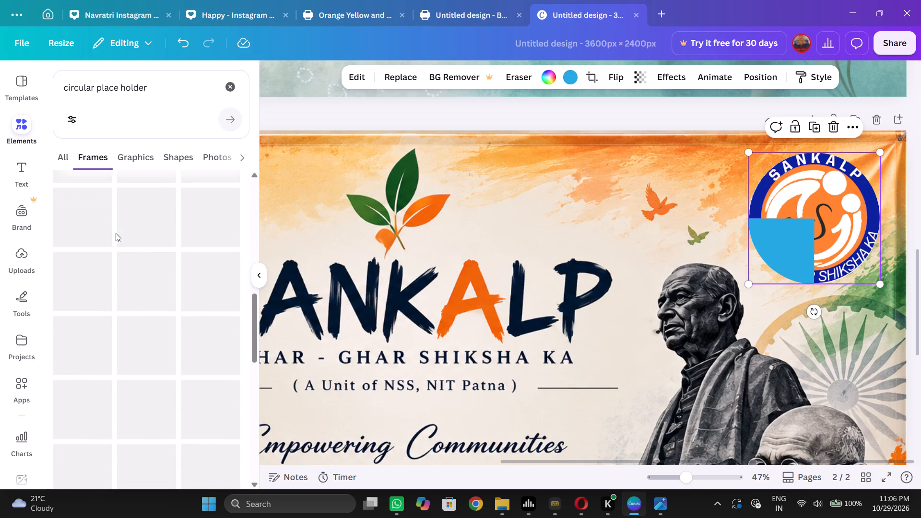
pyautogui.scroll(3, 116, 233)
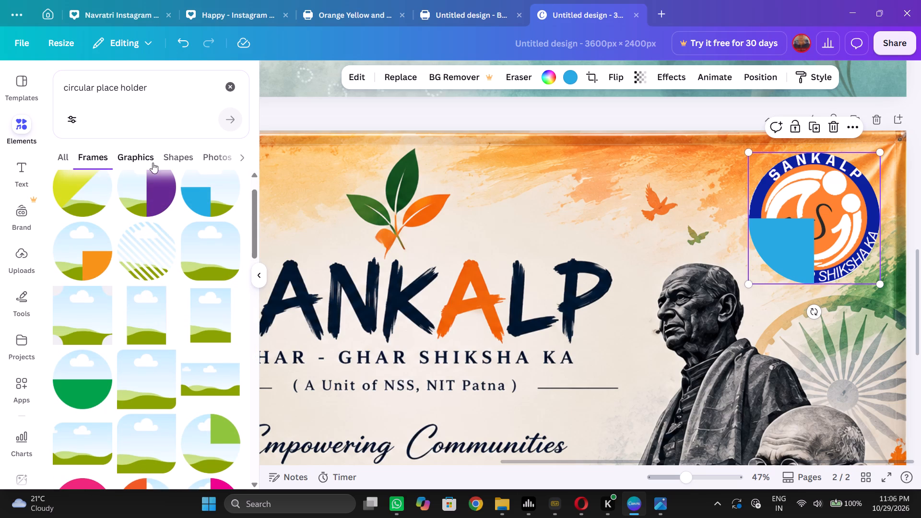
pyautogui.scroll(5, 155, 236)
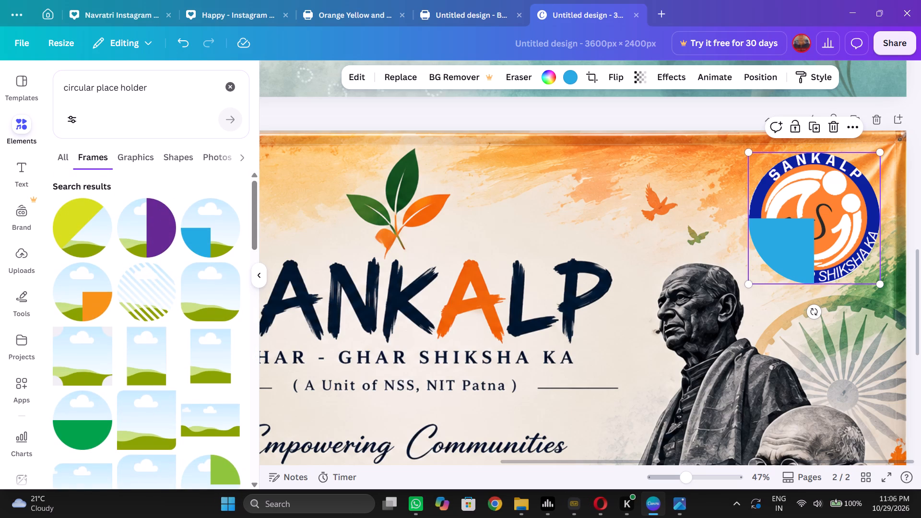
# Search the frame elements for "circular frame" and add the plain round frame to page 2.
pyautogui.click(160, 80)
pyautogui.press('Delete')
pyautogui.press('Delete')
pyautogui.press('Delete')
pyautogui.press('Delete')
pyautogui.press('Delete')
pyautogui.press('Delete')
pyautogui.press('Delete')
pyautogui.press('Delete')
pyautogui.press('Delete')
pyautogui.press('Delete')
pyautogui.press('Delete')
pyautogui.press('Delete')
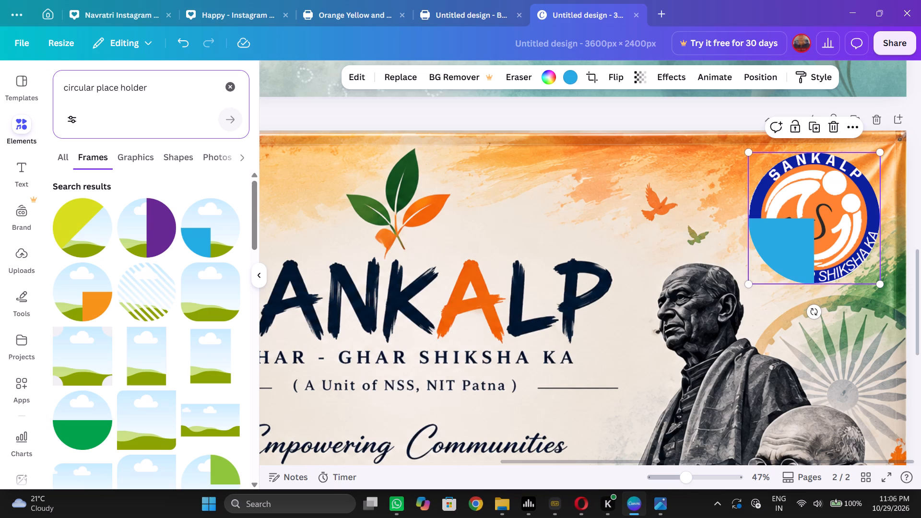
pyautogui.press('BackSpace')
pyautogui.press('BackSpace')
pyautogui.press('BackSpace')
pyautogui.press('BackSpace')
pyautogui.press('BackSpace')
pyautogui.press('BackSpace')
pyautogui.press('BackSpace')
pyautogui.press('BackSpace')
pyautogui.press('BackSpace')
pyautogui.press('BackSpace')
pyautogui.press('BackSpace')
pyautogui.press('BackSpace')
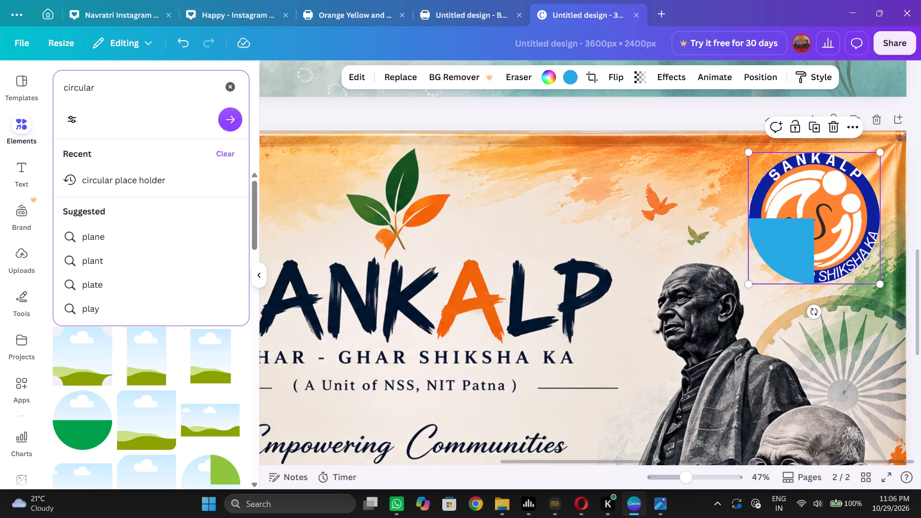
pyautogui.write('frame')
pyautogui.press('Return')
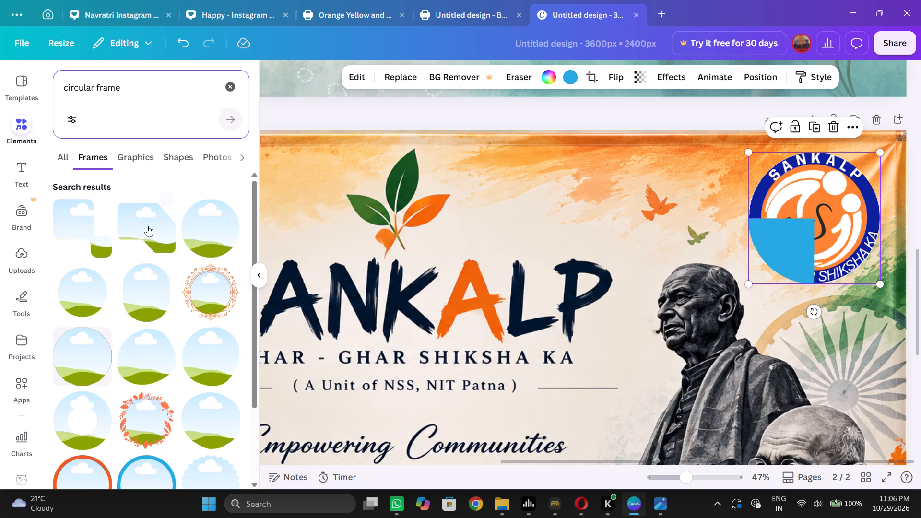
pyautogui.click(206, 231)
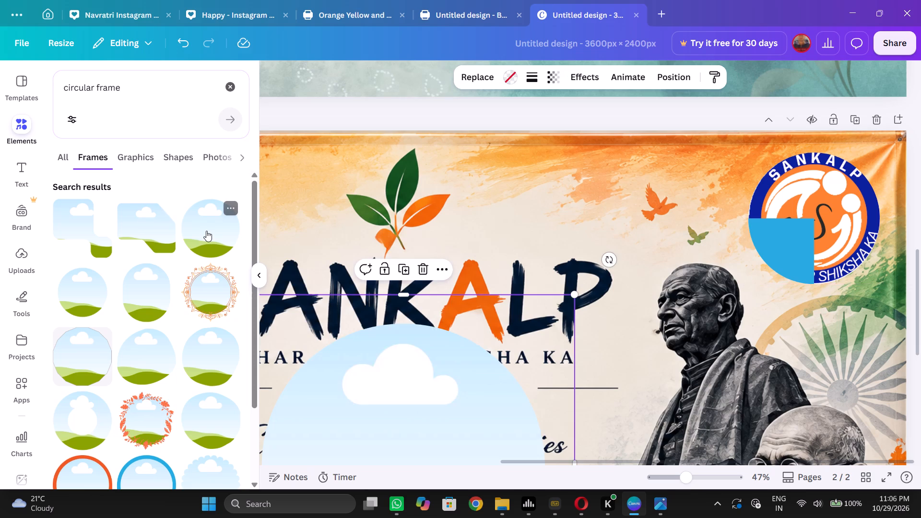
# Delete the logo and the blue-quarter circular frame covering the printed SANKALP emblem.
pyautogui.click(823, 225)
pyautogui.press('Delete')
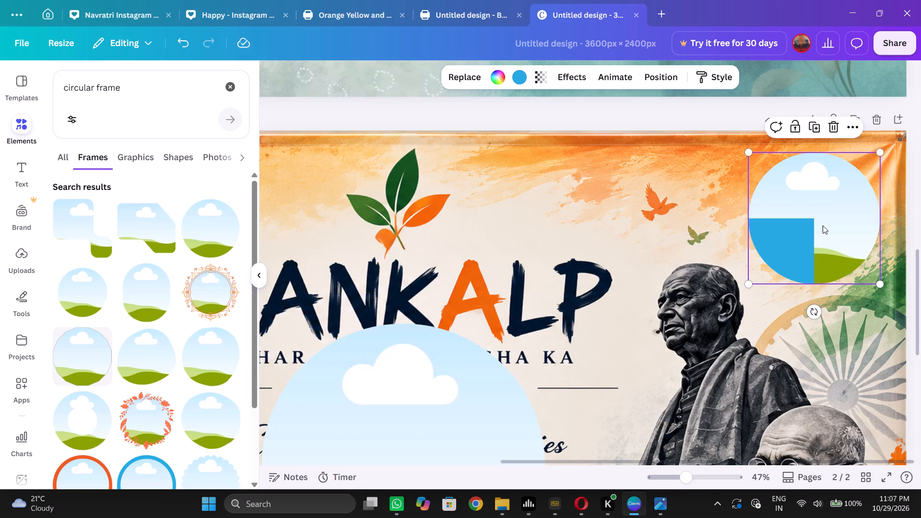
pyautogui.press('BackSpace')
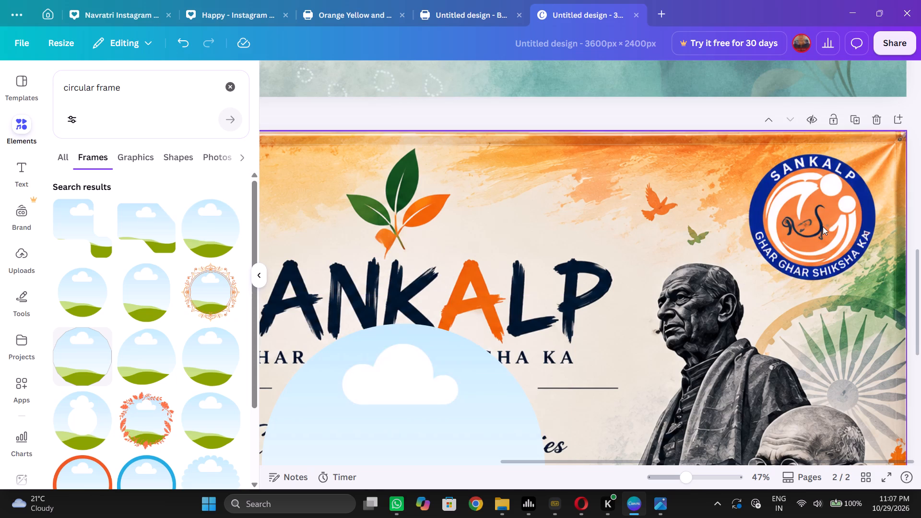
# Shrink the plain round frame to about the emblem's size and move it over the printed SANKALP emblem.
pyautogui.moveTo(469, 402); pyautogui.dragTo(605, 296)
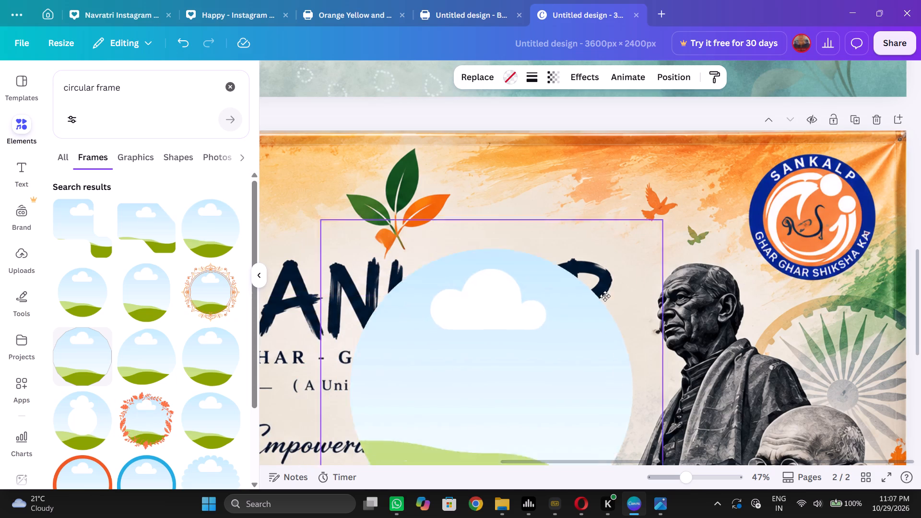
pyautogui.moveTo(605, 296); pyautogui.dragTo(643, 299)
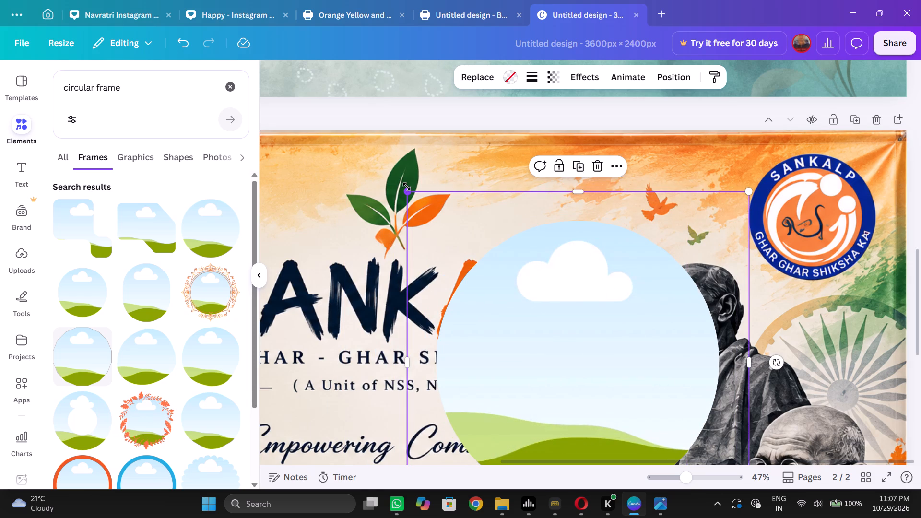
pyautogui.moveTo(407, 187); pyautogui.dragTo(523, 297)
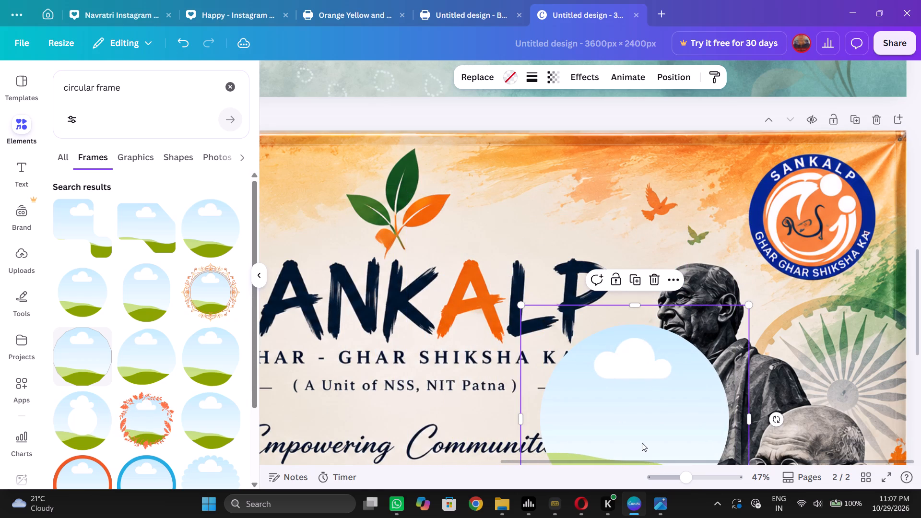
pyautogui.moveTo(642, 443); pyautogui.dragTo(806, 264)
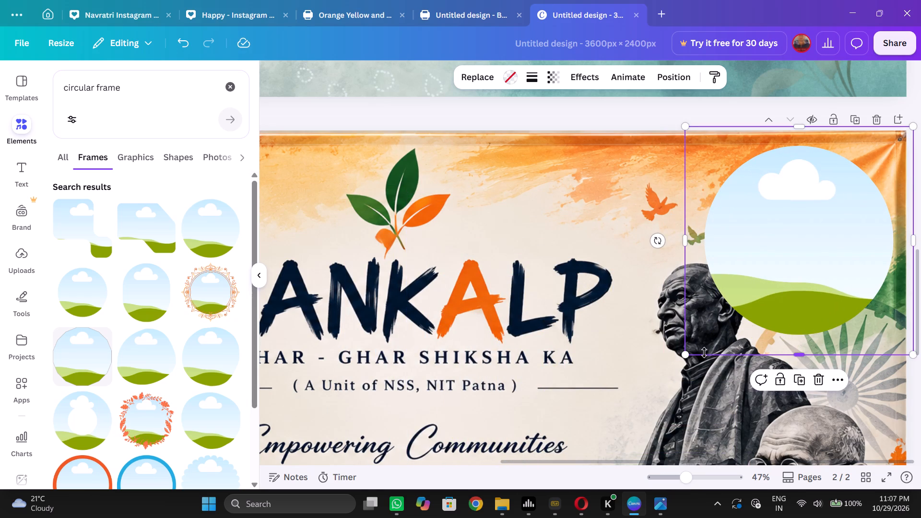
pyautogui.moveTo(687, 354); pyautogui.dragTo(773, 277)
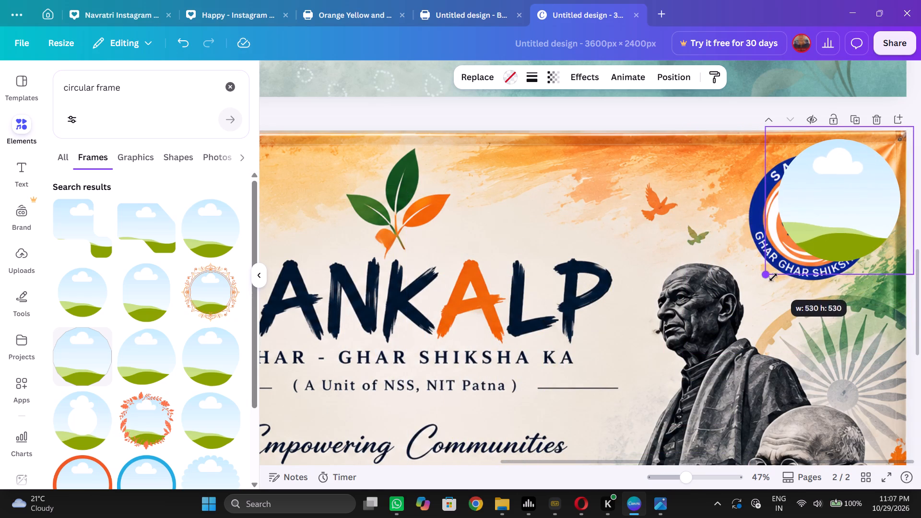
pyautogui.moveTo(773, 277); pyautogui.dragTo(775, 276)
pyautogui.moveTo(867, 177); pyautogui.dragTo(841, 191)
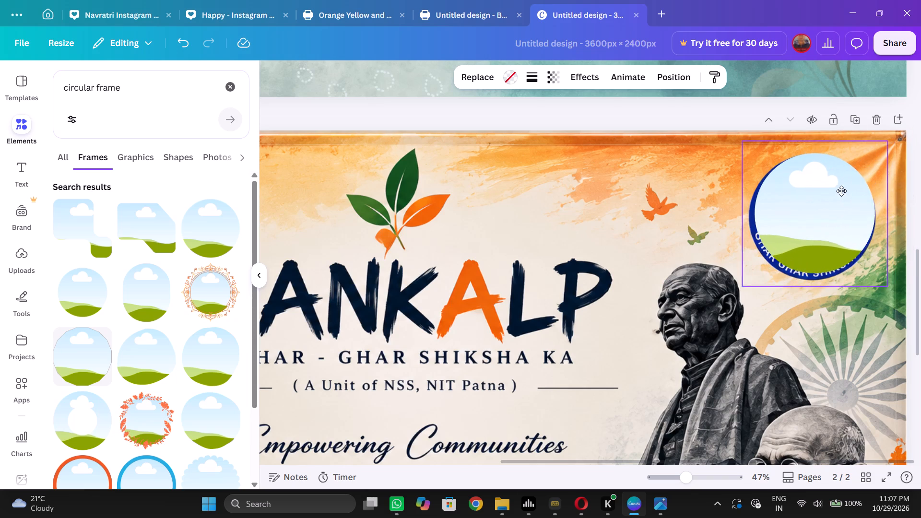
pyautogui.moveTo(841, 191); pyautogui.dragTo(839, 191)
# Fine-tune the round frame's size and position to cover the whole printed SANKALP emblem, and leave the frame selected.
pyautogui.moveTo(740, 287); pyautogui.dragTo(738, 294)
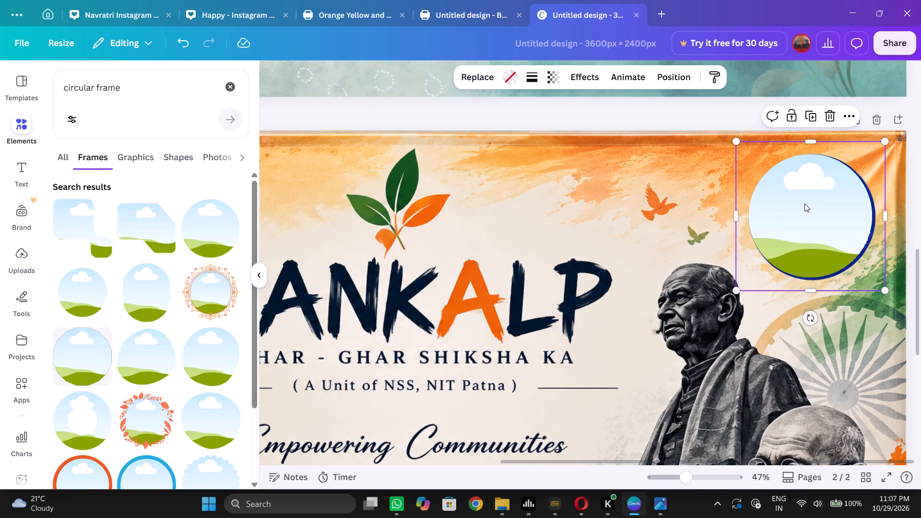
pyautogui.click(804, 203)
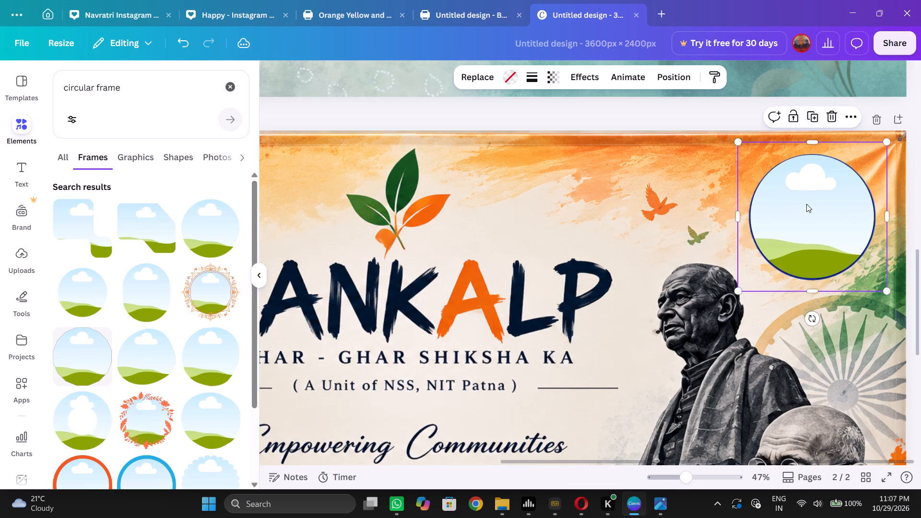
pyautogui.click(737, 288)
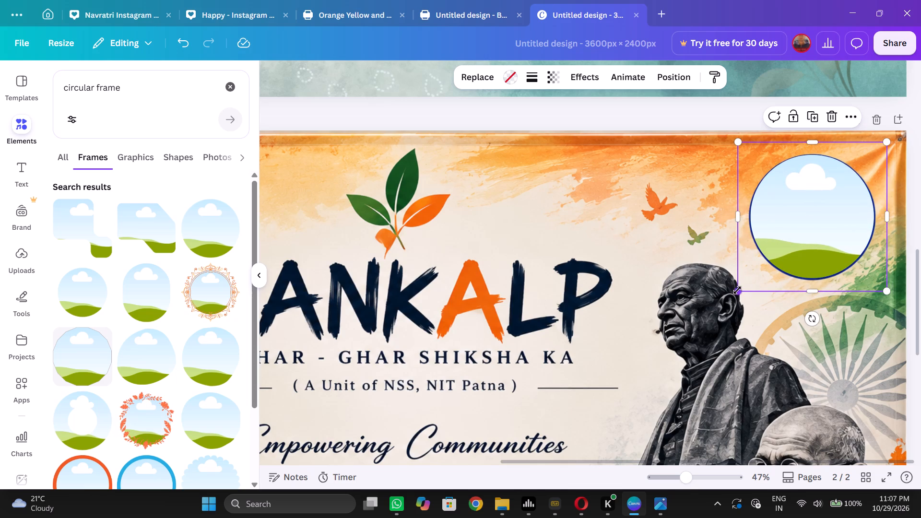
pyautogui.click(799, 237)
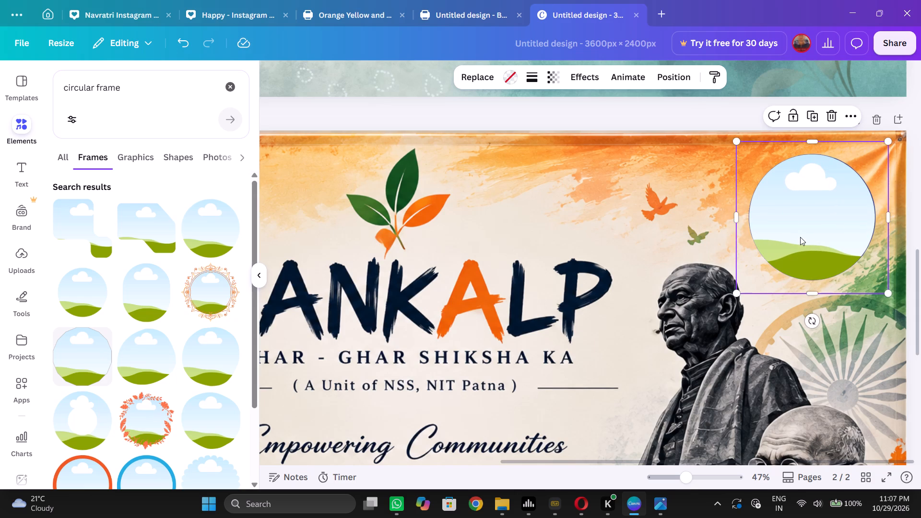
pyautogui.click(739, 298)
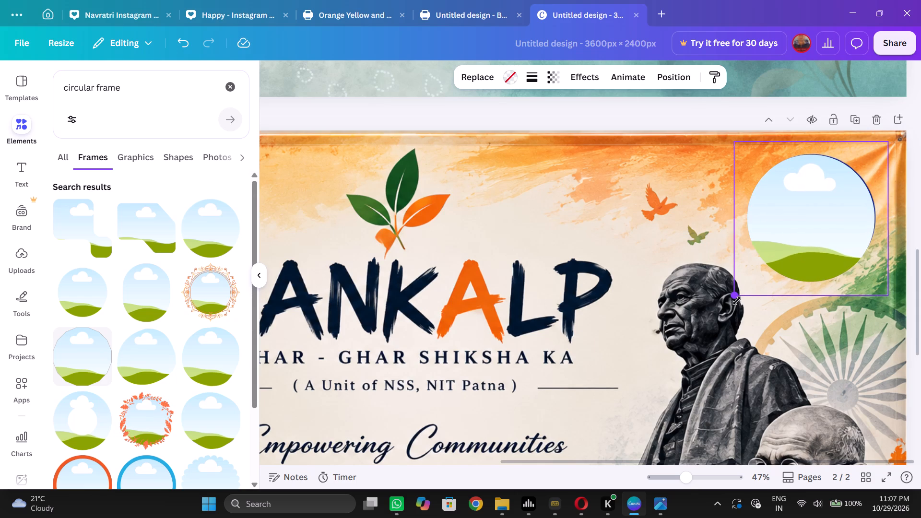
pyautogui.click(775, 237)
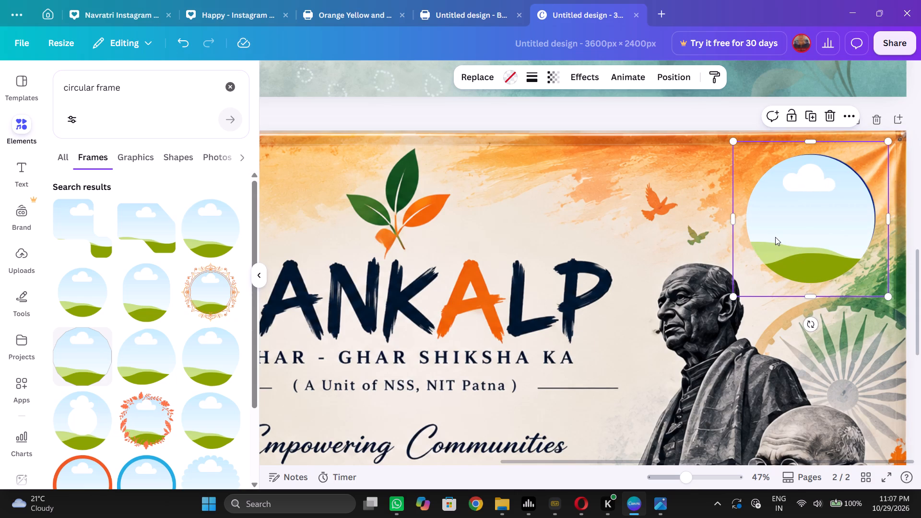
pyautogui.click(673, 230)
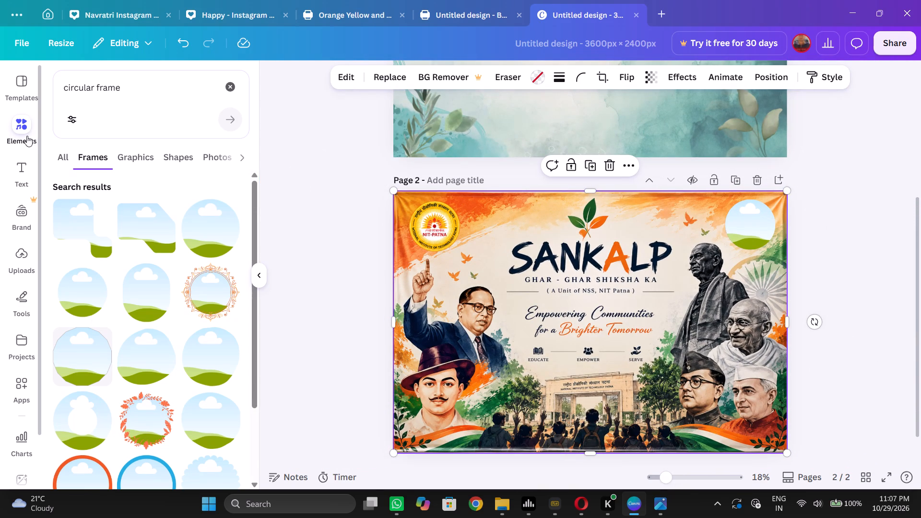
pyautogui.click(738, 235)
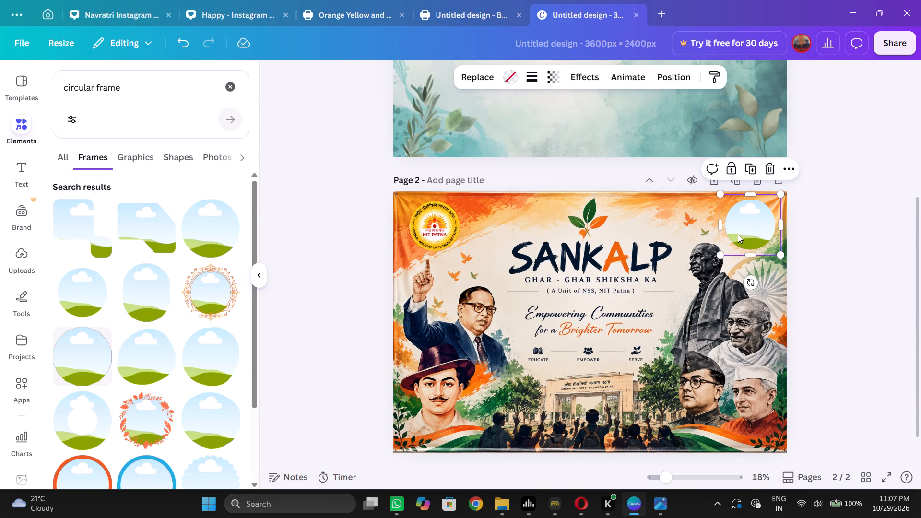
# Duplicate the plain round frame and move the copy down over the statue portraits on page 2.
pyautogui.hotkey('ctrl', 'd')
pyautogui.moveTo(750, 225); pyautogui.dragTo(715, 340)
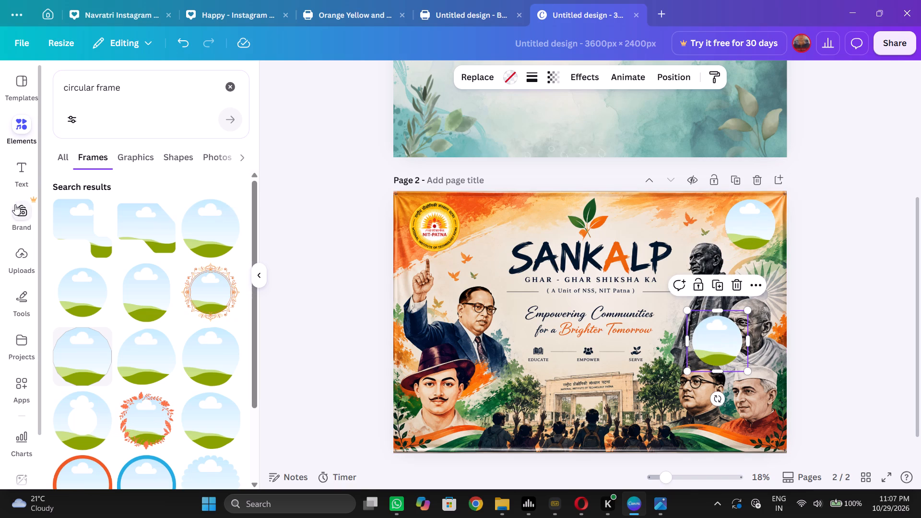
# Place the uploaded round SANKALP logo image into the plain round frame in the banner's upper-right corner.
pyautogui.click(28, 264)
pyautogui.moveTo(84, 280); pyautogui.dragTo(641, 245)
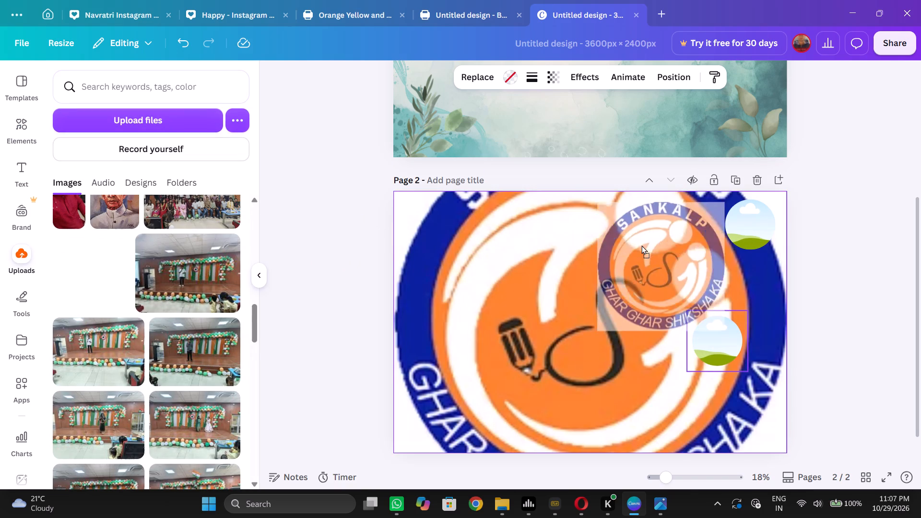
pyautogui.moveTo(641, 245); pyautogui.dragTo(799, 215)
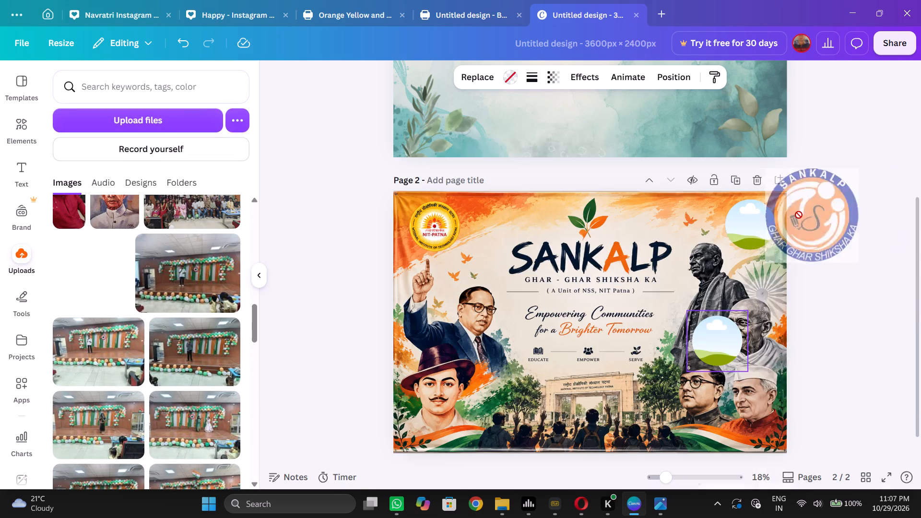
pyautogui.moveTo(799, 215); pyautogui.dragTo(753, 224)
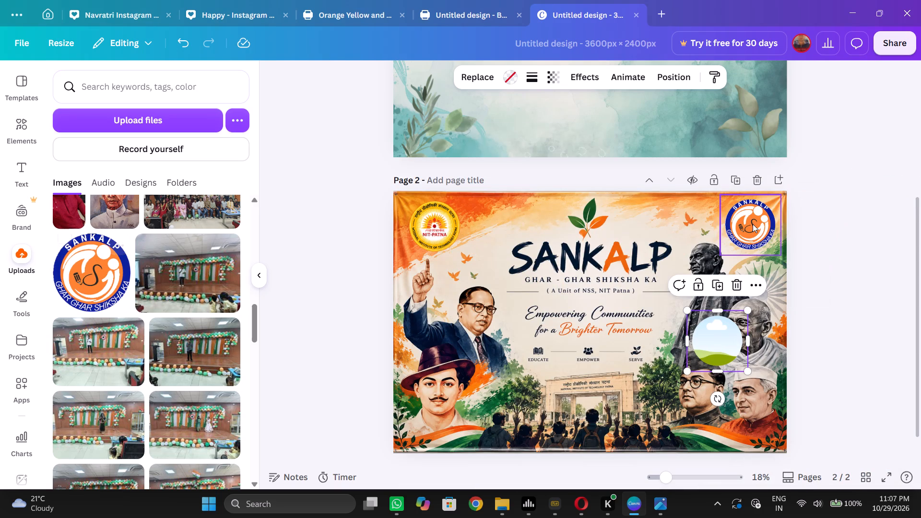
pyautogui.click(846, 283)
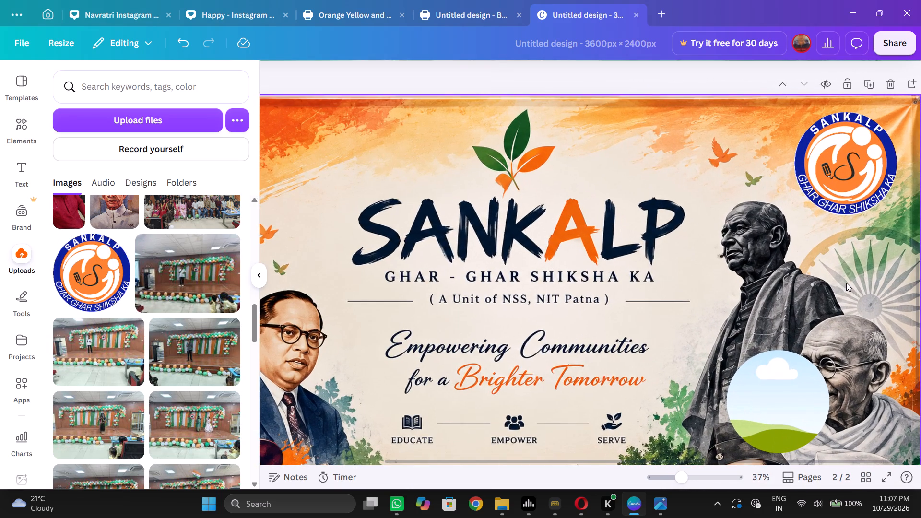
# Shift the SANKALP logo slightly within its round frame's crop to centre it, and undo any accidental move of the frame.
pyautogui.hscroll(-2, 846, 283)
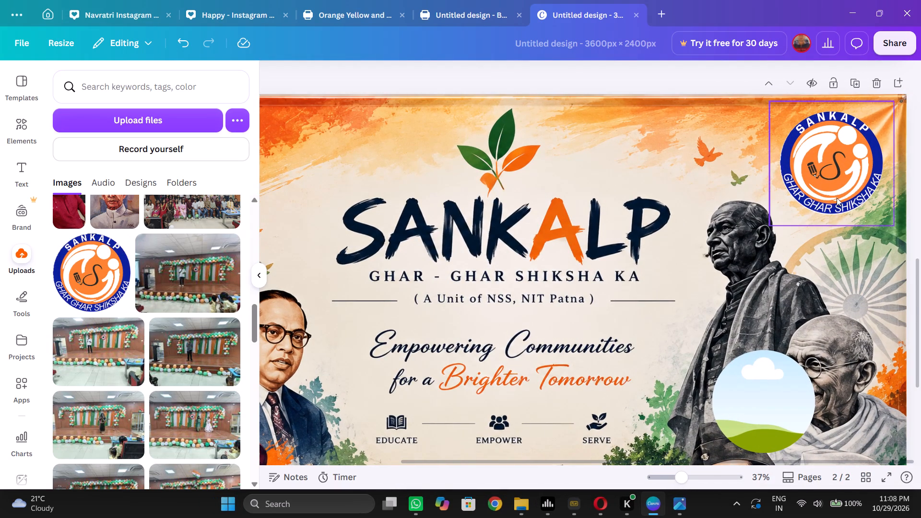
pyautogui.doubleClick(836, 183)
pyautogui.click(836, 183)
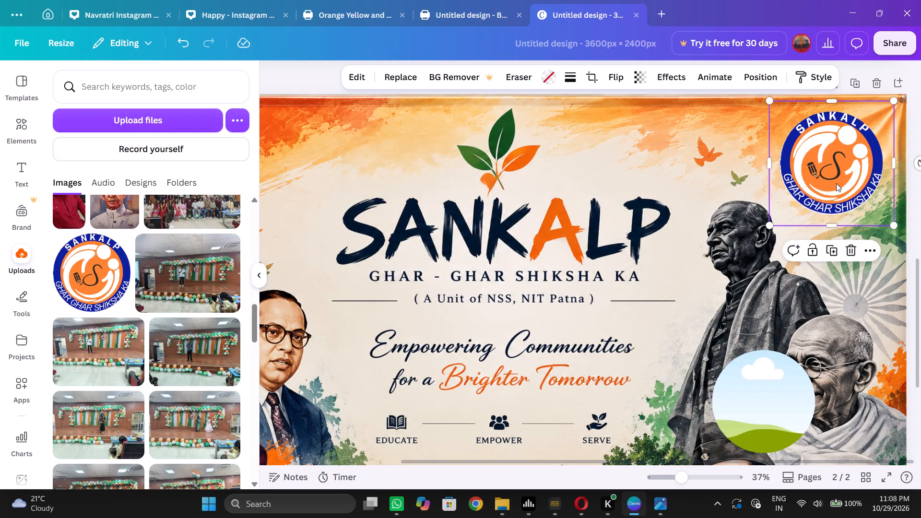
pyautogui.doubleClick(836, 183)
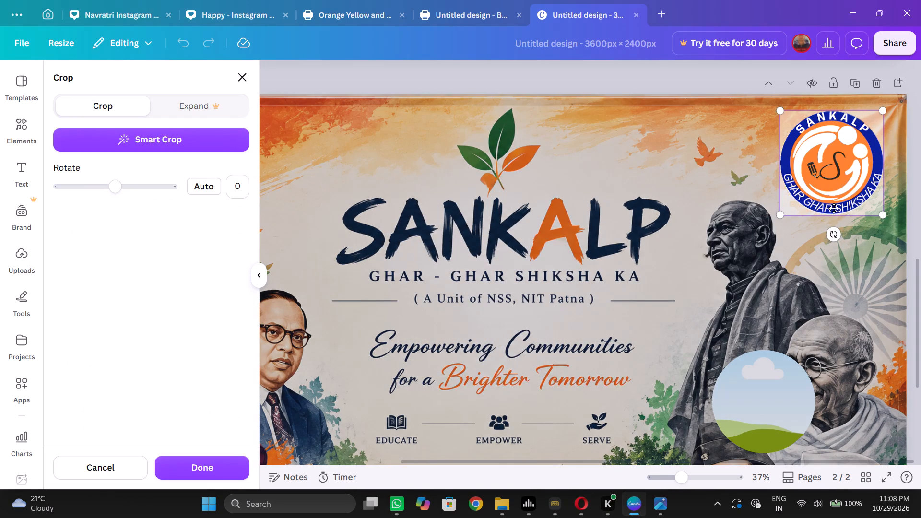
pyautogui.moveTo(837, 176); pyautogui.dragTo(837, 177)
pyautogui.moveTo(837, 177); pyautogui.dragTo(837, 184)
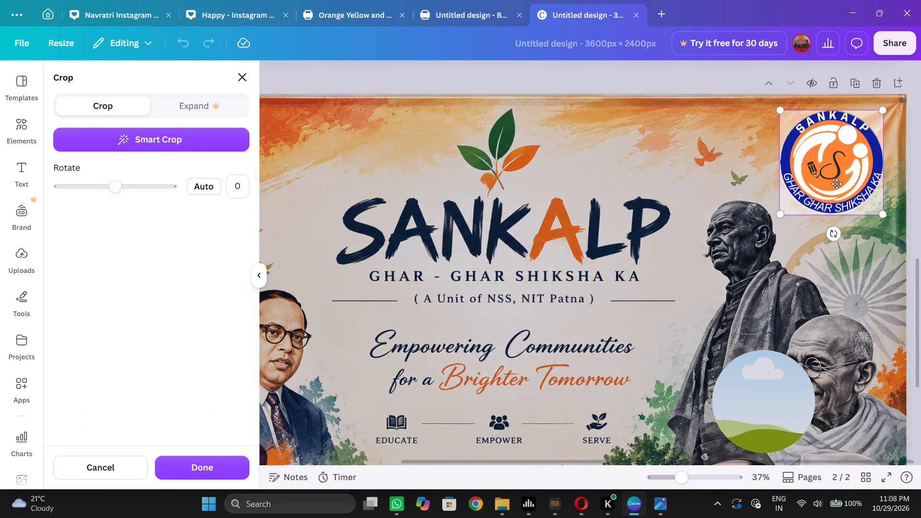
pyautogui.moveTo(837, 180); pyautogui.dragTo(838, 184)
pyautogui.moveTo(838, 184); pyautogui.dragTo(839, 187)
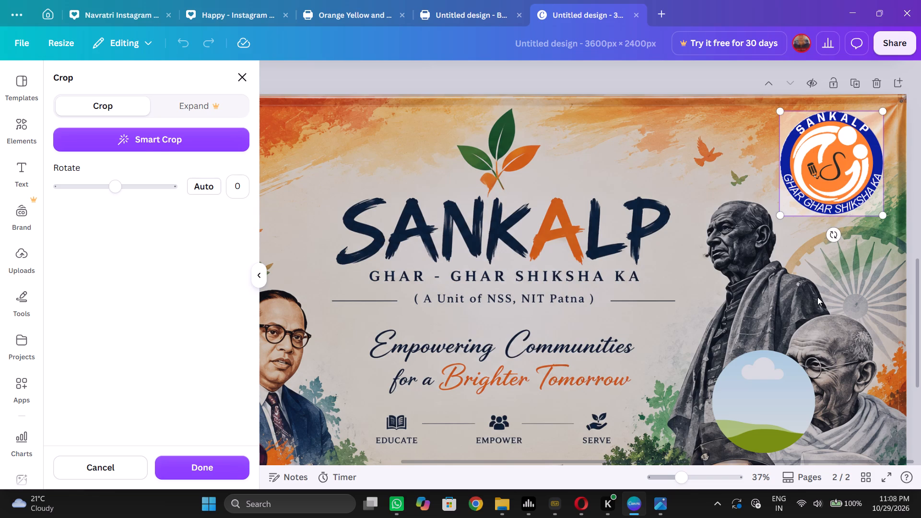
pyautogui.click(817, 297)
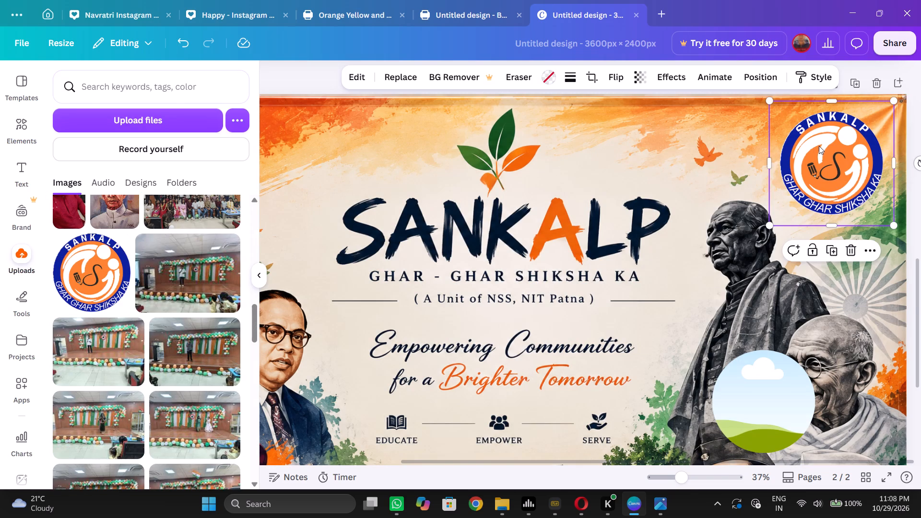
pyautogui.doubleClick(819, 146)
pyautogui.moveTo(825, 152); pyautogui.dragTo(824, 152)
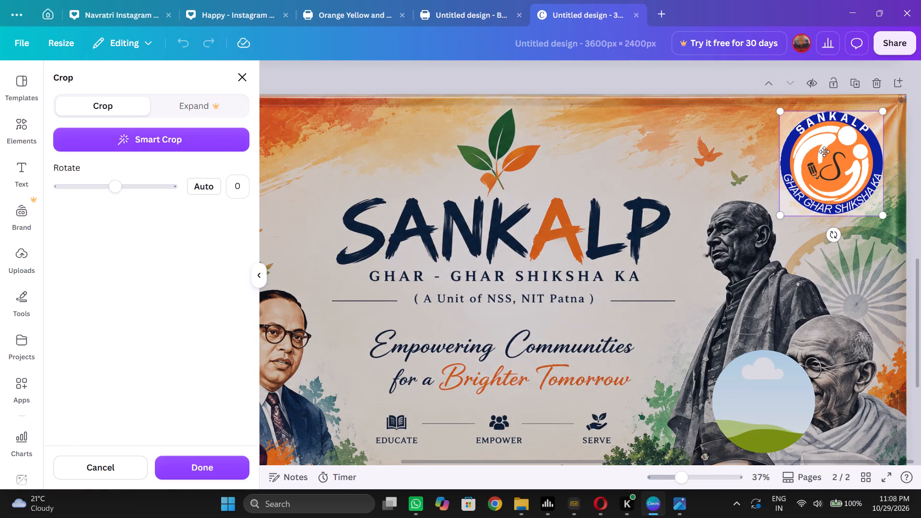
pyautogui.moveTo(824, 152); pyautogui.dragTo(819, 148)
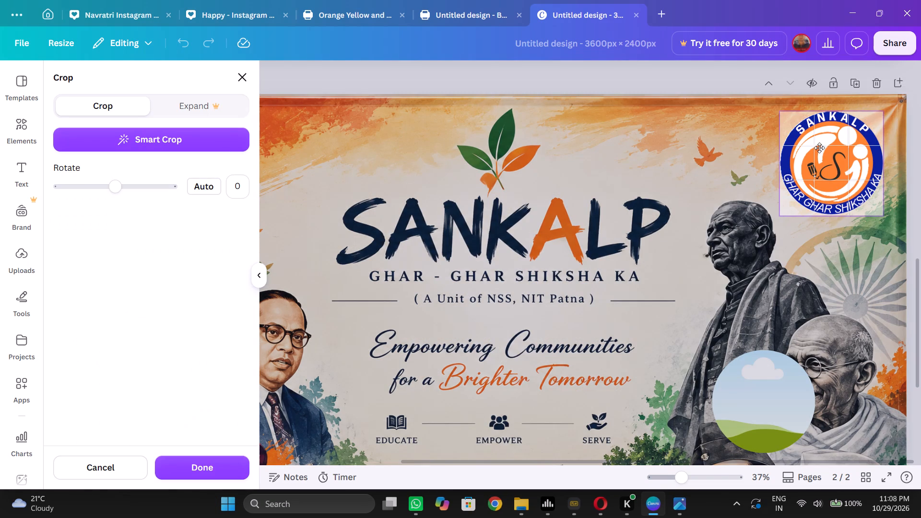
pyautogui.moveTo(819, 148); pyautogui.dragTo(819, 147)
pyautogui.click(859, 261)
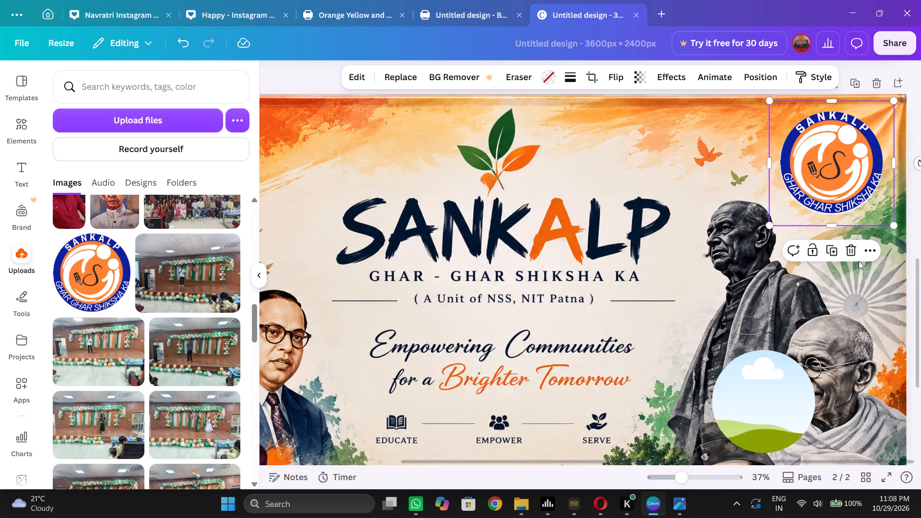
pyautogui.click(841, 179)
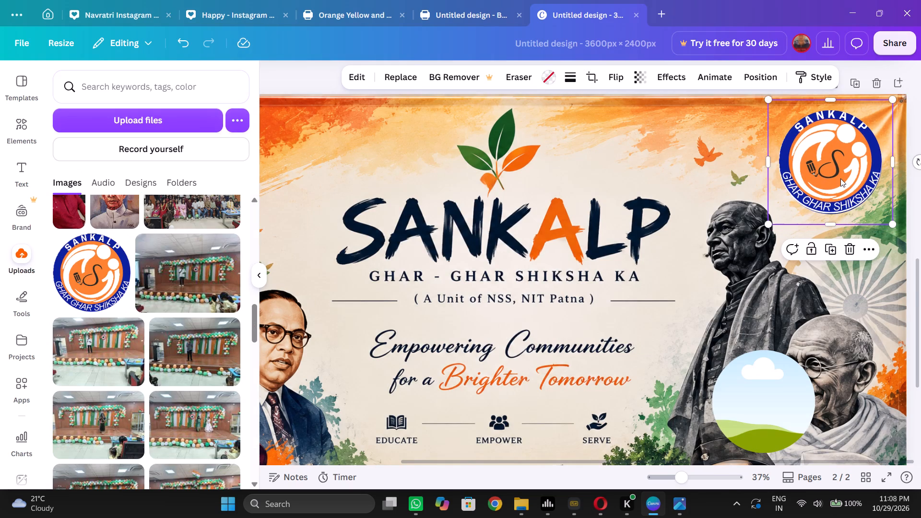
pyautogui.hotkey('ctrl', 'z')
# Adjust the SANKALP logo's crop by nudging it down and slightly enlarging it to fill the round frame.
pyautogui.doubleClick(865, 150)
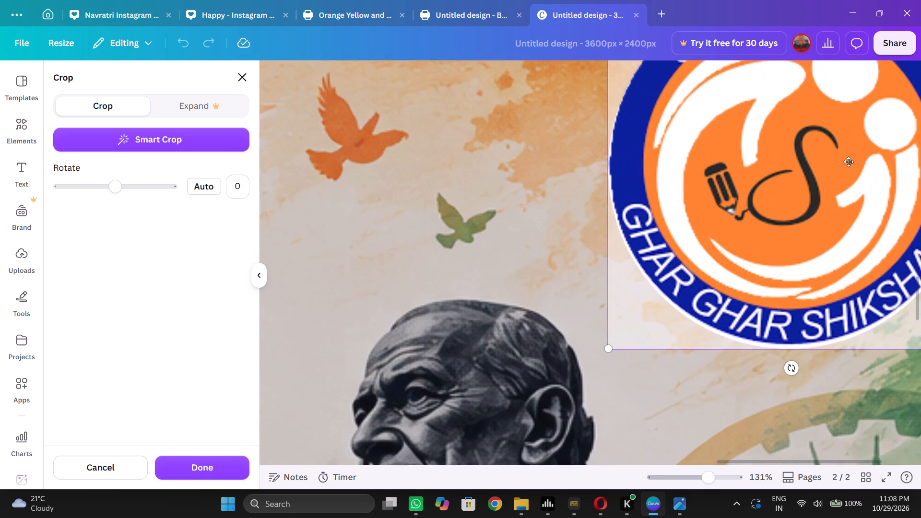
pyautogui.scroll(1, 834, 197)
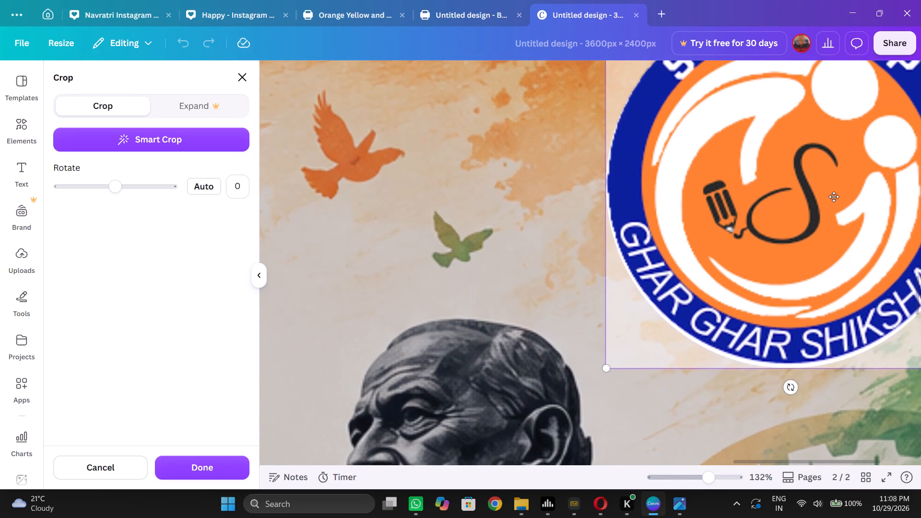
pyautogui.scroll(1, 834, 197)
pyautogui.moveTo(834, 197); pyautogui.dragTo(834, 203)
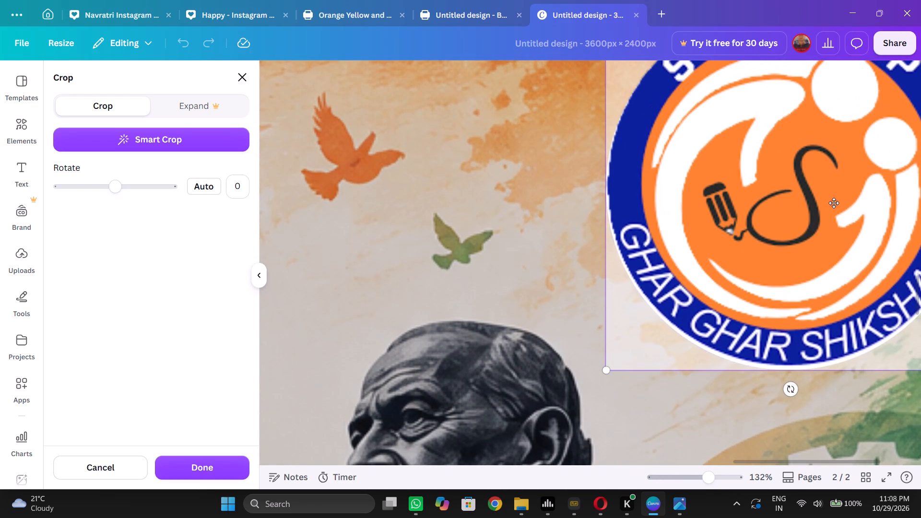
pyautogui.moveTo(834, 203); pyautogui.dragTo(826, 207)
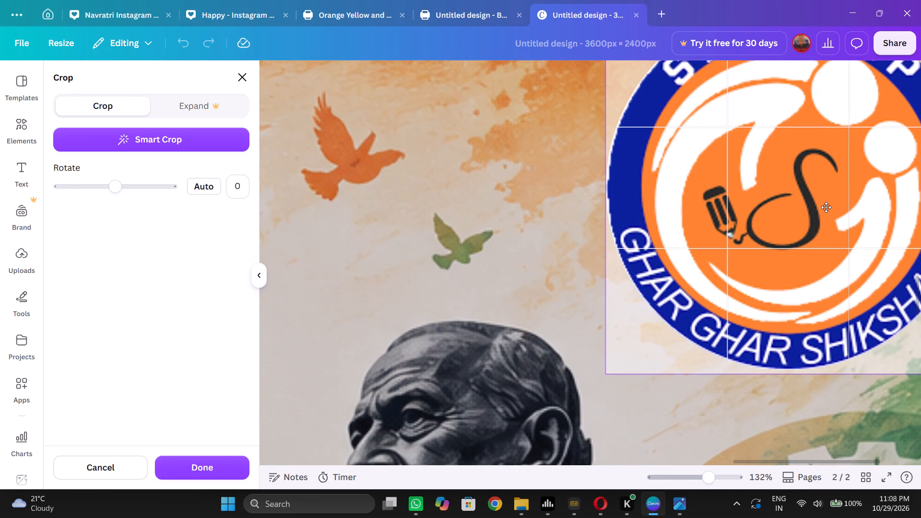
pyautogui.moveTo(826, 207); pyautogui.dragTo(826, 206)
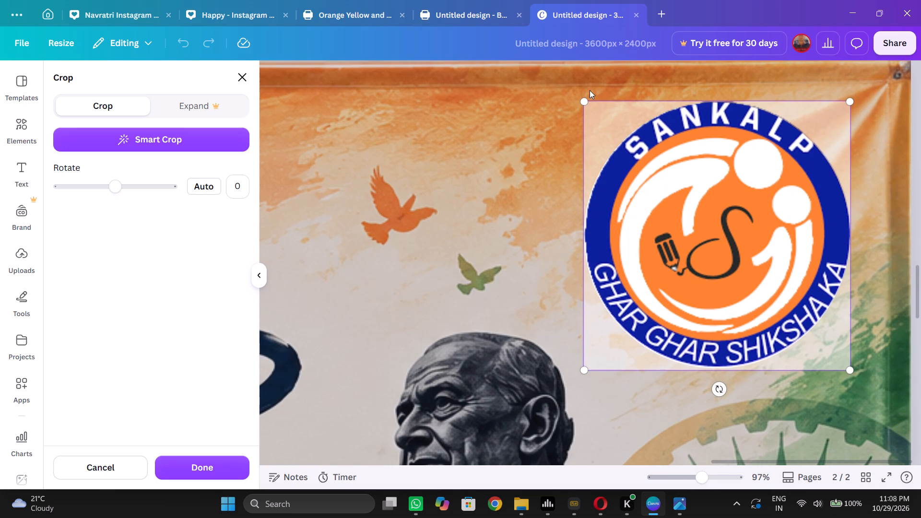
pyautogui.click(585, 98)
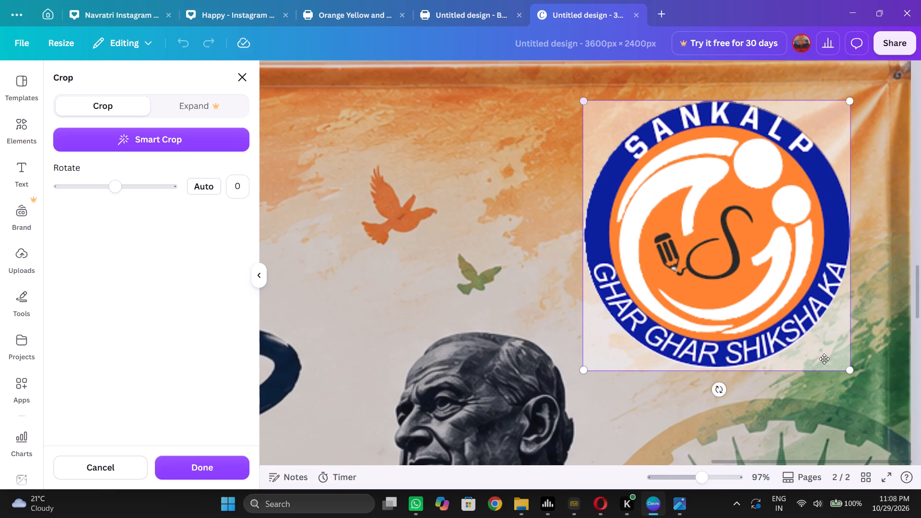
pyautogui.click(849, 369)
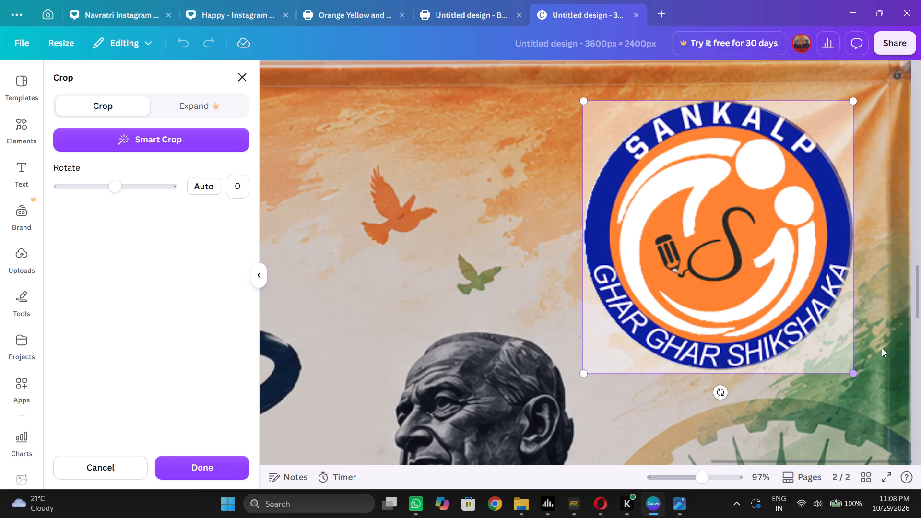
pyautogui.click(854, 377)
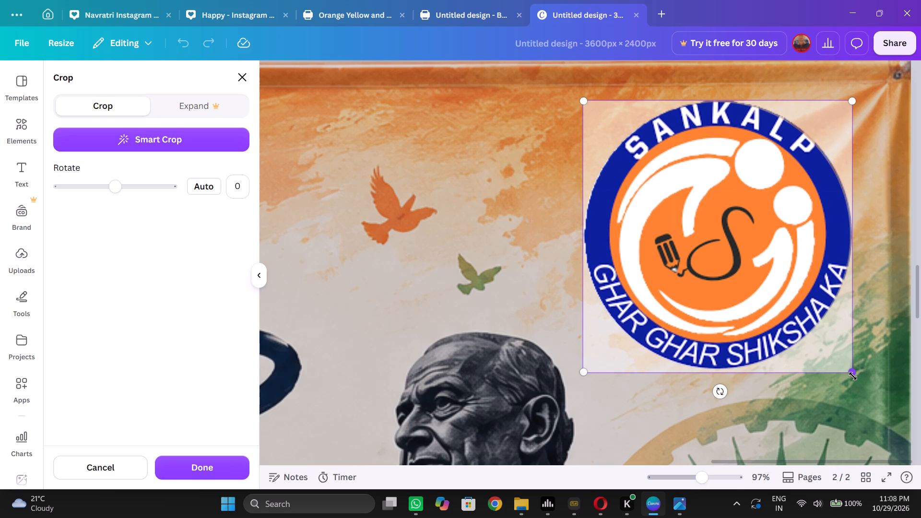
pyautogui.click(891, 255)
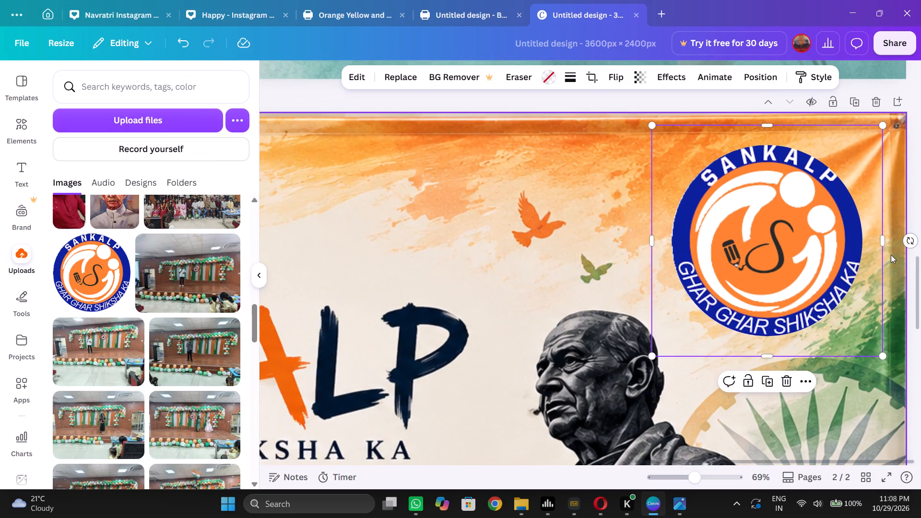
pyautogui.doubleClick(799, 265)
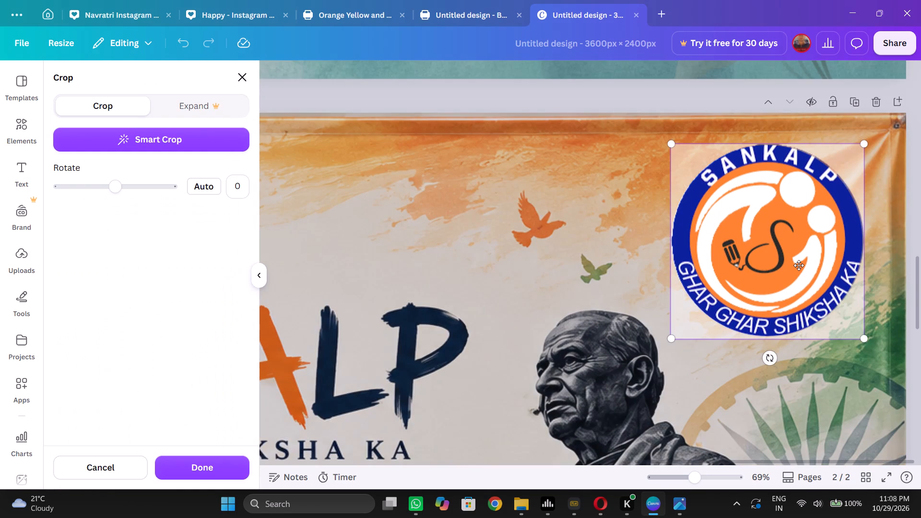
pyautogui.click(862, 341)
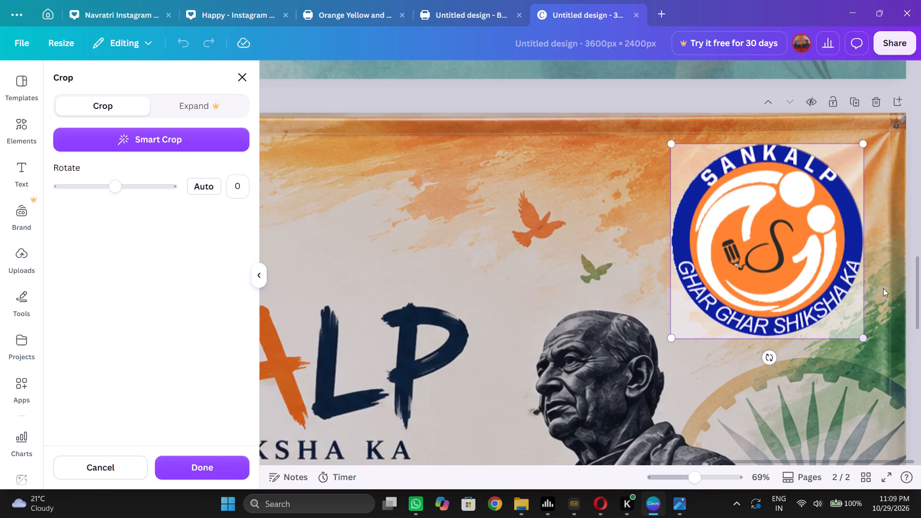
pyautogui.click(887, 262)
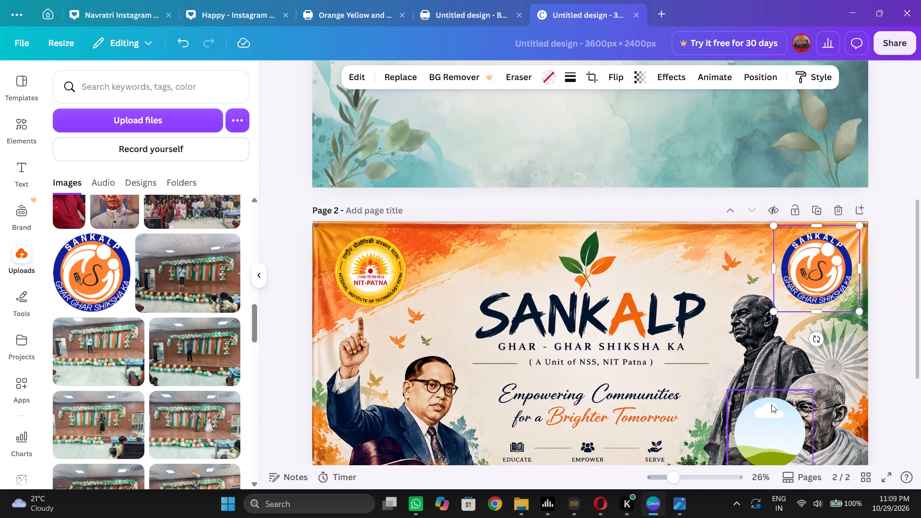
# Move the empty duplicate round frame over the printed NIT-PATNA emblem and align it with the emblem's outline.
pyautogui.moveTo(802, 435); pyautogui.dragTo(386, 260)
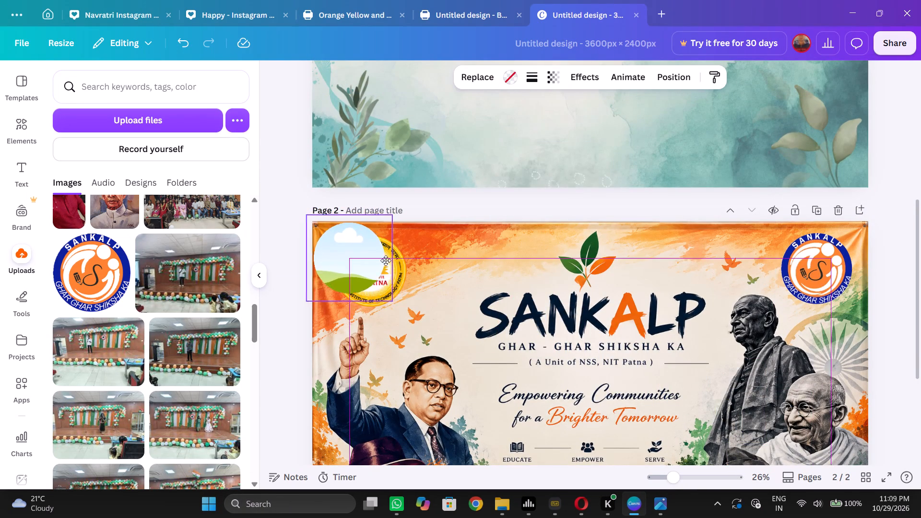
pyautogui.moveTo(386, 260); pyautogui.dragTo(399, 272)
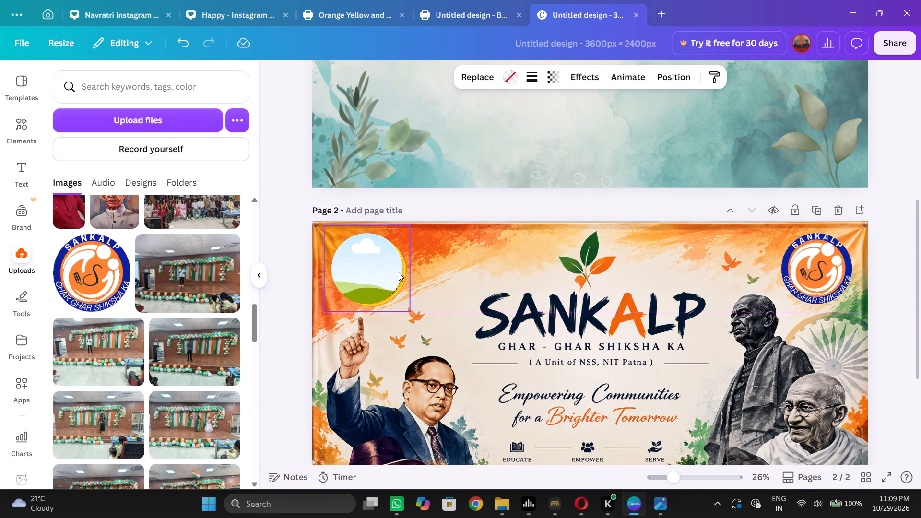
pyautogui.hscroll(2, 399, 272)
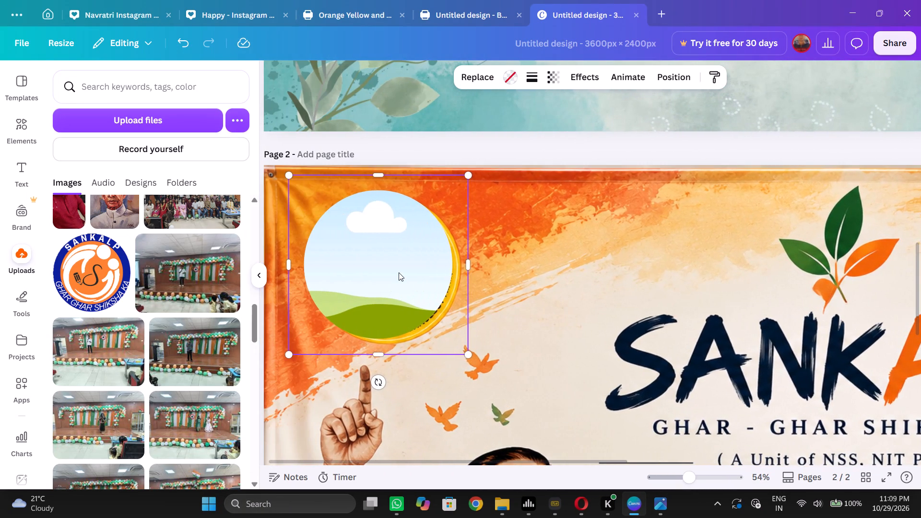
pyautogui.moveTo(399, 272); pyautogui.dragTo(402, 277)
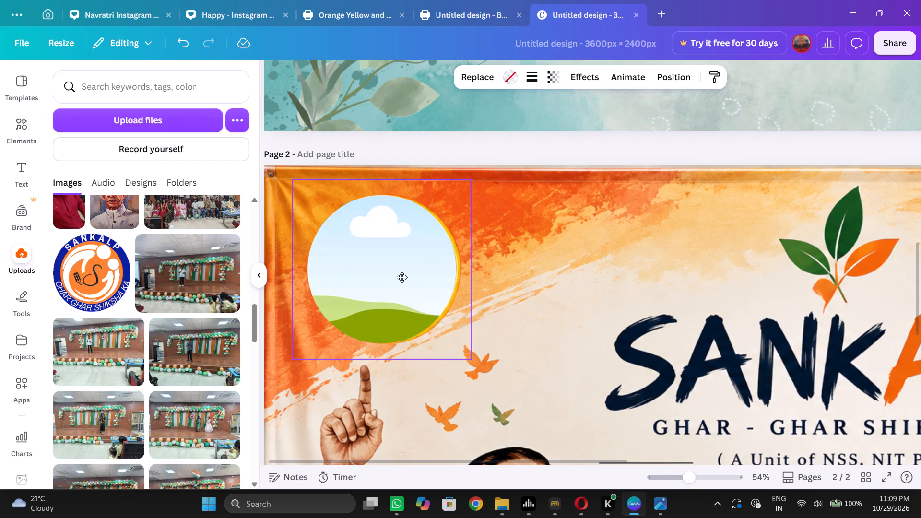
pyautogui.moveTo(402, 277); pyautogui.dragTo(407, 276)
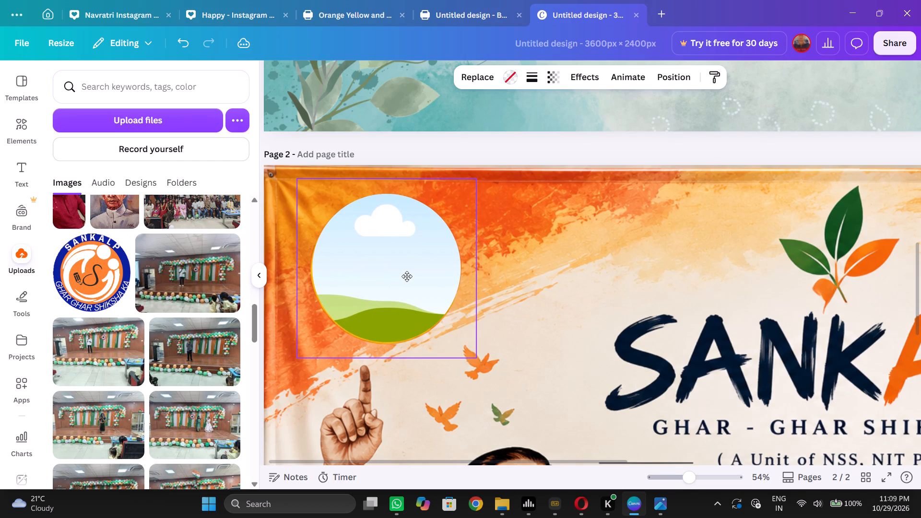
pyautogui.moveTo(407, 276); pyautogui.dragTo(406, 276)
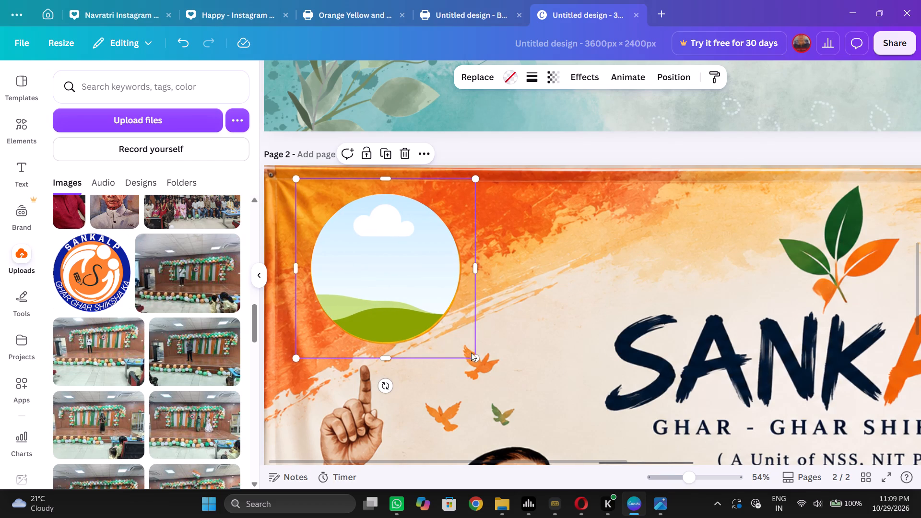
# Enlarge the empty round frame slightly so it fully covers the printed NIT-PATNA emblem's yellow edge.
pyautogui.click(474, 354)
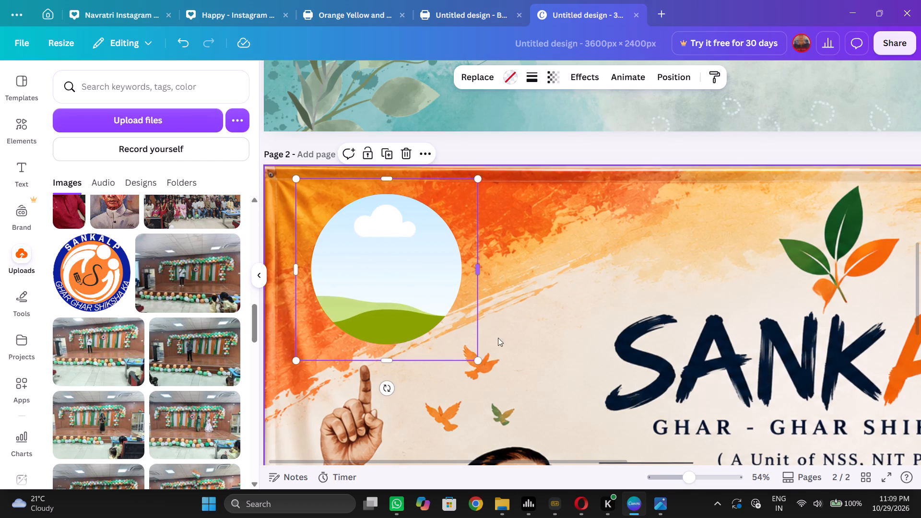
pyautogui.click(533, 308)
# Find the round NIT-PATNA logo among the uploaded images and place it into the empty round frame in the banner's upper-left corner.
pyautogui.scroll(-6, 129, 259)
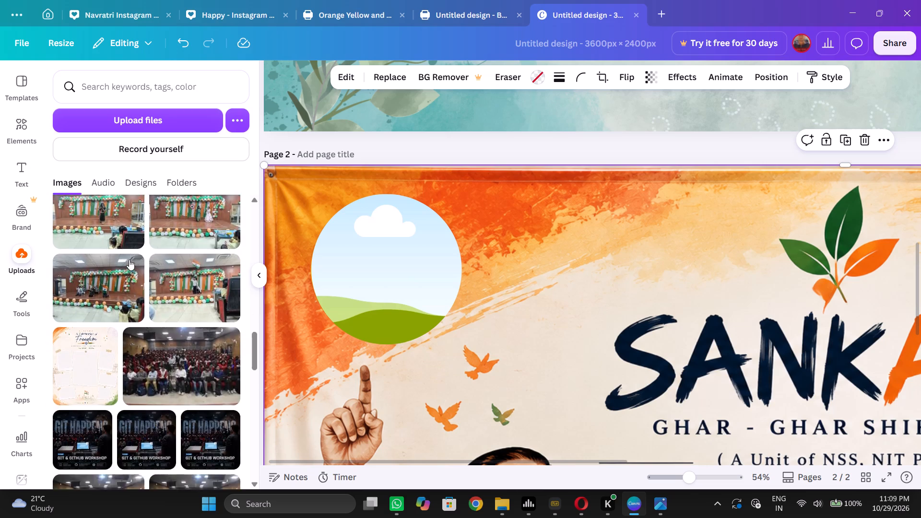
pyautogui.scroll(-8, 129, 259)
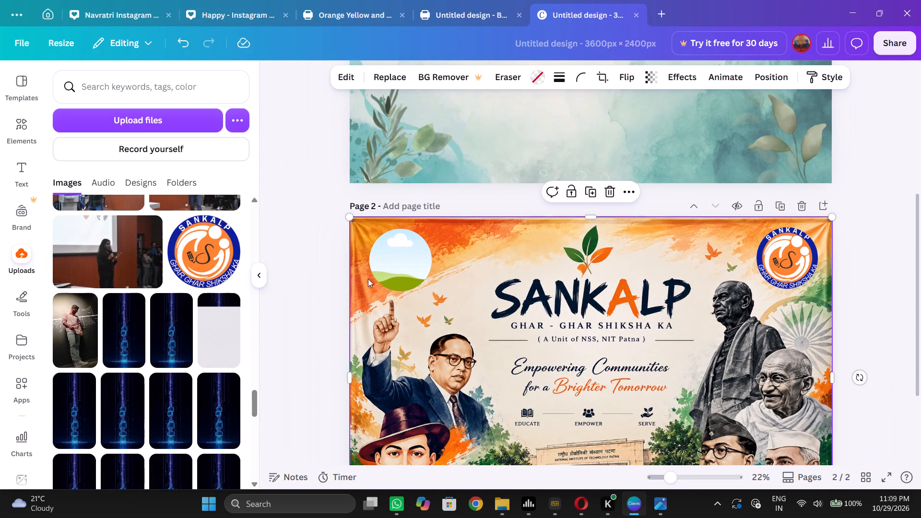
pyautogui.scroll(-11, 177, 342)
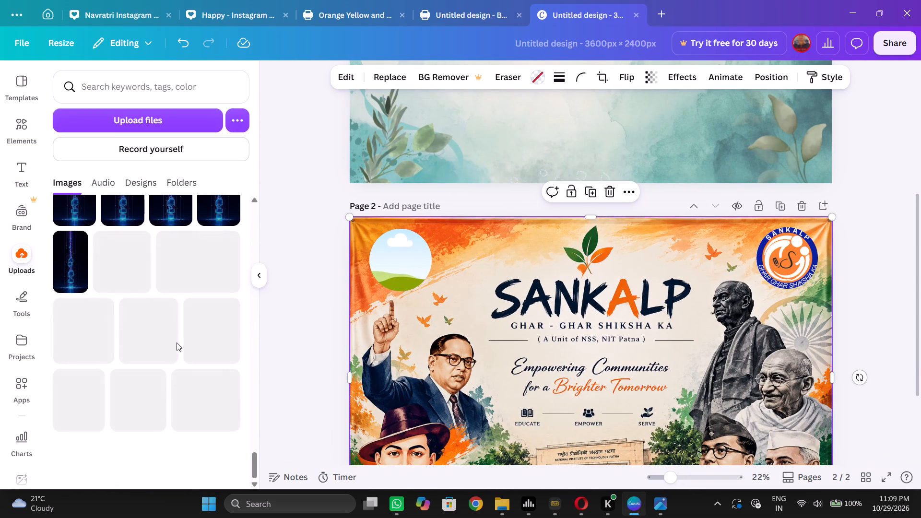
pyautogui.scroll(-5, 177, 342)
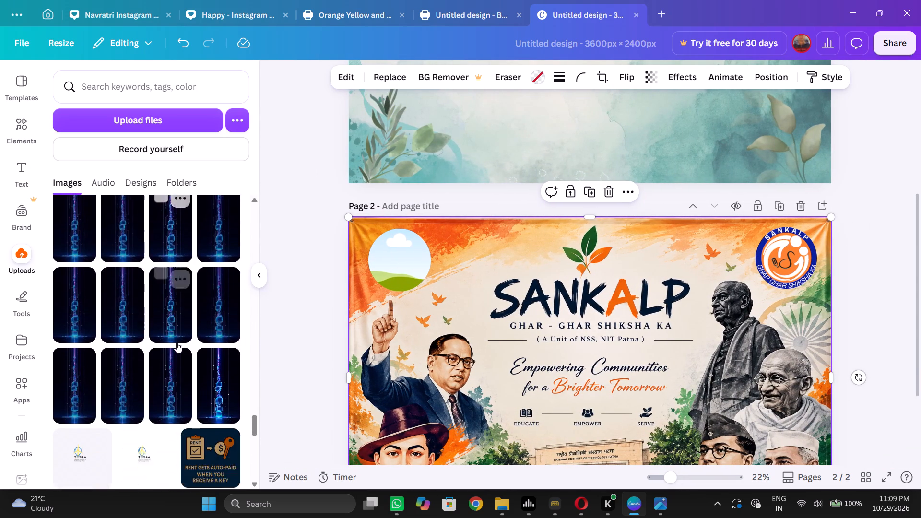
pyautogui.scroll(-7, 177, 342)
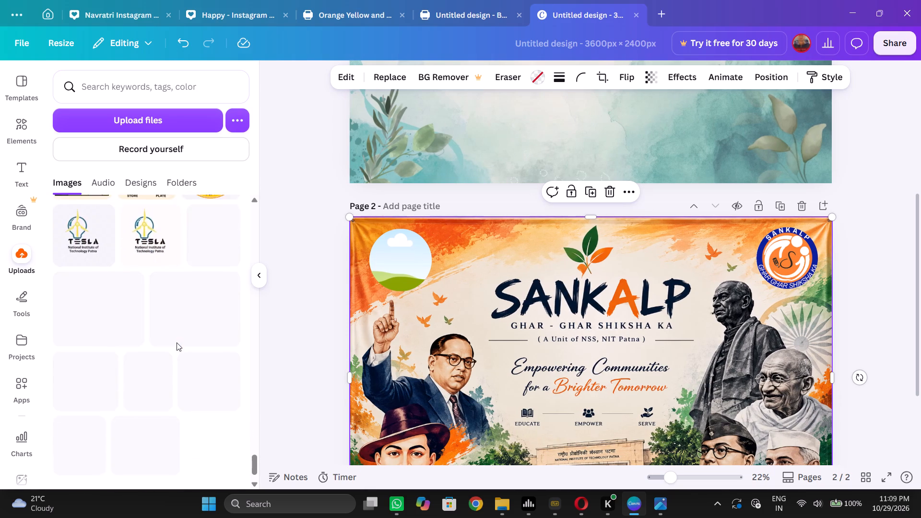
pyautogui.scroll(2, 177, 342)
pyautogui.moveTo(202, 376); pyautogui.dragTo(249, 341)
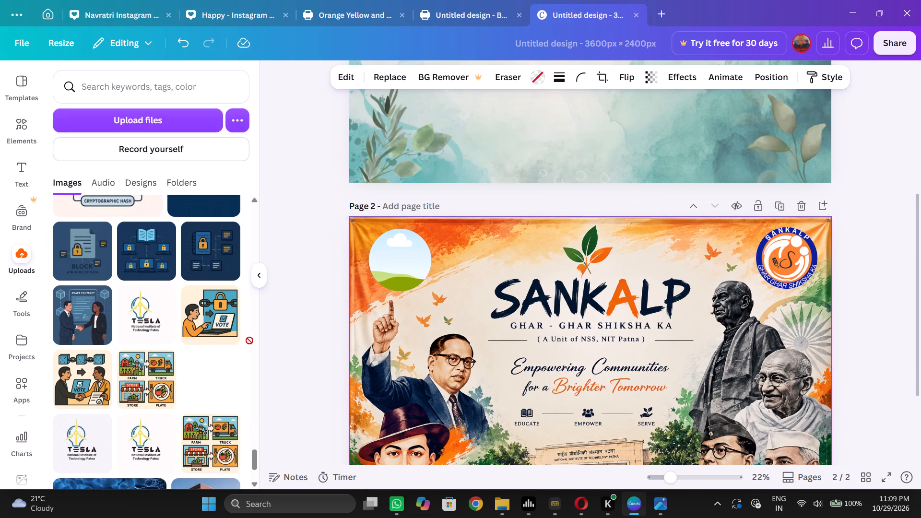
pyautogui.moveTo(249, 341); pyautogui.dragTo(376, 262)
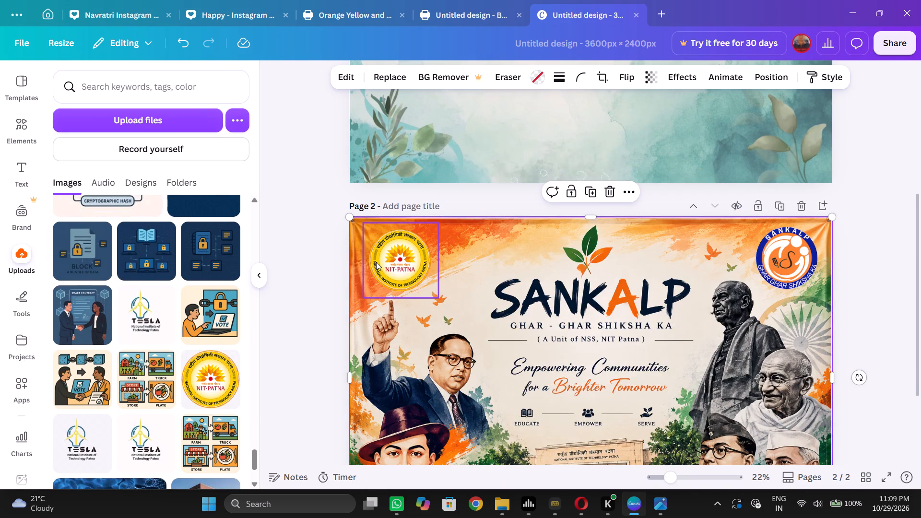
pyautogui.click(486, 311)
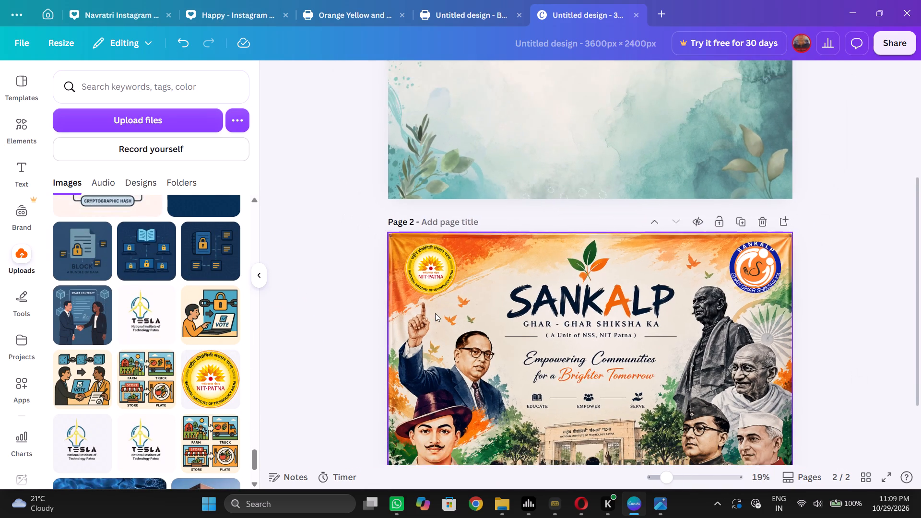
pyautogui.scroll(-2, 435, 313)
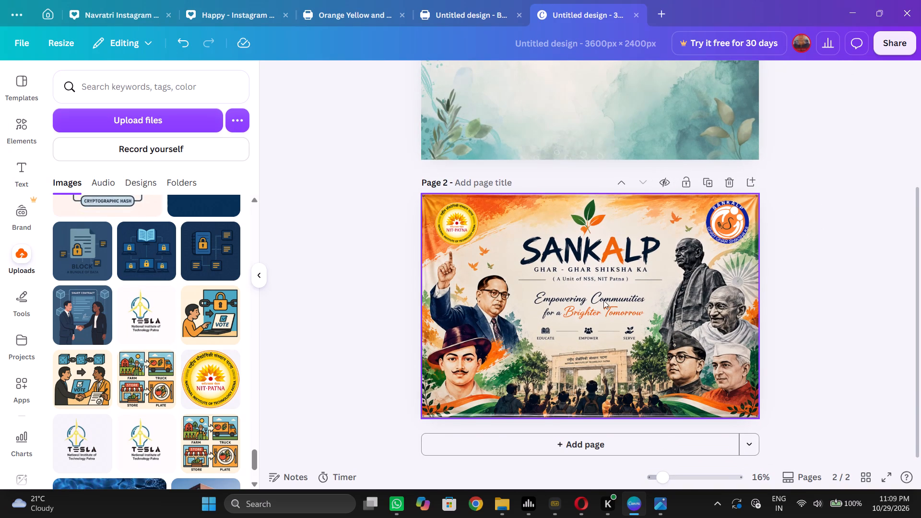
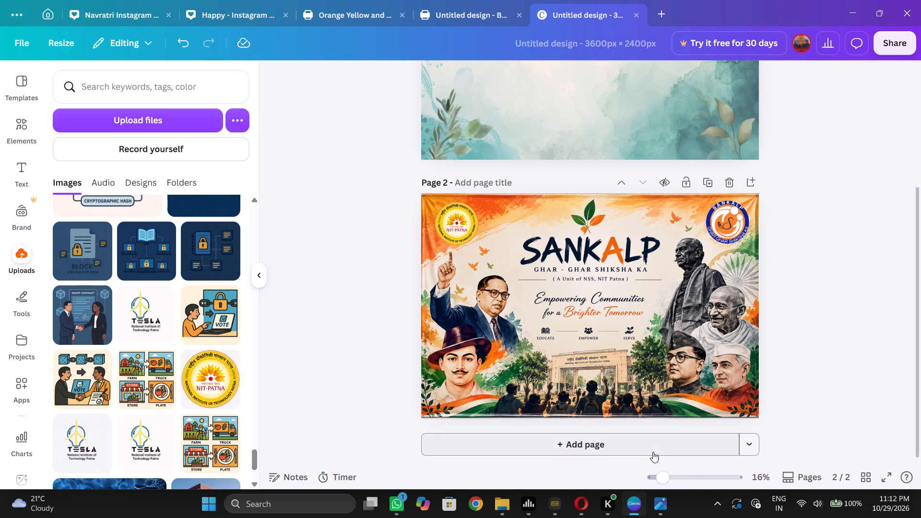
# Switch to the Canva design, add a blank page after the SANKALP banner page, and select it.
pyautogui.click(653, 452)
pyautogui.scroll(2, 629, 345)
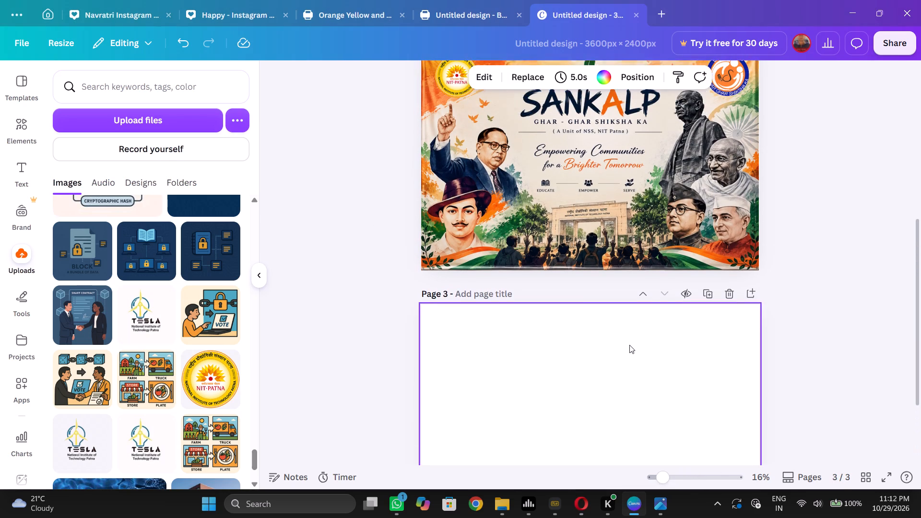
pyautogui.scroll(2, 629, 345)
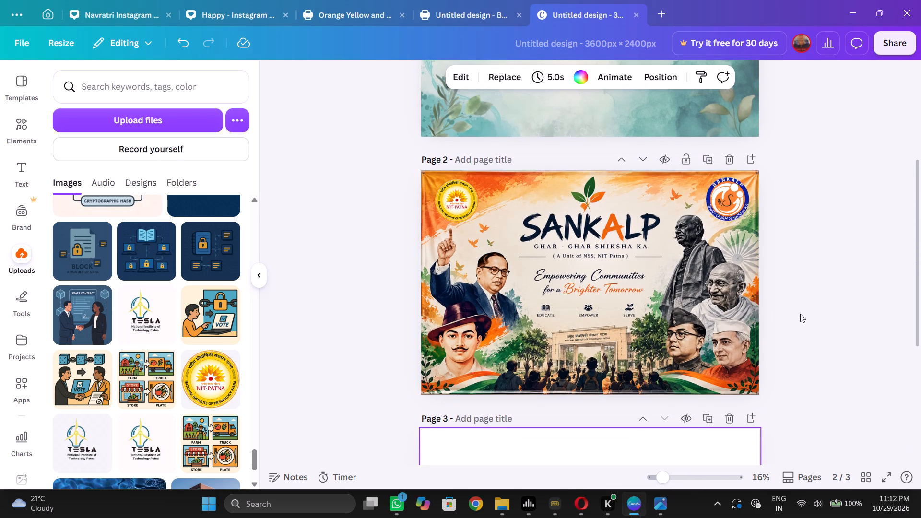
pyautogui.click(800, 314)
pyautogui.scroll(-2, 800, 314)
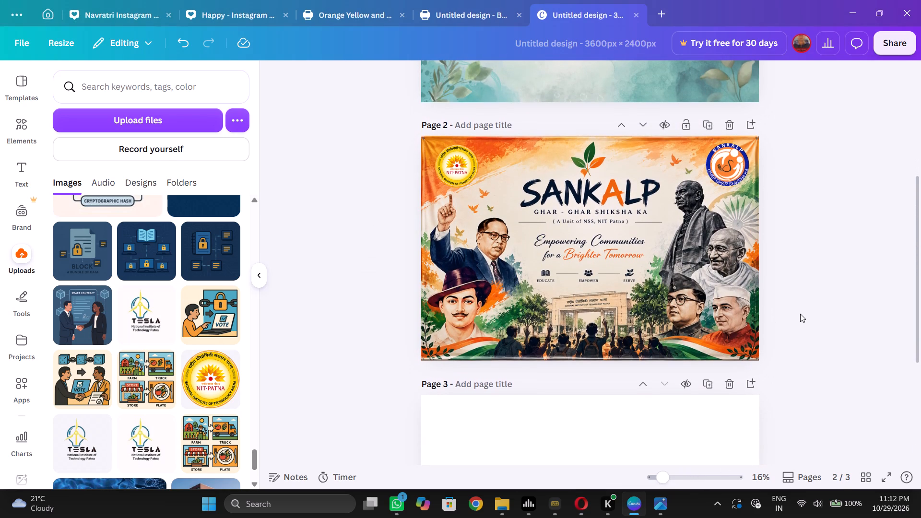
pyautogui.scroll(-2, 800, 314)
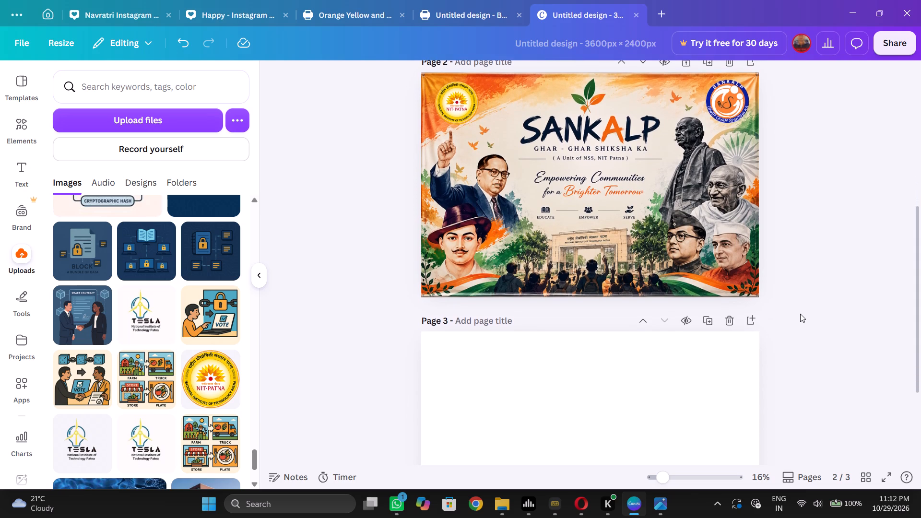
pyautogui.scroll(-4, 800, 314)
pyautogui.click(690, 293)
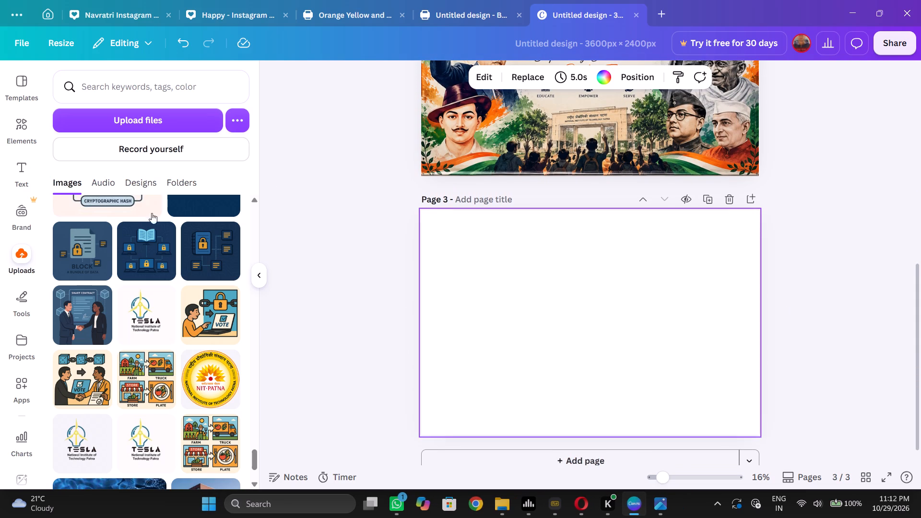
# Upload the image "Patriotic Indian Leaders Watercolor Collage" from the Downloads folder to the Canva uploads.
pyautogui.scroll(18, 164, 312)
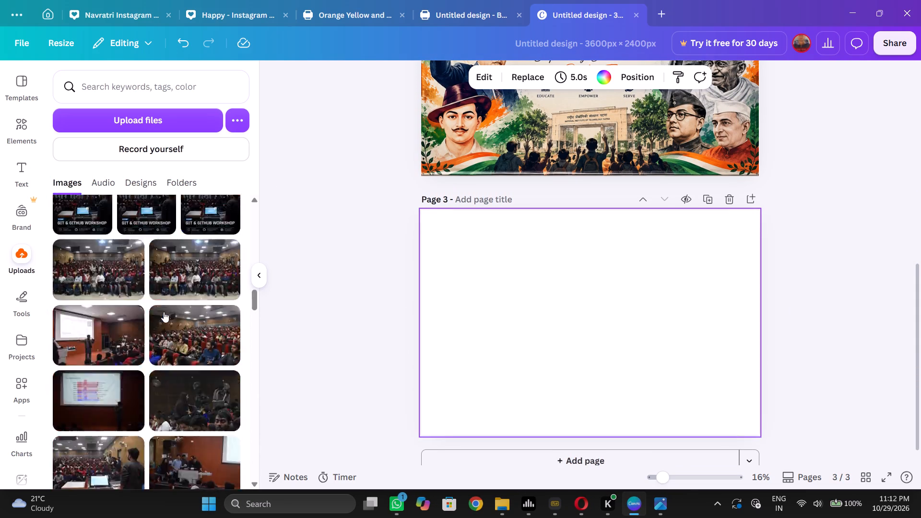
pyautogui.click(158, 114)
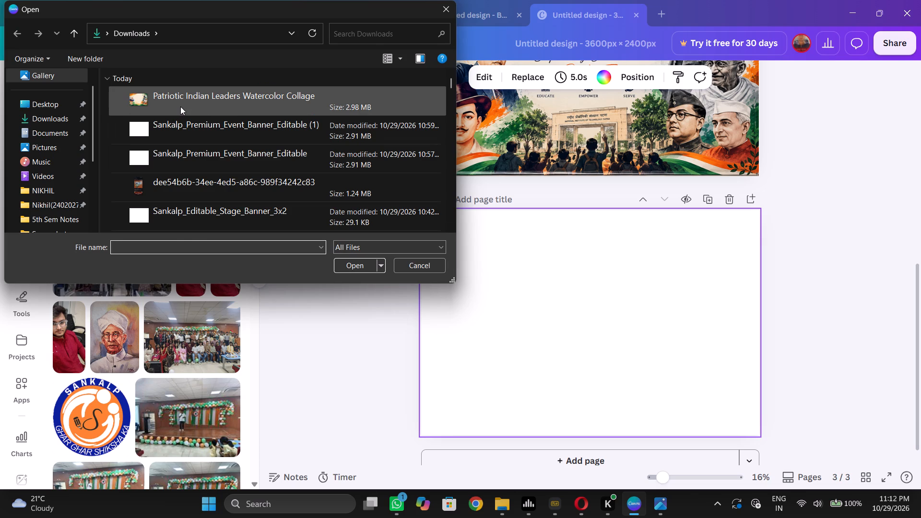
pyautogui.doubleClick(180, 106)
# Place the uploaded legends background on the blank page 3 and enlarge it to cover the whole page.
pyautogui.scroll(9, 158, 282)
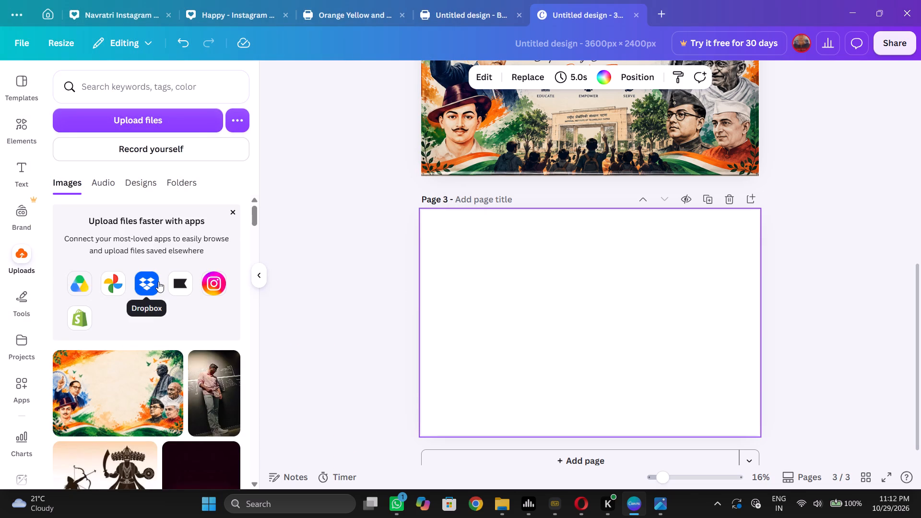
pyautogui.doubleClick(139, 374)
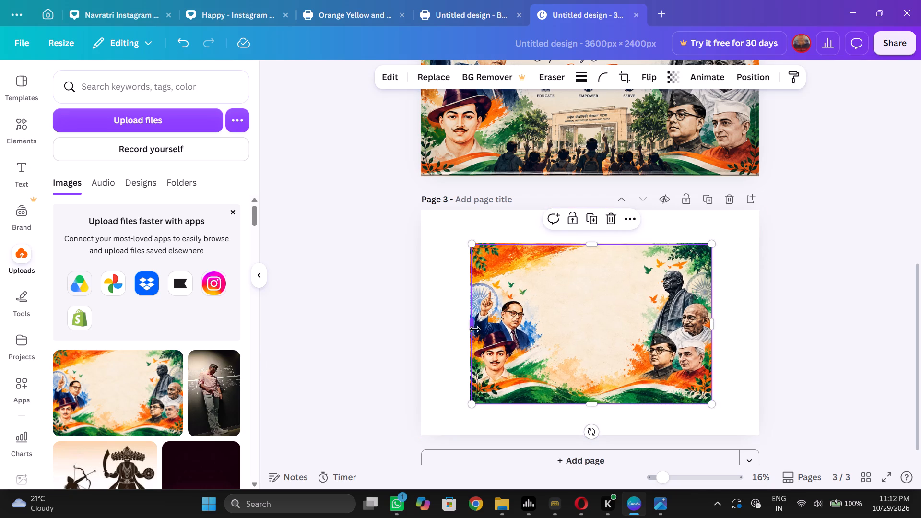
pyautogui.moveTo(472, 240); pyautogui.dragTo(439, 214)
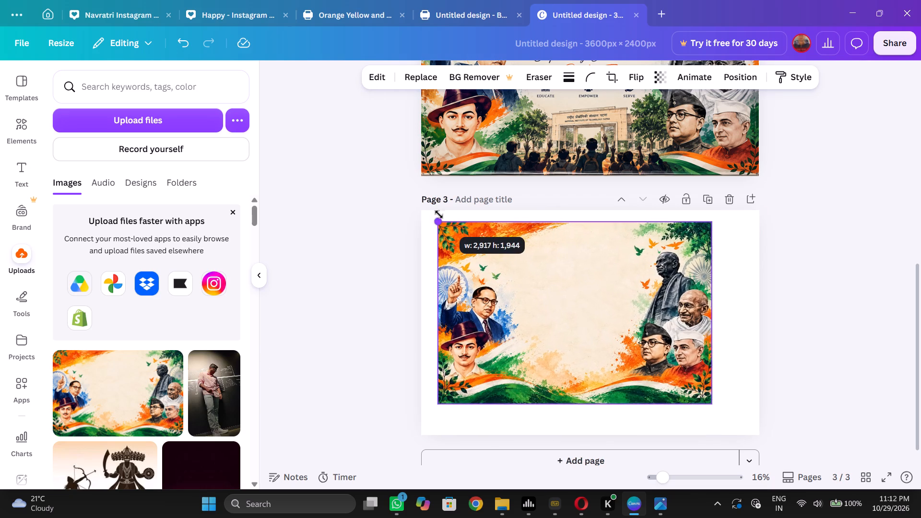
pyautogui.moveTo(439, 214); pyautogui.dragTo(425, 208)
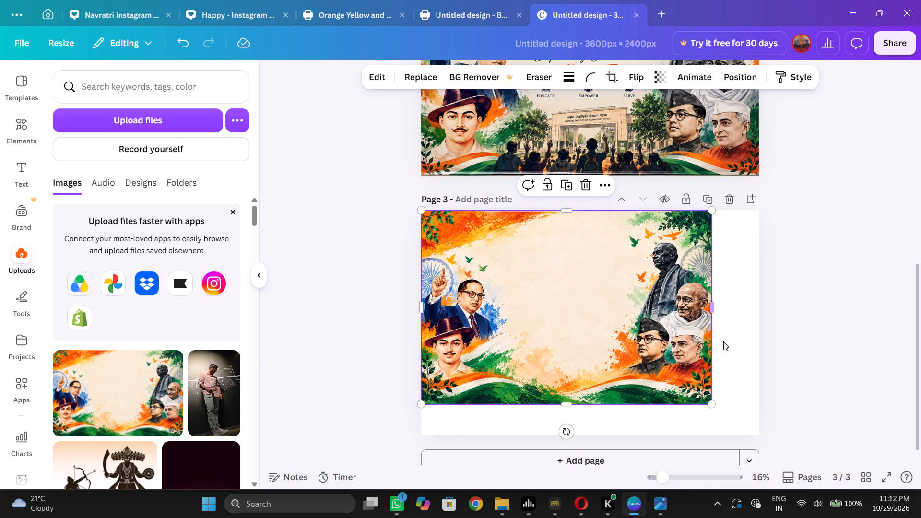
pyautogui.moveTo(711, 402); pyautogui.dragTo(722, 414)
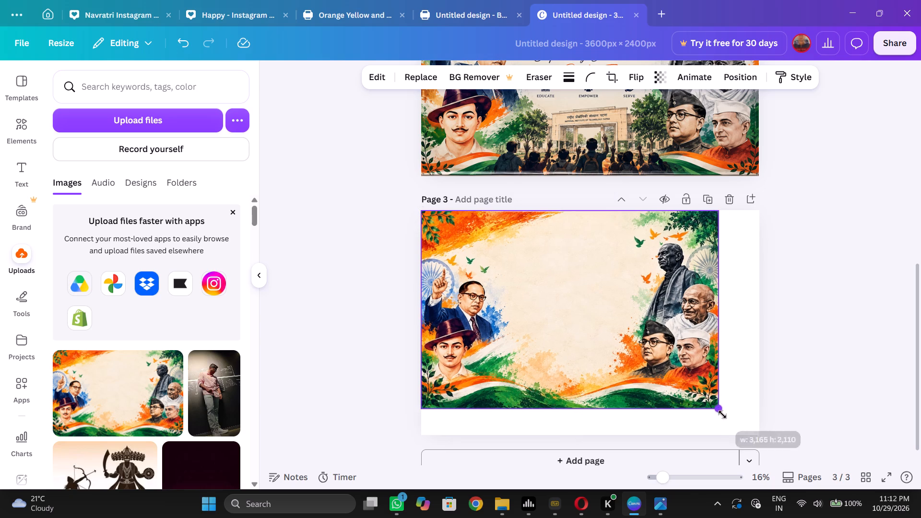
pyautogui.moveTo(722, 414); pyautogui.dragTo(754, 436)
pyautogui.click(841, 390)
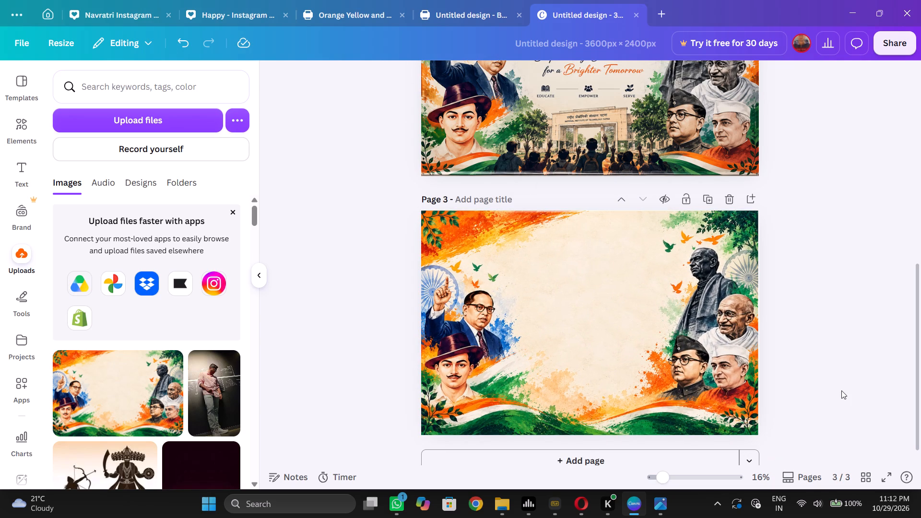
# Compare the finished SANKALP banner on page 2 with the clean legends background on page 3.
pyautogui.scroll(2, 739, 302)
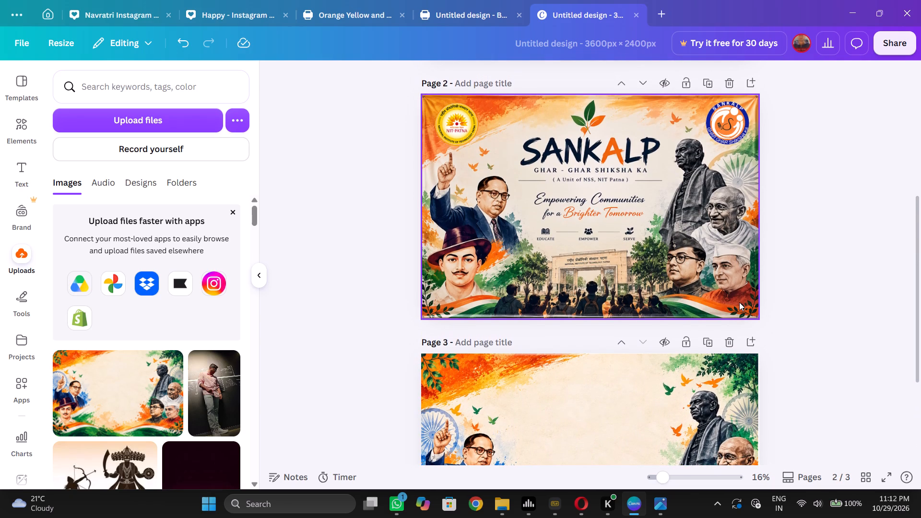
pyautogui.scroll(-3, 739, 302)
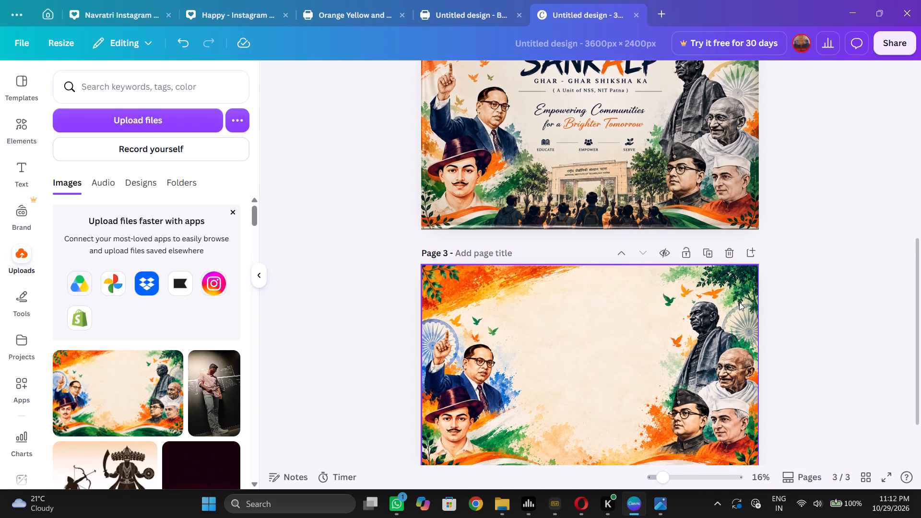
pyautogui.scroll(-2, 739, 302)
pyautogui.scroll(2, 739, 302)
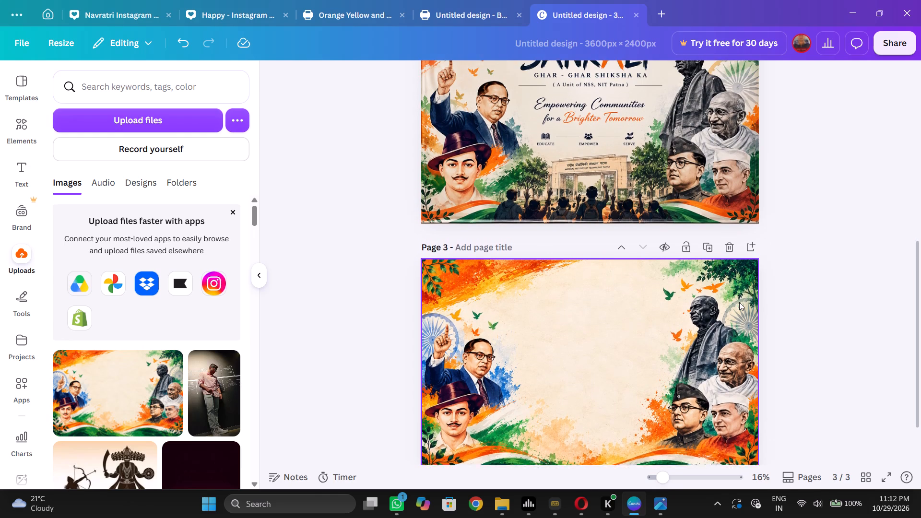
pyautogui.scroll(4, 739, 302)
pyautogui.scroll(-1, 739, 302)
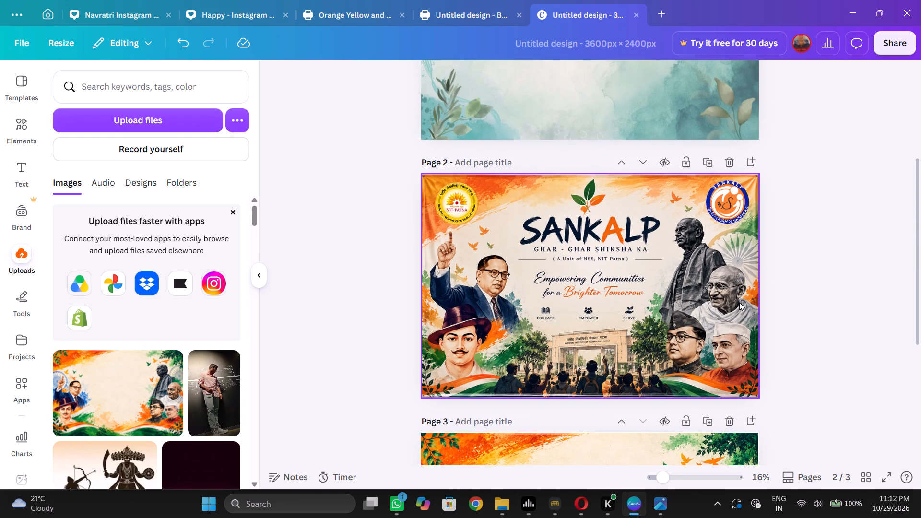
pyautogui.scroll(-4, 739, 302)
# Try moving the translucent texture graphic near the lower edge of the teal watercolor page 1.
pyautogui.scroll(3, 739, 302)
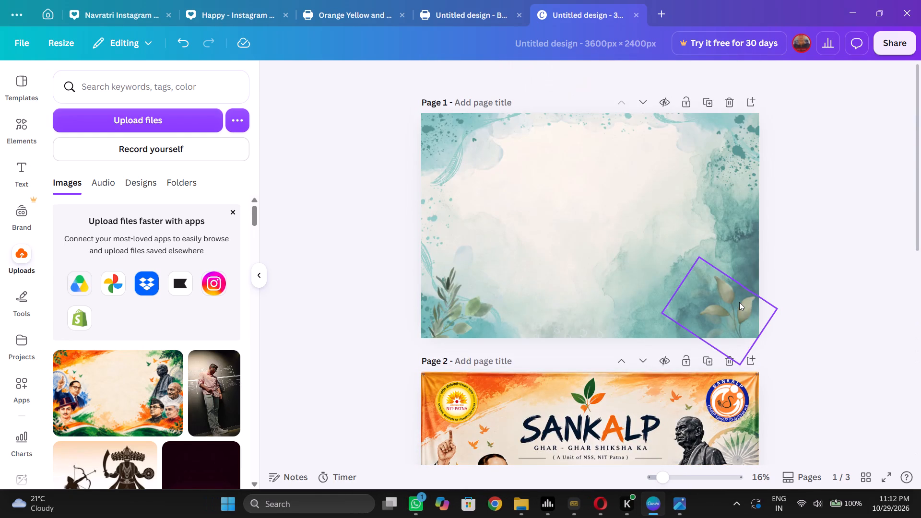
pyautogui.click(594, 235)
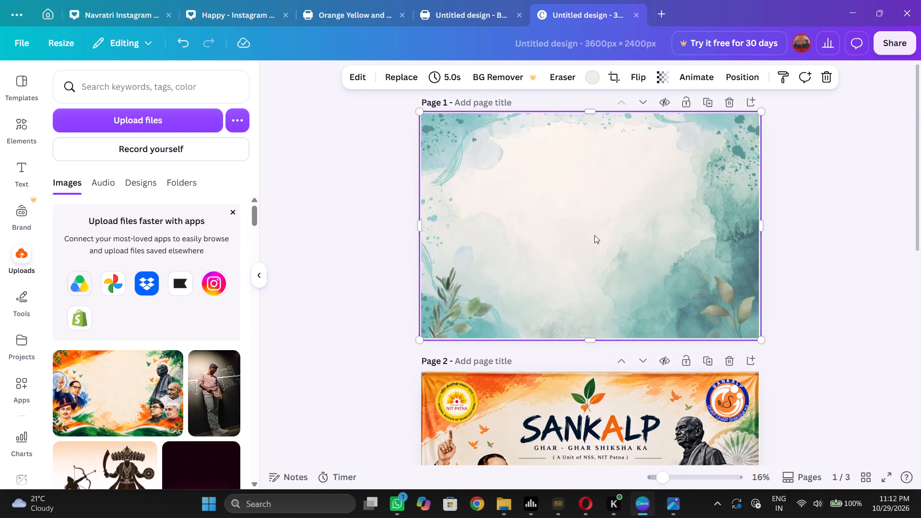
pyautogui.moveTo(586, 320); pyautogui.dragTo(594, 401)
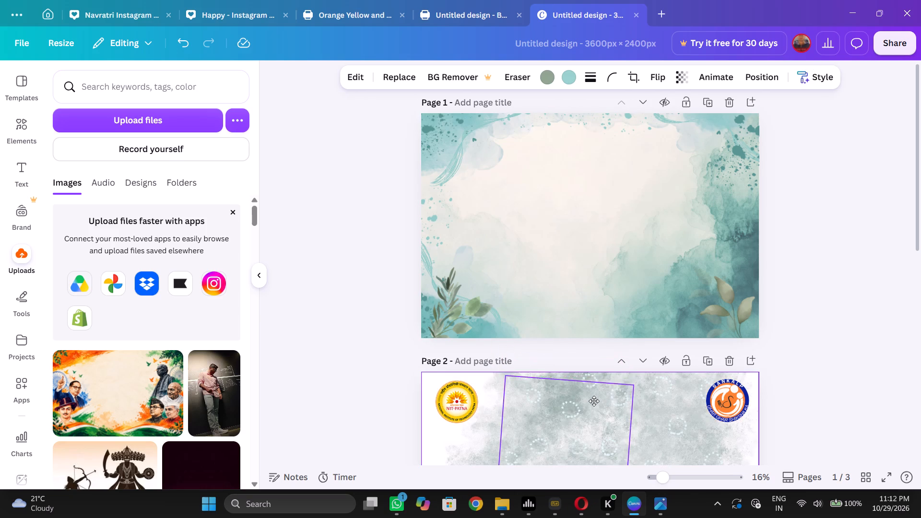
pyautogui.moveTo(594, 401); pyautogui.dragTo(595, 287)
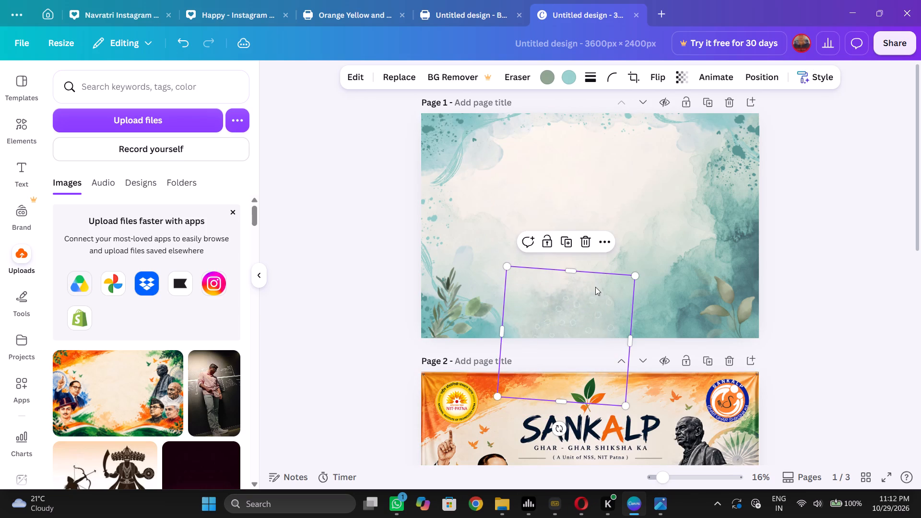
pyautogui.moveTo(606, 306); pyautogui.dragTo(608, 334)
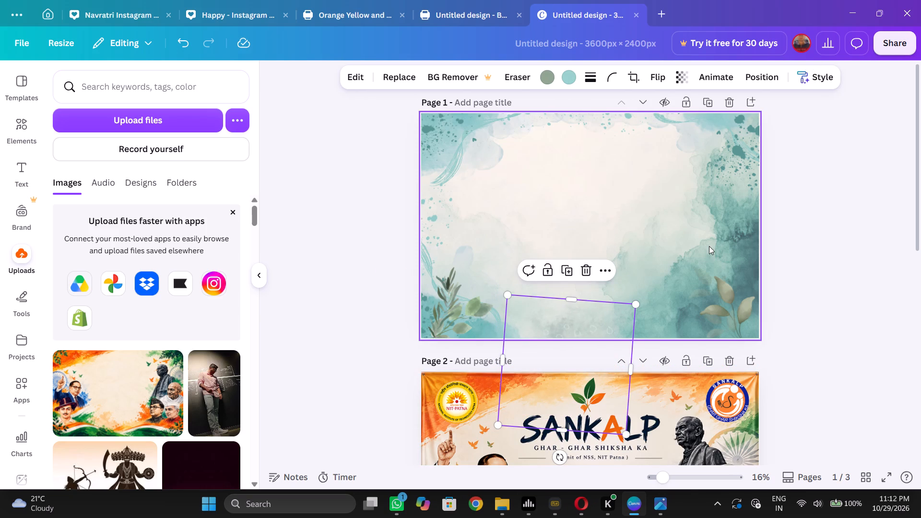
# Delete the teal watercolor page at the start of the design.
pyautogui.click(709, 246)
pyautogui.click(729, 105)
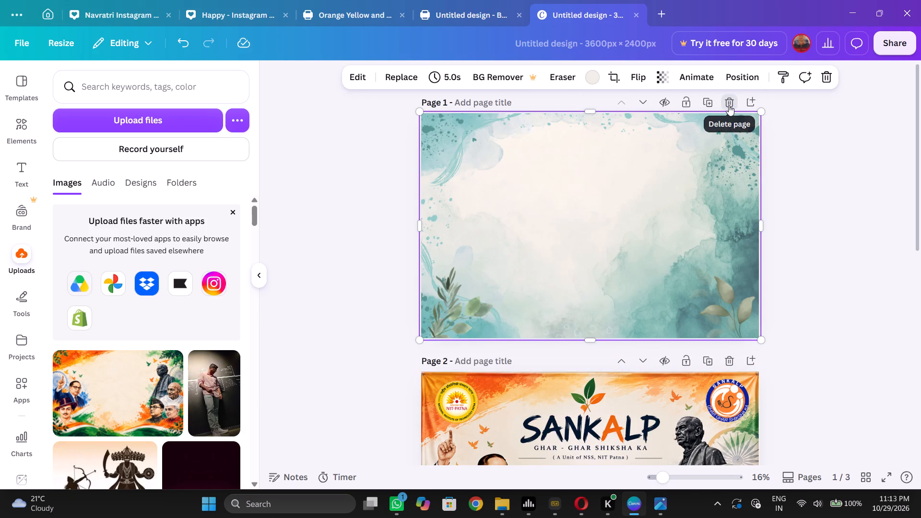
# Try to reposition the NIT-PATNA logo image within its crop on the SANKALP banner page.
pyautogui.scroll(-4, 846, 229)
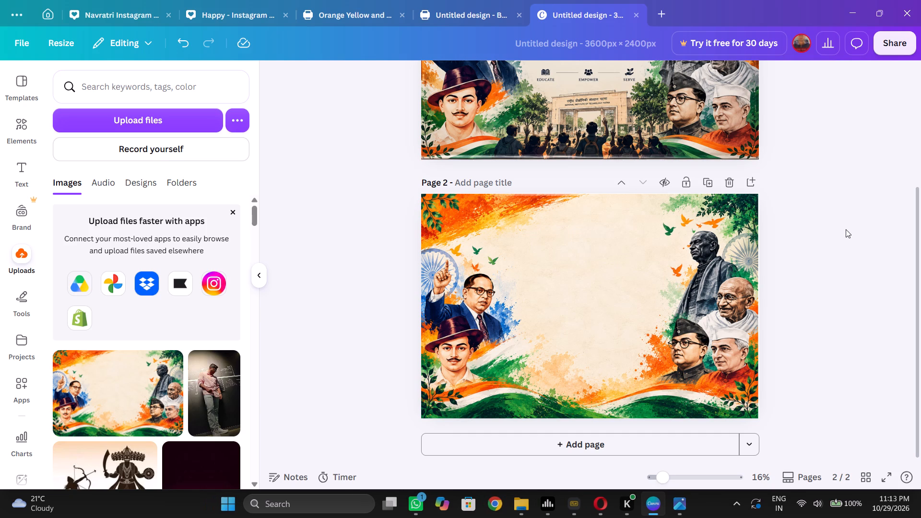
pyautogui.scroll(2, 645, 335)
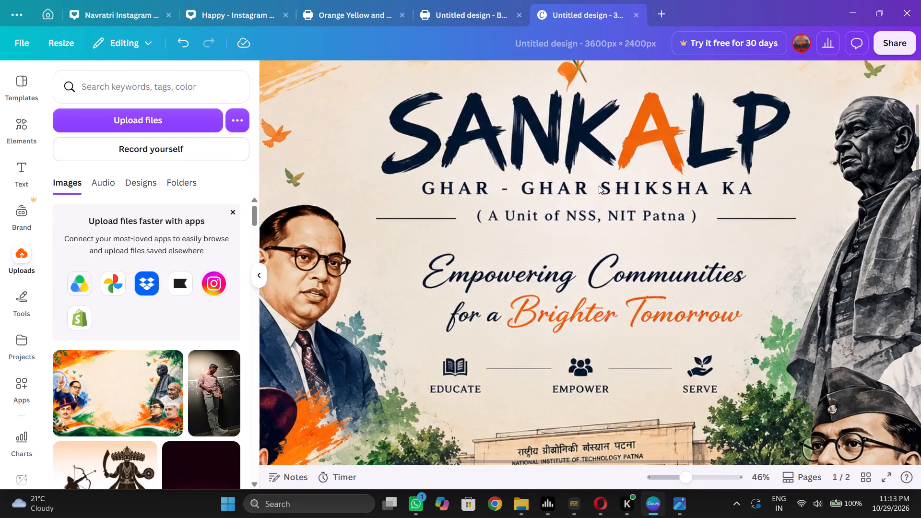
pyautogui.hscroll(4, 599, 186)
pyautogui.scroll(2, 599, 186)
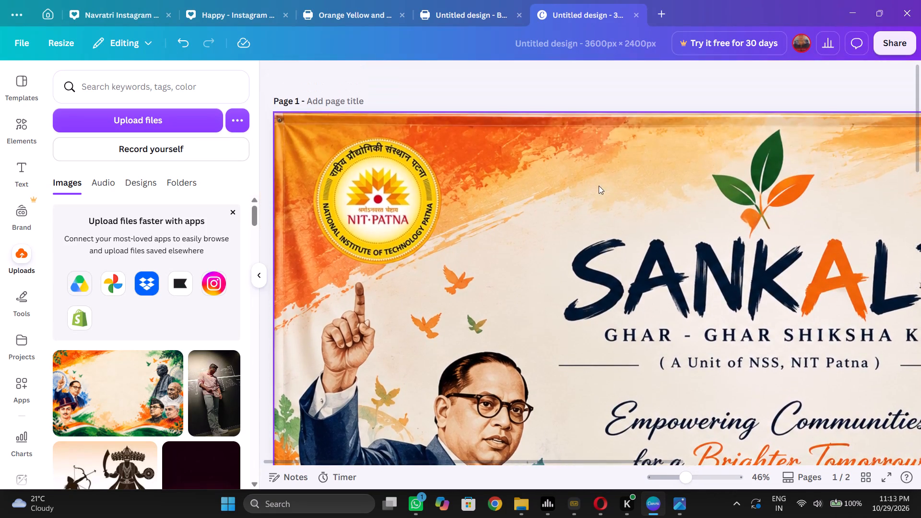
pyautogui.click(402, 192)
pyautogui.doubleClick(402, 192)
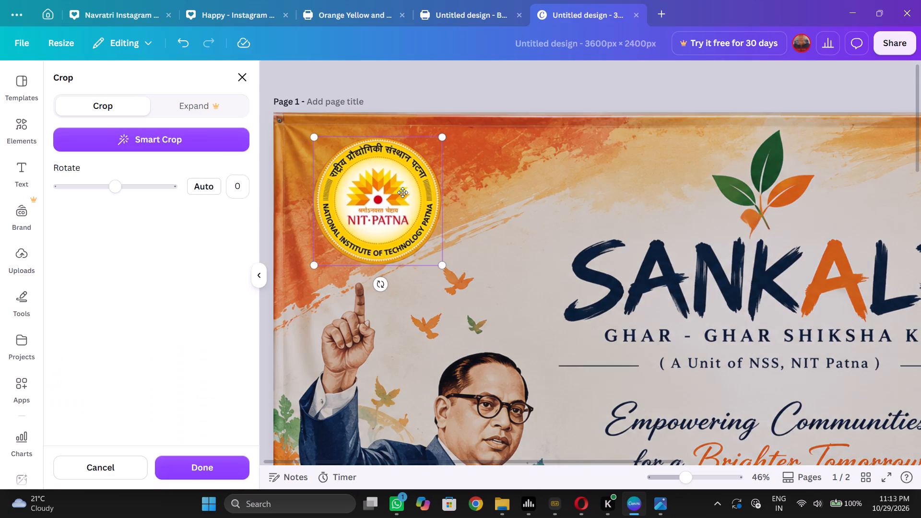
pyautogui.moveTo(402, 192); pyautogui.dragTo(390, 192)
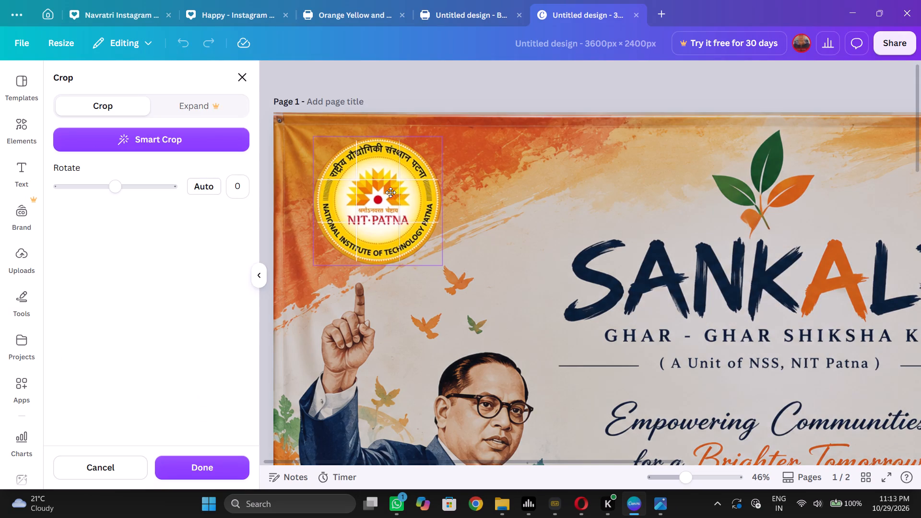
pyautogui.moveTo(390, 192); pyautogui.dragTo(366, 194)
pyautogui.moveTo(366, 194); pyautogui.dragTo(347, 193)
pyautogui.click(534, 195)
# Move the NIT-PATNA logo off its spot on page 1 and realign it exactly over the emblem printed in the banner's upper corner.
pyautogui.moveTo(394, 204); pyautogui.dragTo(473, 216)
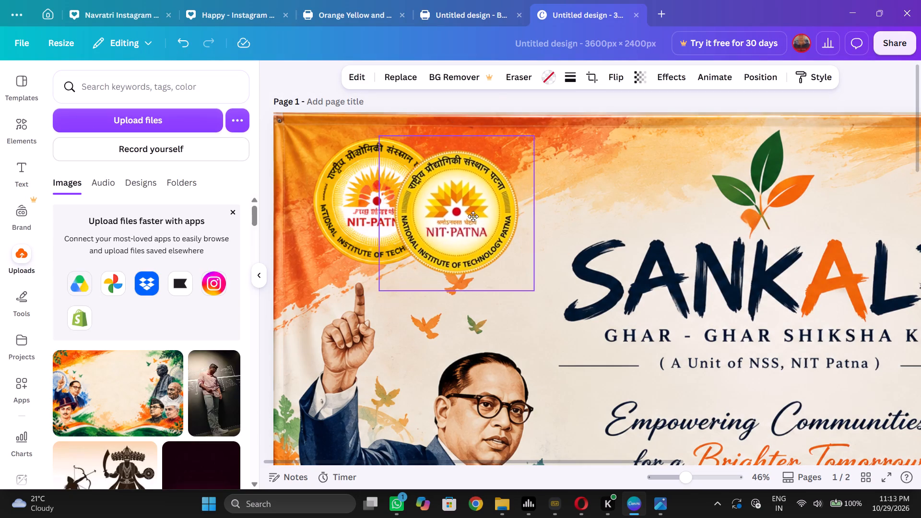
pyautogui.moveTo(473, 216); pyautogui.dragTo(473, 216)
pyautogui.moveTo(473, 216); pyautogui.dragTo(569, 233)
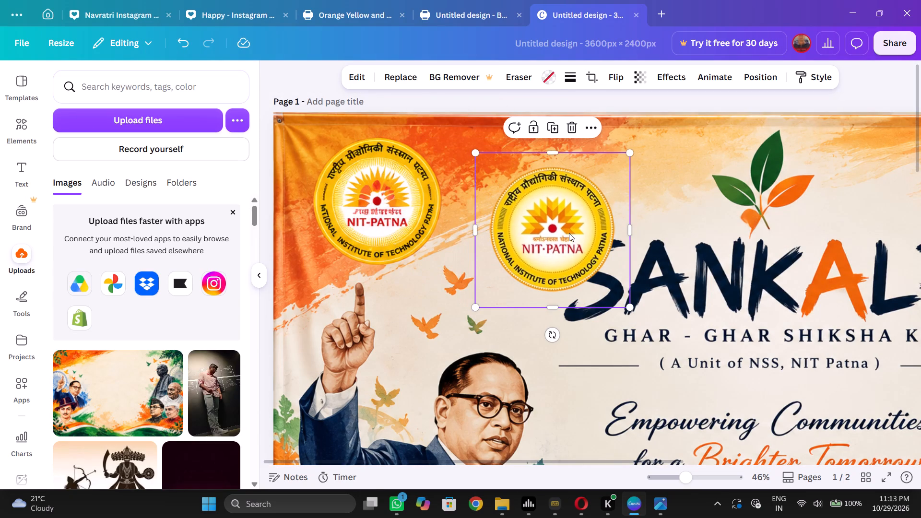
pyautogui.moveTo(550, 233); pyautogui.dragTo(369, 207)
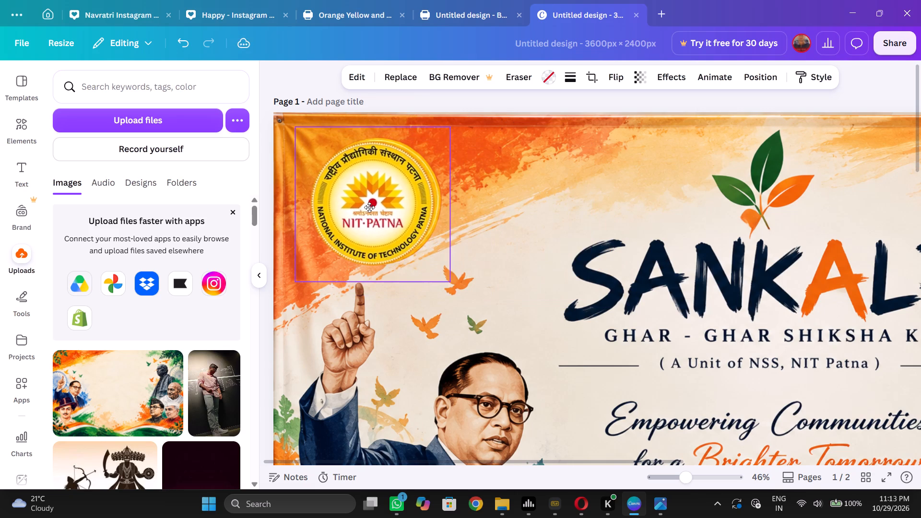
pyautogui.moveTo(369, 207); pyautogui.dragTo(375, 205)
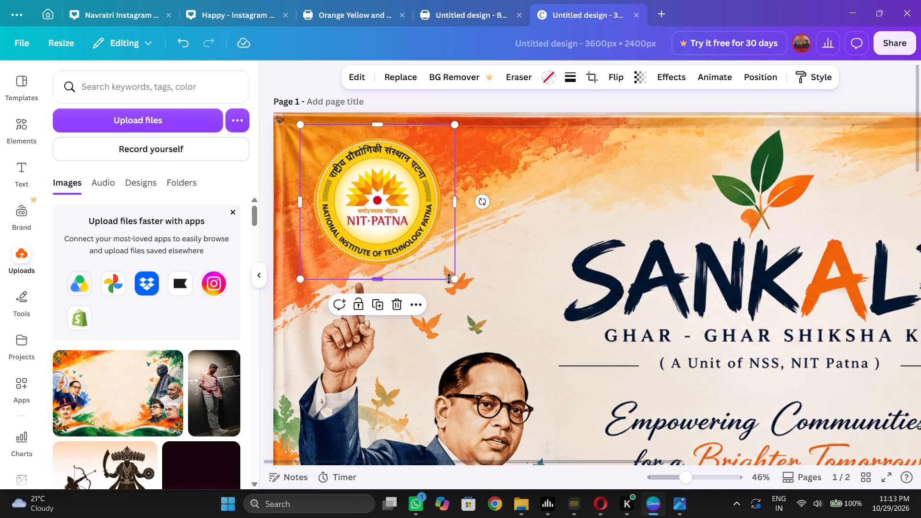
# Enlarge the NIT-PATNA logo on page 1 to about 594 × 594, keeping it centred over the printed emblem.
pyautogui.moveTo(454, 279); pyautogui.dragTo(461, 282)
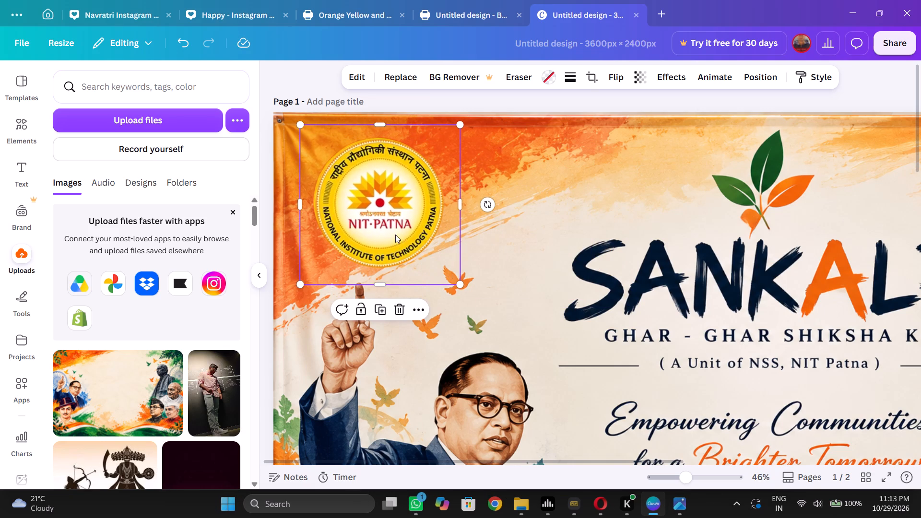
pyautogui.click(392, 229)
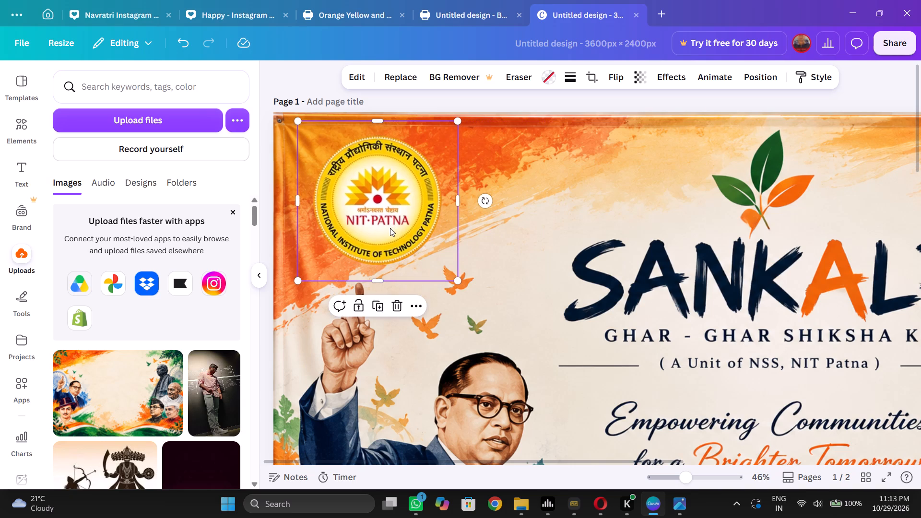
pyautogui.moveTo(455, 280); pyautogui.dragTo(460, 283)
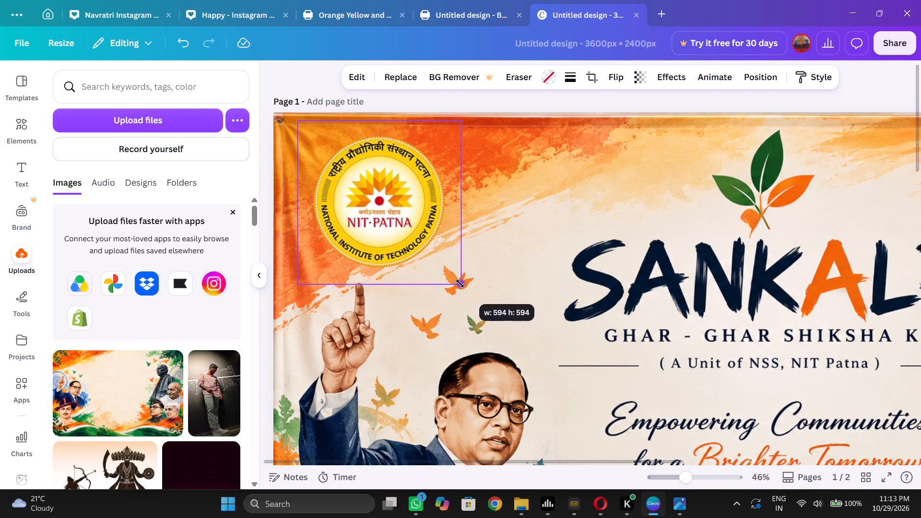
pyautogui.moveTo(460, 283); pyautogui.dragTo(460, 283)
pyautogui.click(602, 249)
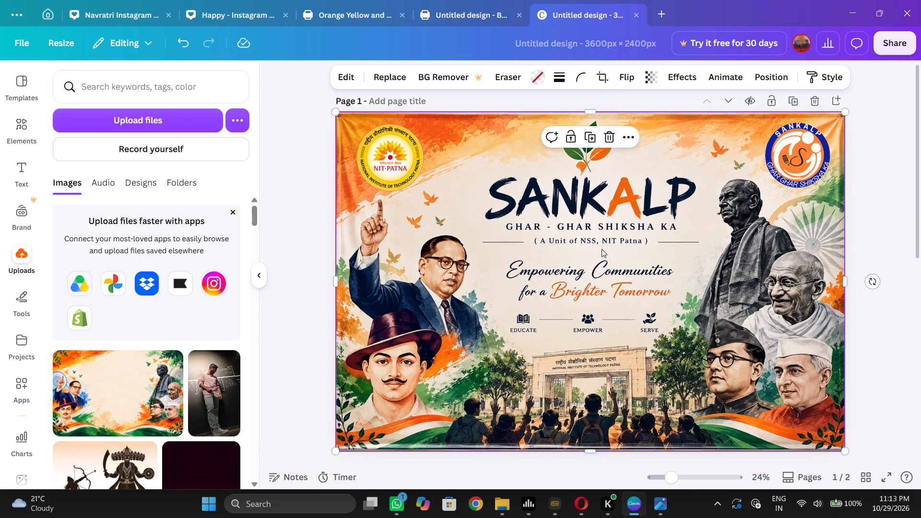
# Compare the page 1 SANKALP banner with the page 2 legends background and the Republic Day banner reference photo in Photos.
pyautogui.scroll(-1, 602, 249)
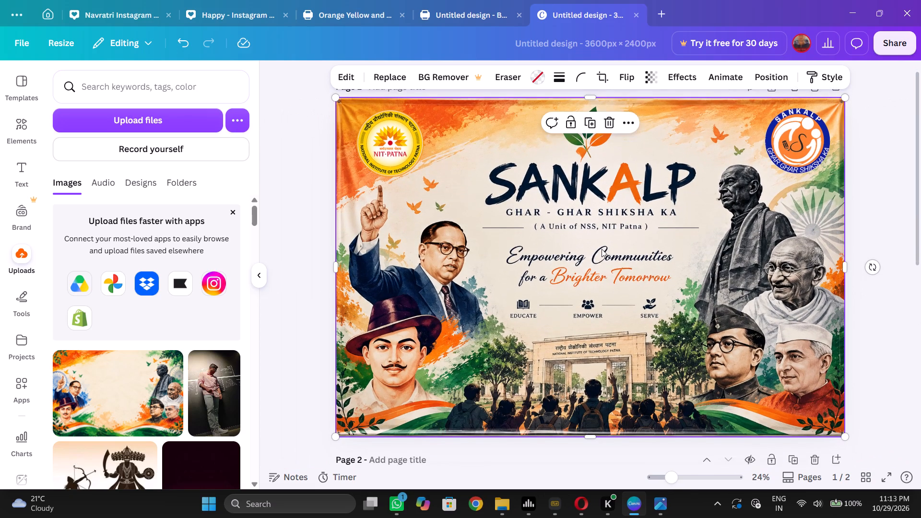
pyautogui.scroll(-1, 657, 286)
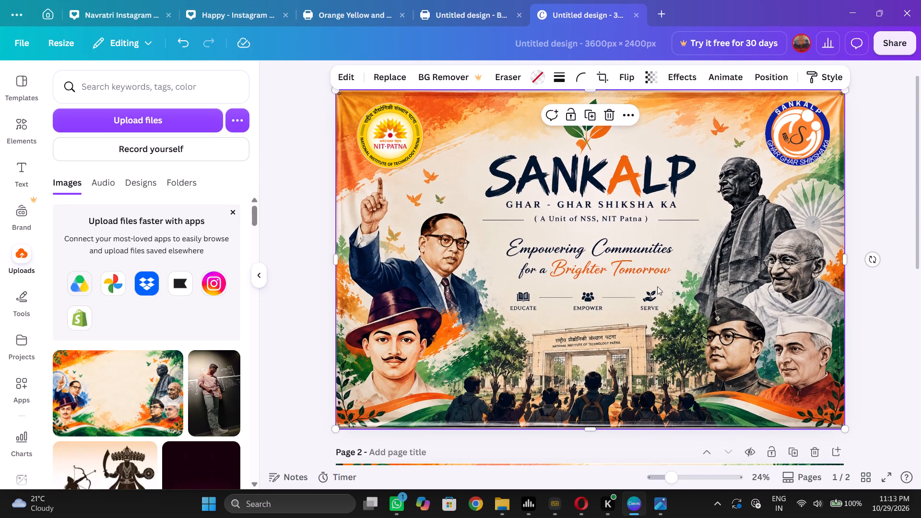
pyautogui.scroll(-4, 657, 286)
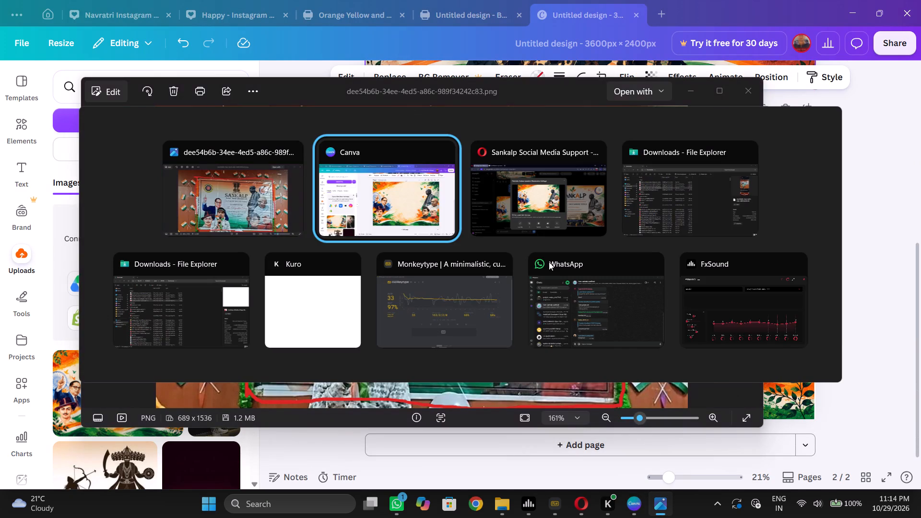
pyautogui.scroll(3, 549, 262)
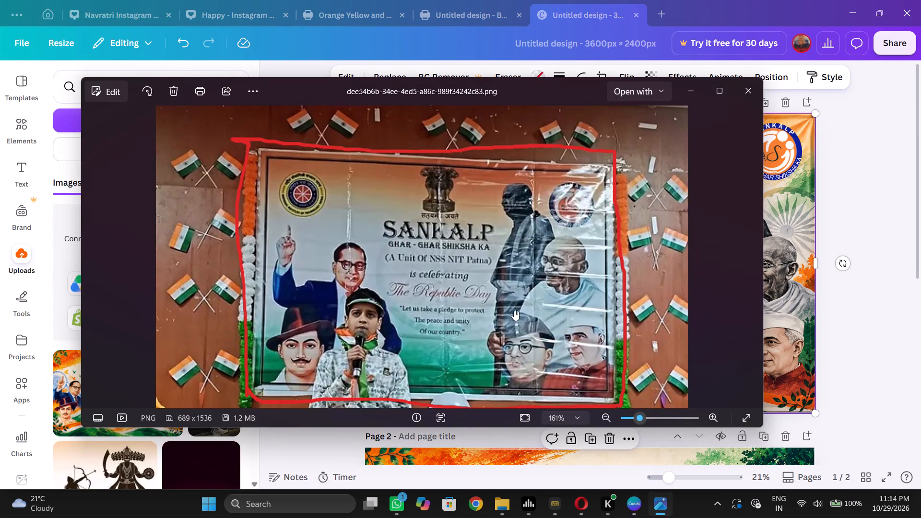
pyautogui.scroll(-2, 514, 310)
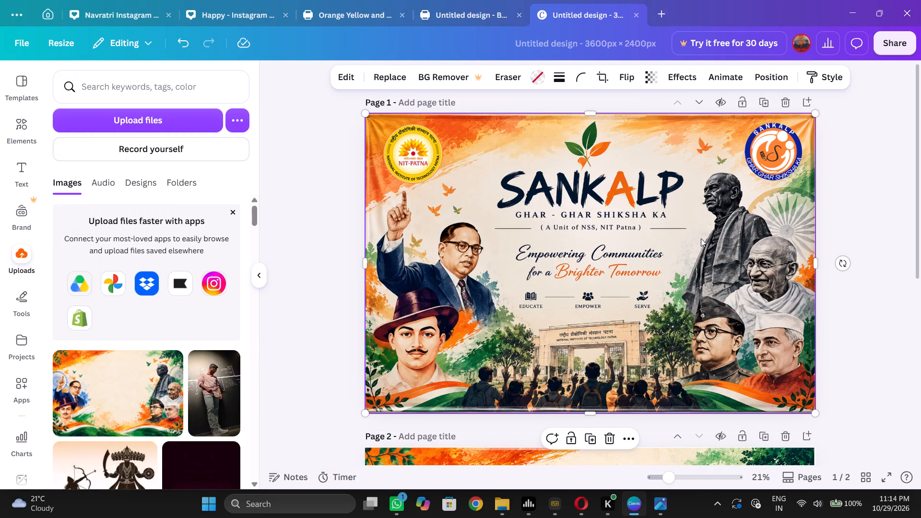
pyautogui.click(838, 305)
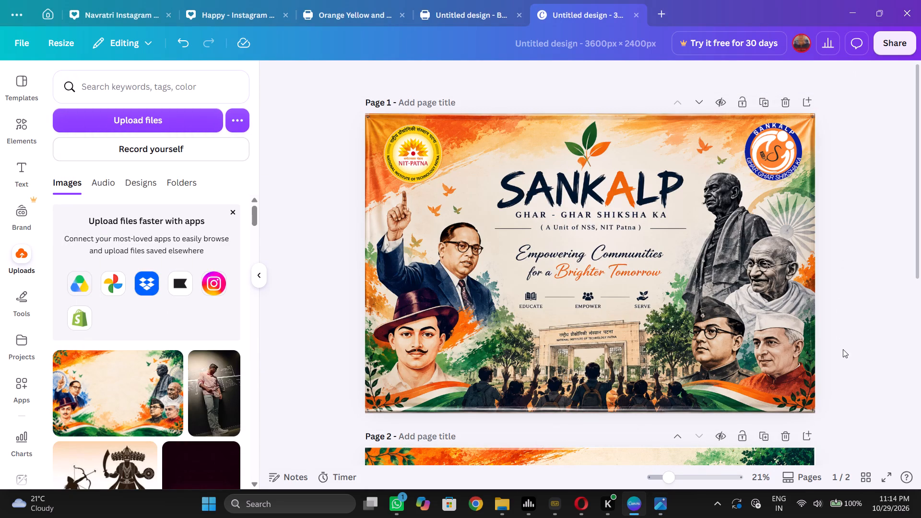
pyautogui.scroll(-3, 843, 349)
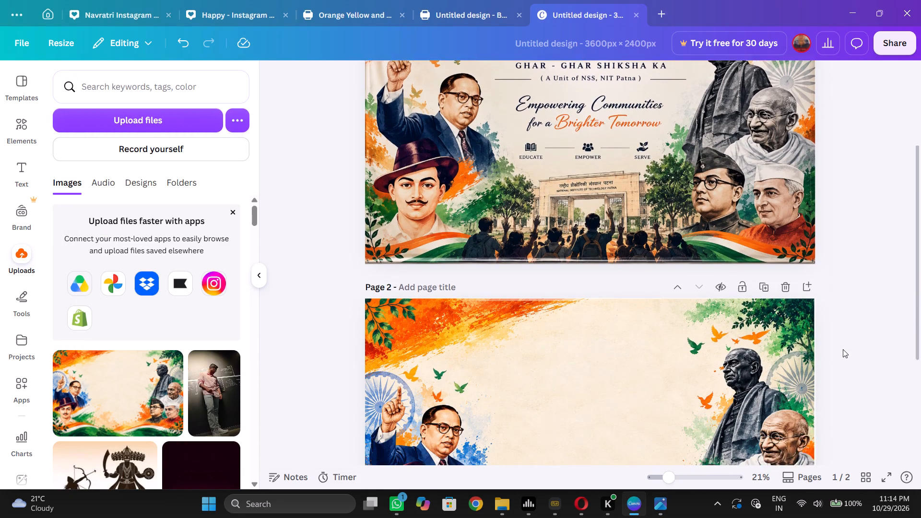
pyautogui.scroll(-1, 843, 349)
pyautogui.scroll(3, 843, 349)
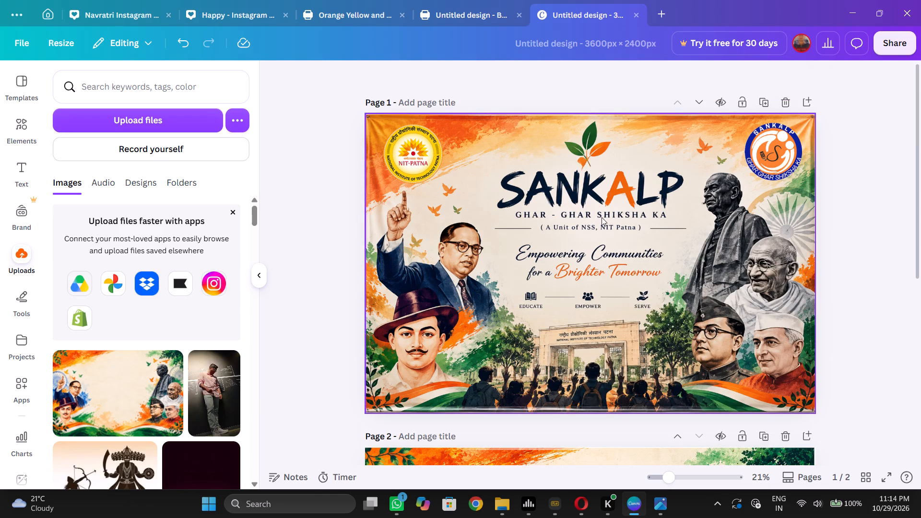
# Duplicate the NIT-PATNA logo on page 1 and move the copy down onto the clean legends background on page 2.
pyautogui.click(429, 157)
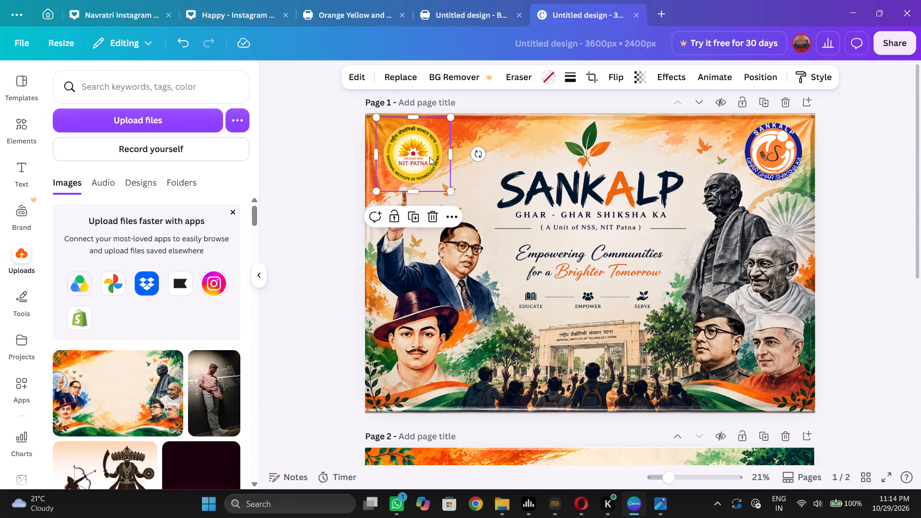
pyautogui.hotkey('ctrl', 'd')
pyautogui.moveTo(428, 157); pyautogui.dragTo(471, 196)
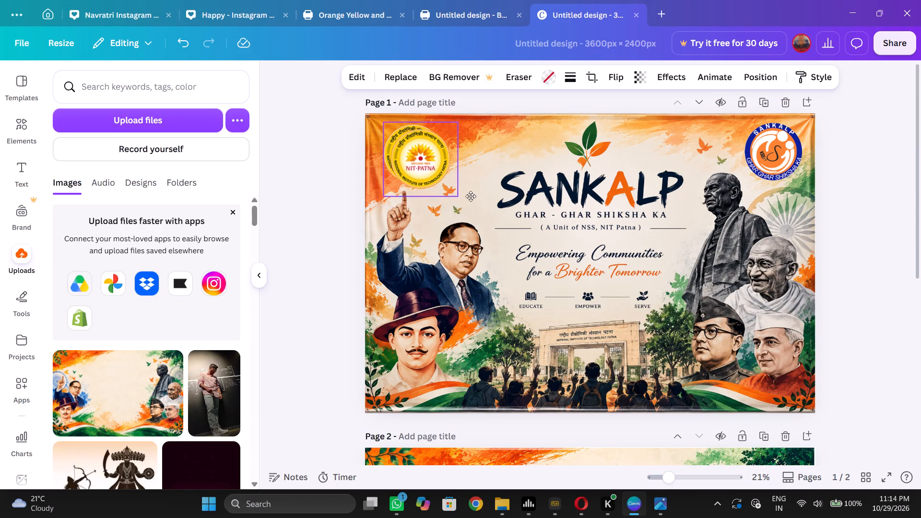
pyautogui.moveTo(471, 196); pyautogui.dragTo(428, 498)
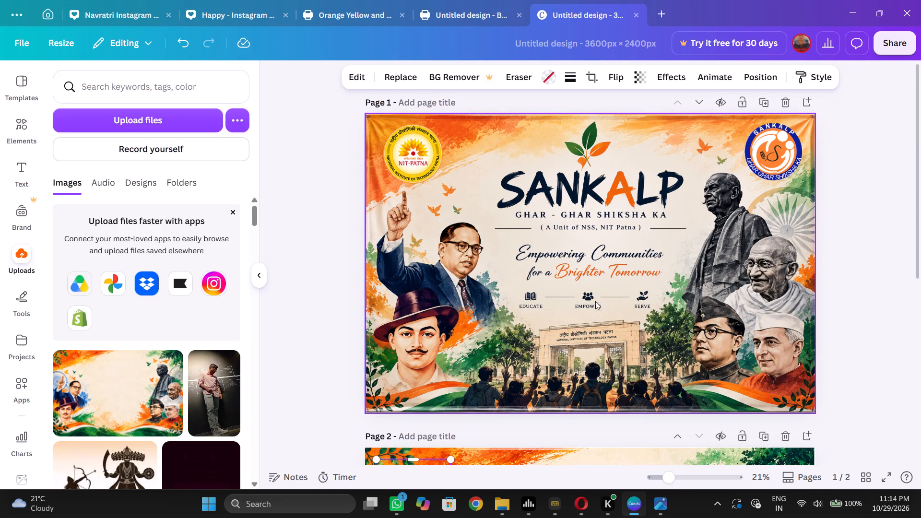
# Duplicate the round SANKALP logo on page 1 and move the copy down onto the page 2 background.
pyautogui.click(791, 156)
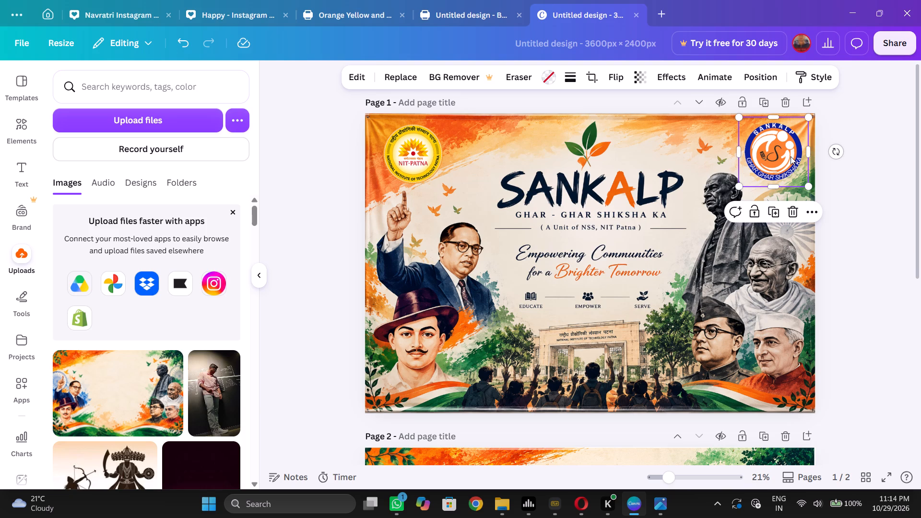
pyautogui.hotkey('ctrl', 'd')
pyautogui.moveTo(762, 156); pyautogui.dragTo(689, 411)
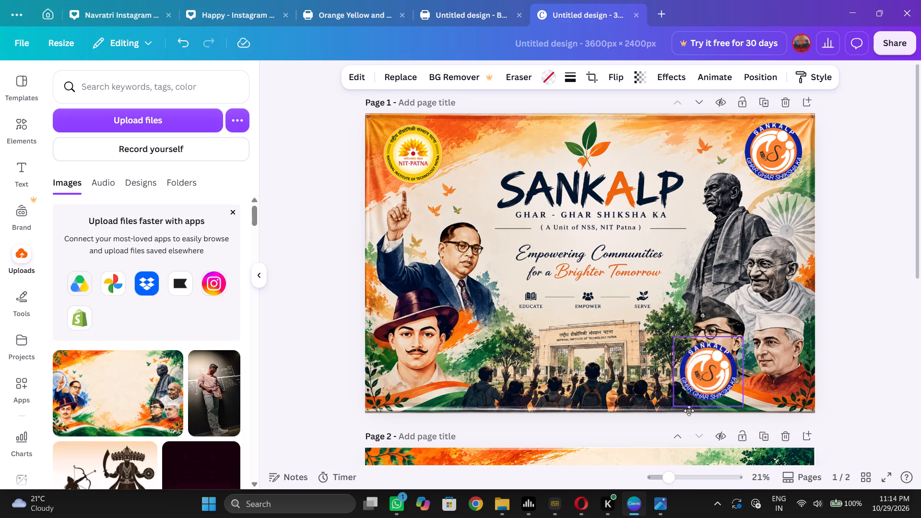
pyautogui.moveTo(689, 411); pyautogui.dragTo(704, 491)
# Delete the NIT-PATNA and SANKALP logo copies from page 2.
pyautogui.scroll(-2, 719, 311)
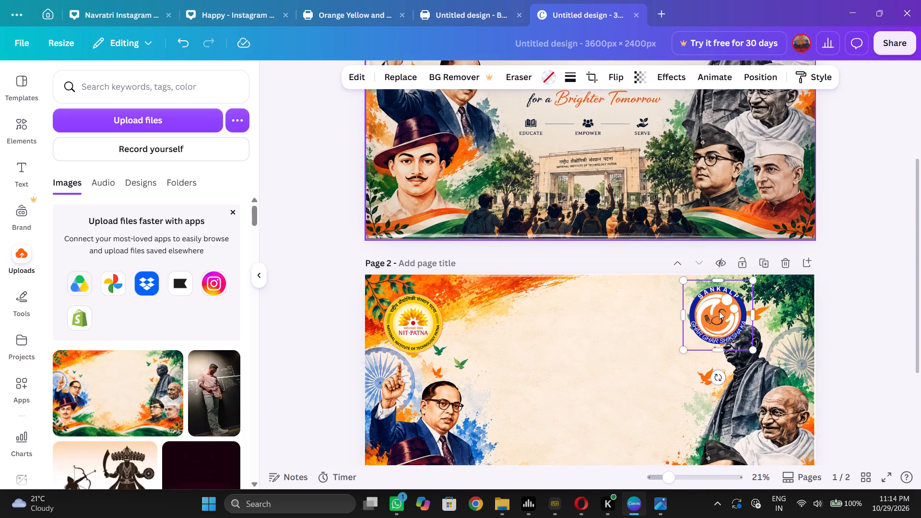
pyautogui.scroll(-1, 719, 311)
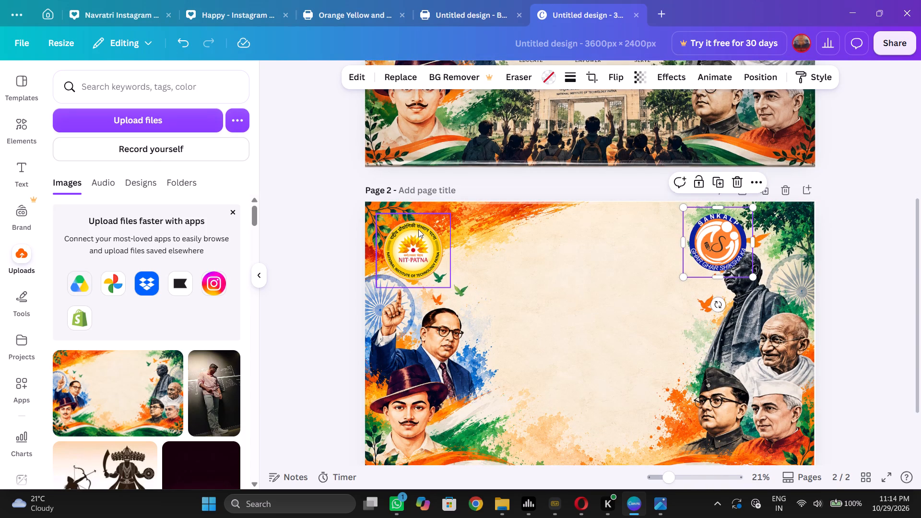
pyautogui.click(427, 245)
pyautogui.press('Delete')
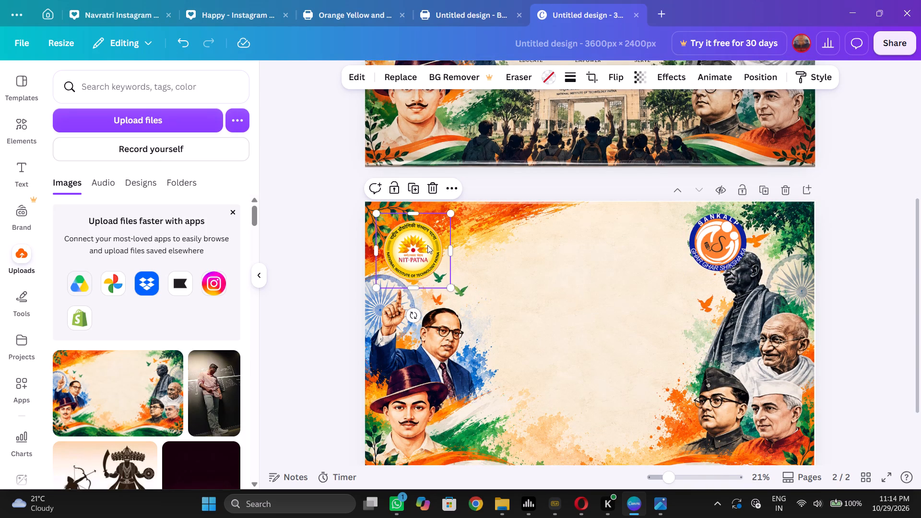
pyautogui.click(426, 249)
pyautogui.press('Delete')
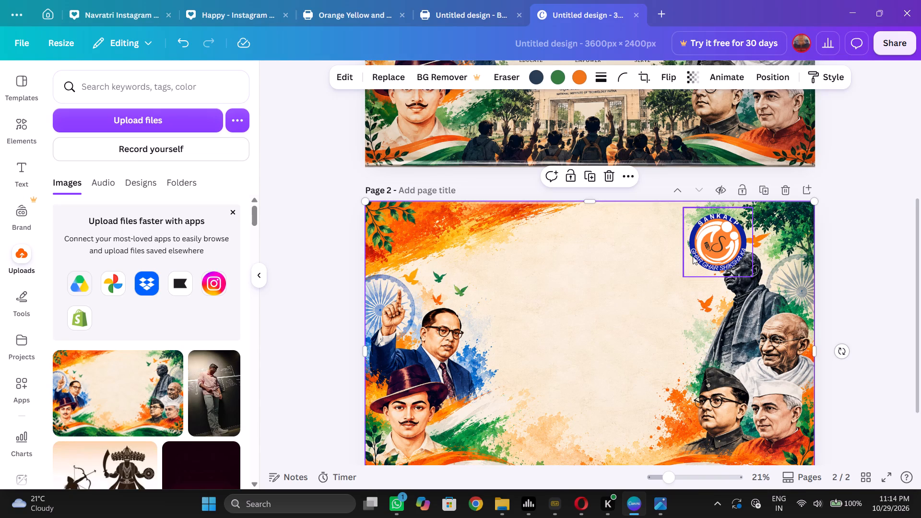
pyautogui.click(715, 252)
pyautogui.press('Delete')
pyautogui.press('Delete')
# Copy the NIT-PATNA logo from page 1 and paste it at the same position on the page 2 legends background.
pyautogui.scroll(1, 685, 289)
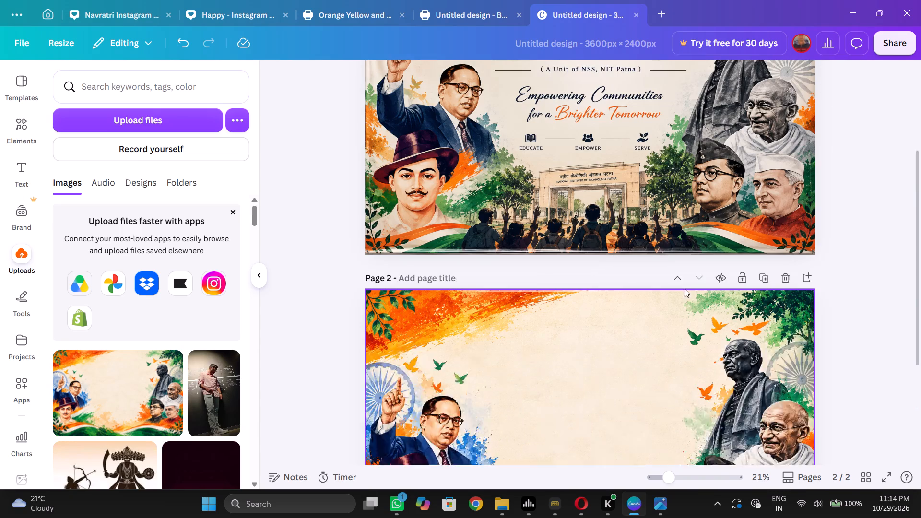
pyautogui.scroll(1, 685, 289)
pyautogui.click(428, 107)
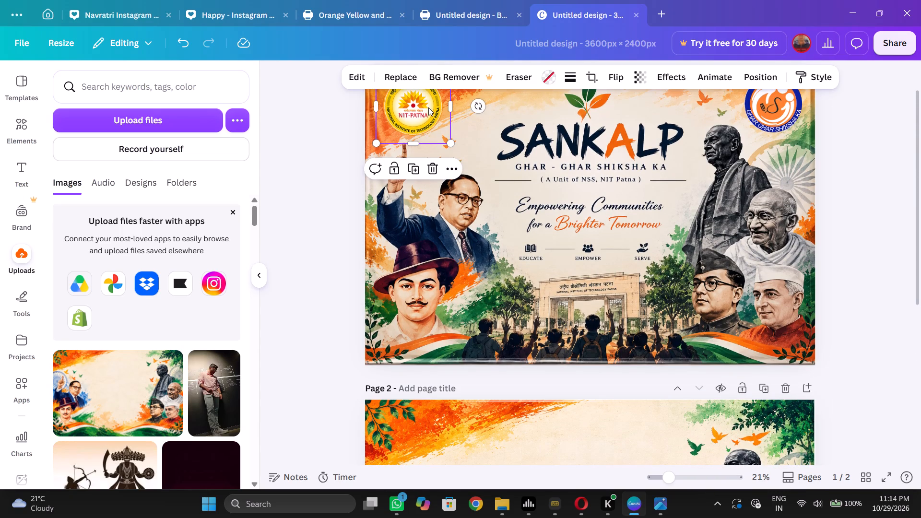
pyautogui.hotkey('ctrl', 'c')
pyautogui.click(526, 423)
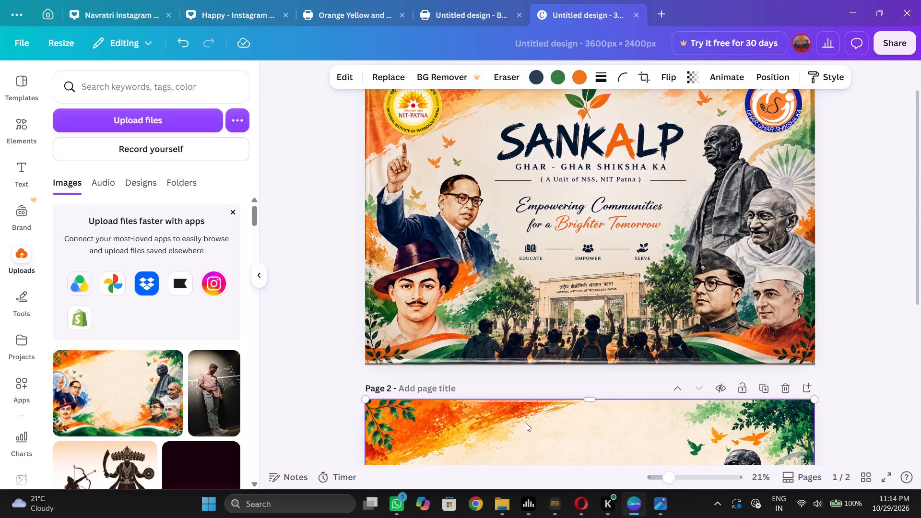
pyautogui.hotkey('ctrl', 'v')
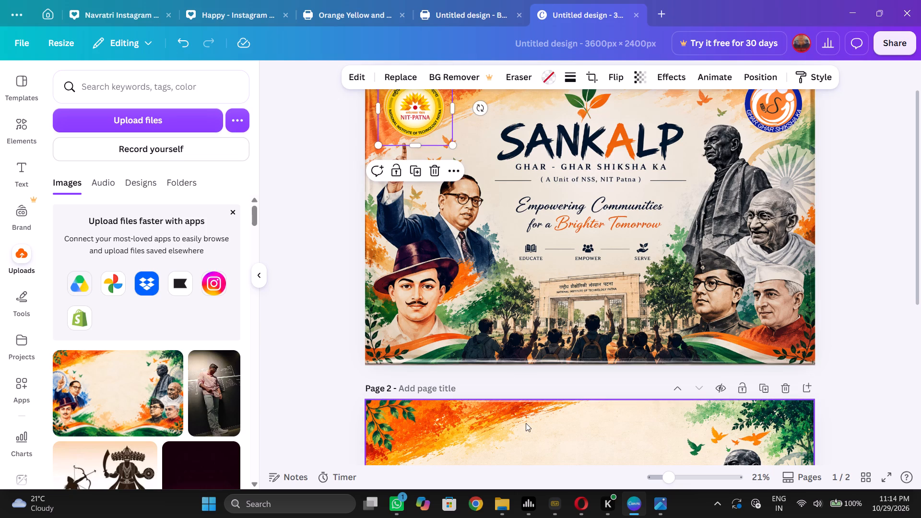
pyautogui.scroll(-2, 568, 287)
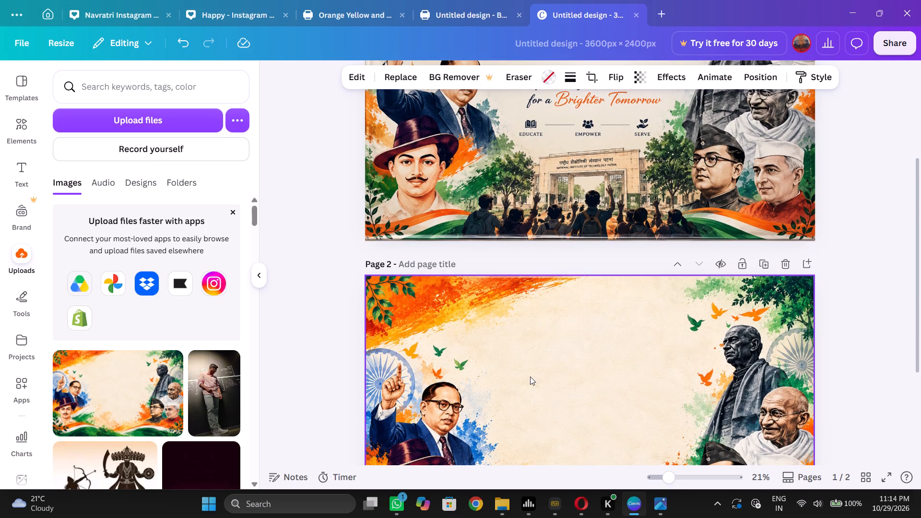
pyautogui.click(530, 377)
pyautogui.hotkey('ctrl', 'v')
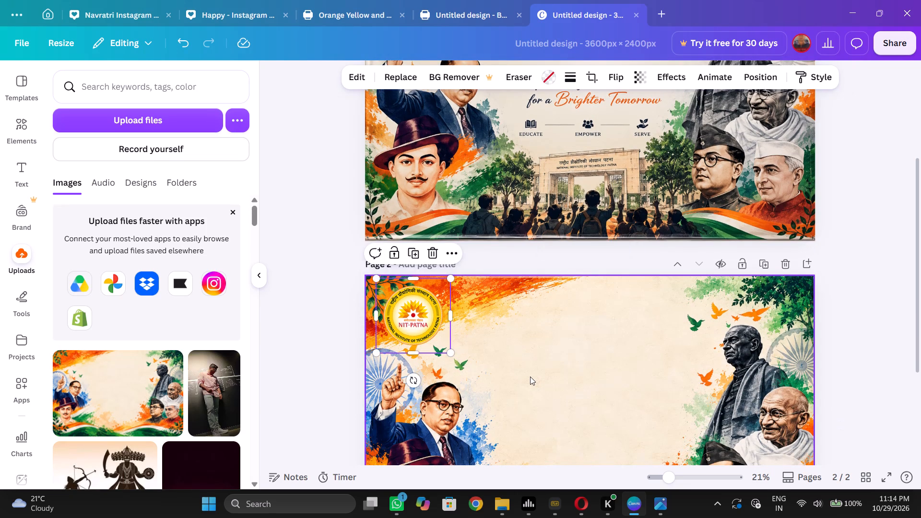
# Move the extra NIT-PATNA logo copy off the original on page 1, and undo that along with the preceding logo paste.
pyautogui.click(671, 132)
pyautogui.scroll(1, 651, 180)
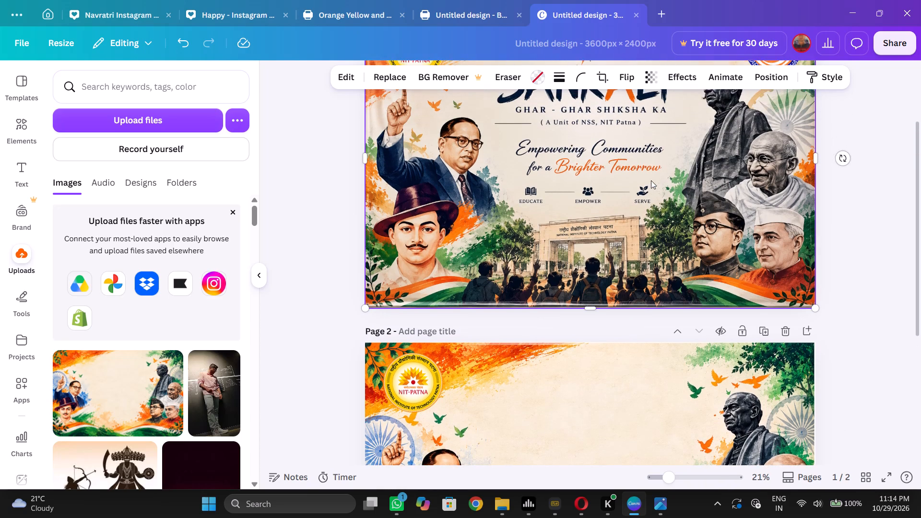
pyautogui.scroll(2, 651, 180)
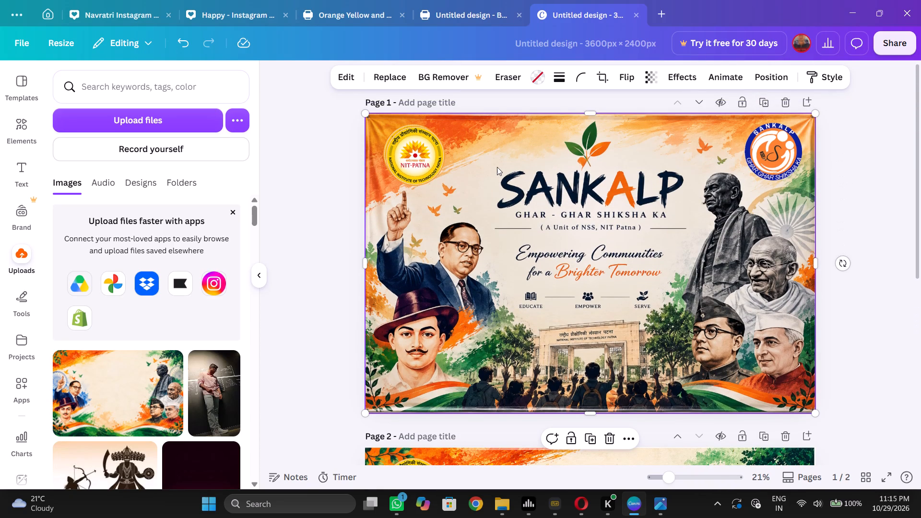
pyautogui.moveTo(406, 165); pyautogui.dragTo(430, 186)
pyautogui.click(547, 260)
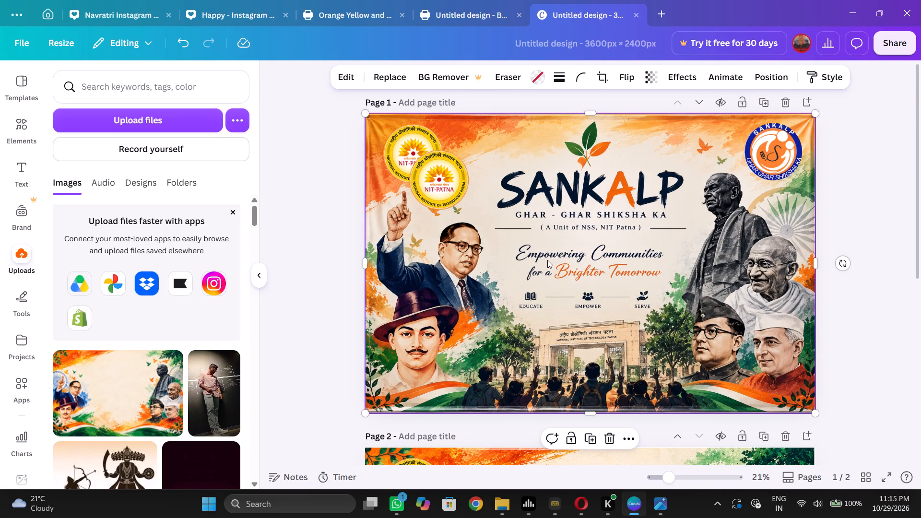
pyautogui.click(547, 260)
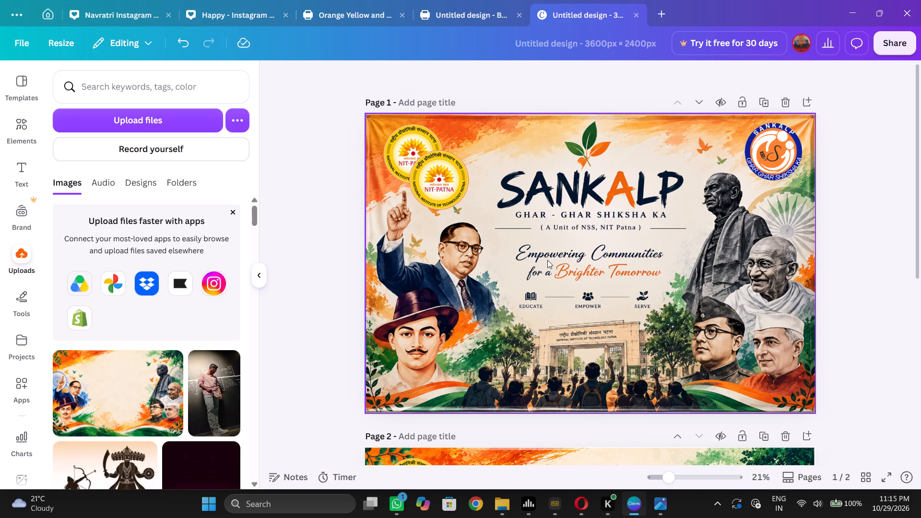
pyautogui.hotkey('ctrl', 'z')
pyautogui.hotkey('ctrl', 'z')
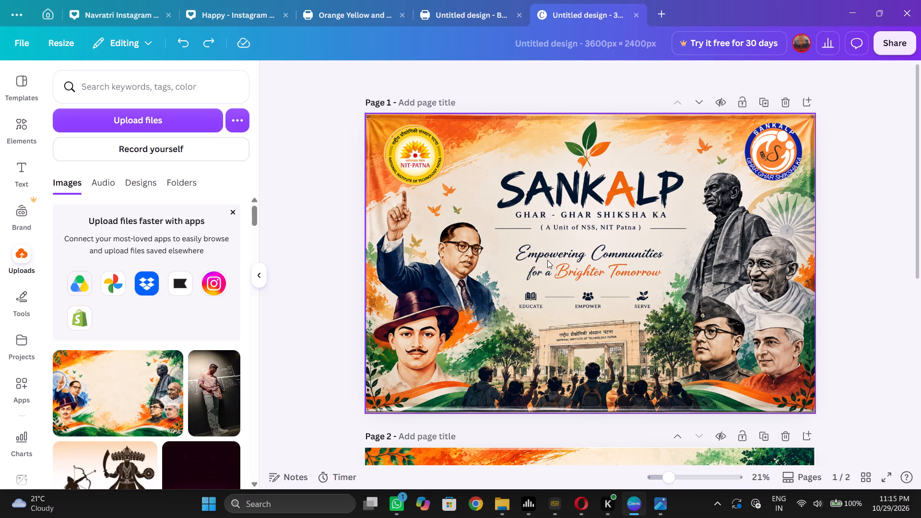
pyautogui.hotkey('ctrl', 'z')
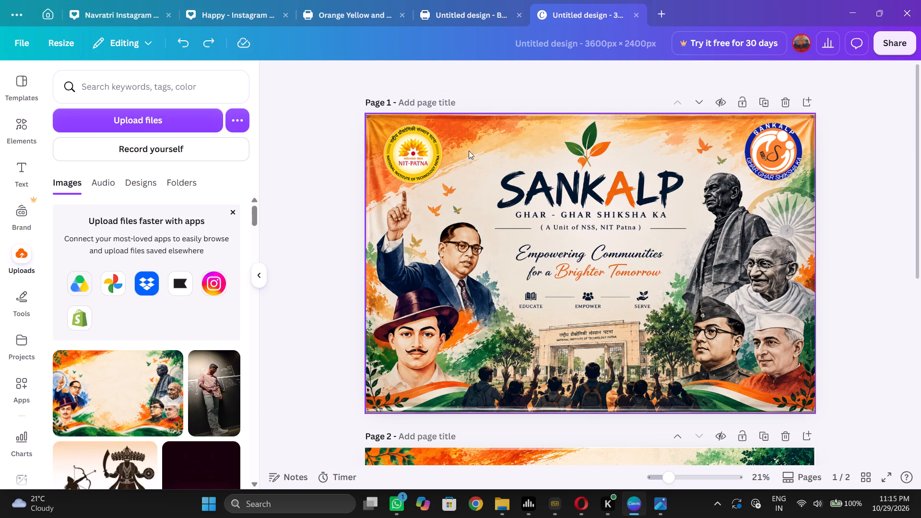
# Copy the NIT-PATNA logo from page 1 and paste it at the same position on the page 2 legends background.
pyautogui.click(508, 177)
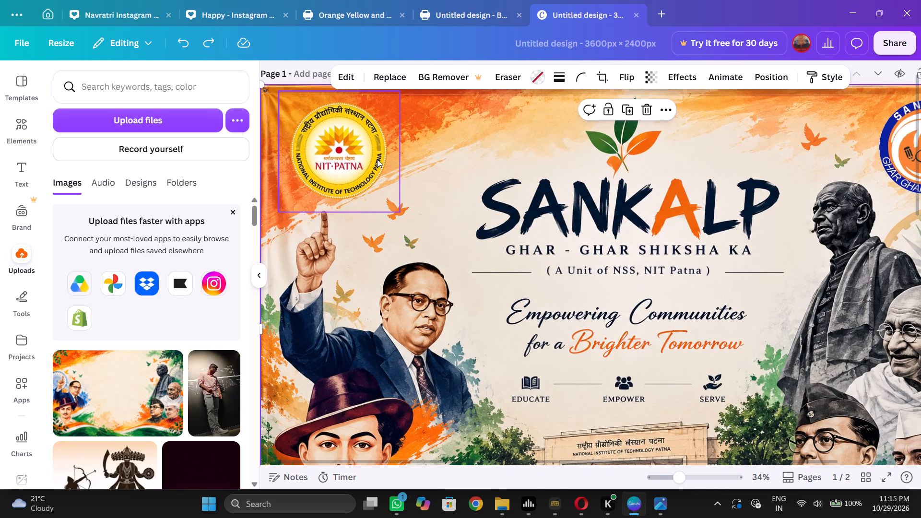
pyautogui.click(510, 244)
pyautogui.click(333, 164)
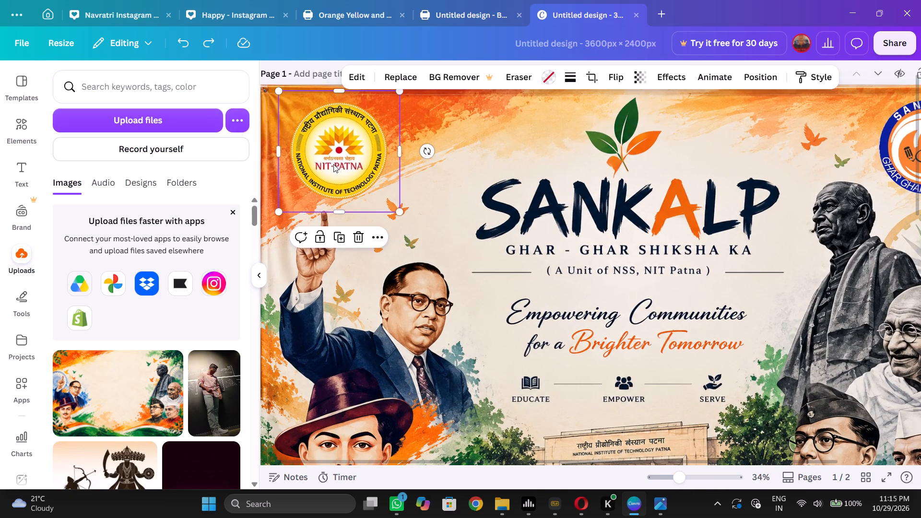
pyautogui.hotkey('ctrl', 'c')
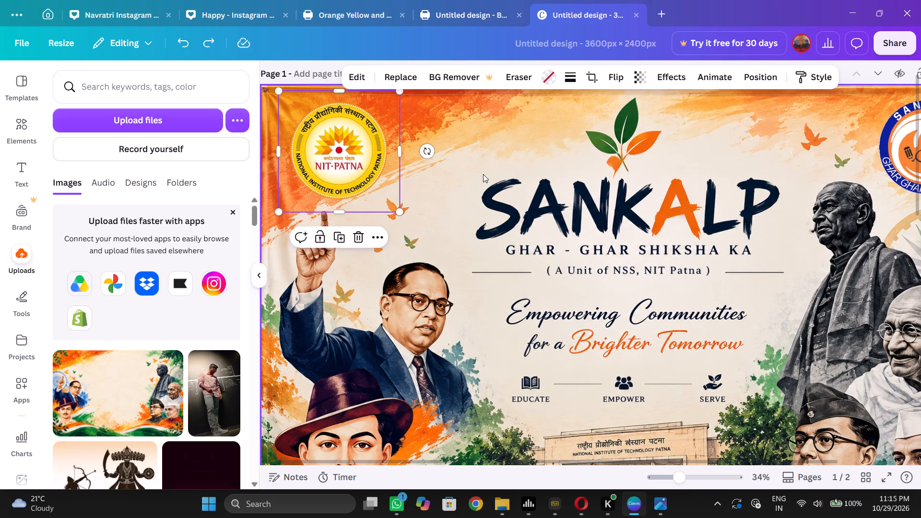
pyautogui.click(544, 451)
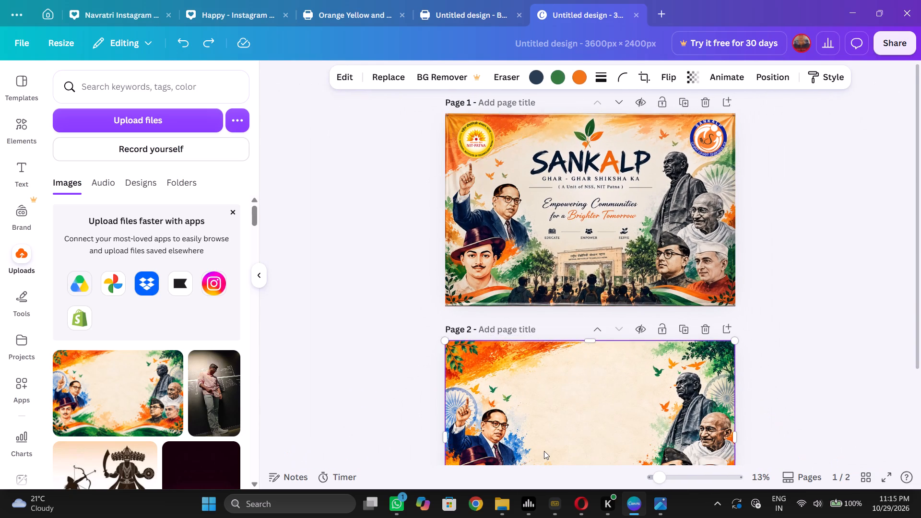
pyautogui.hotkey('ctrl', 'v')
pyautogui.click(547, 396)
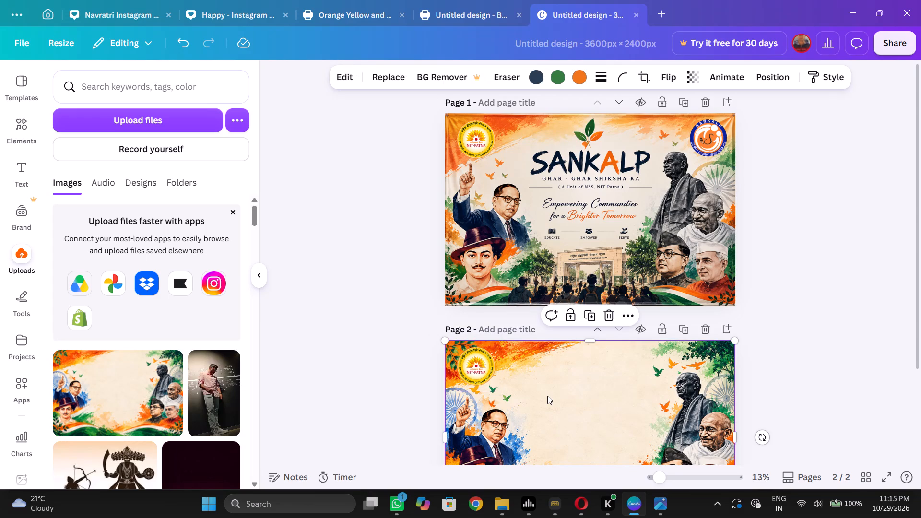
# Copy the round SANKALP logo from page 1 and paste it at the same position on the page 2 legends background.
pyautogui.scroll(2, 547, 396)
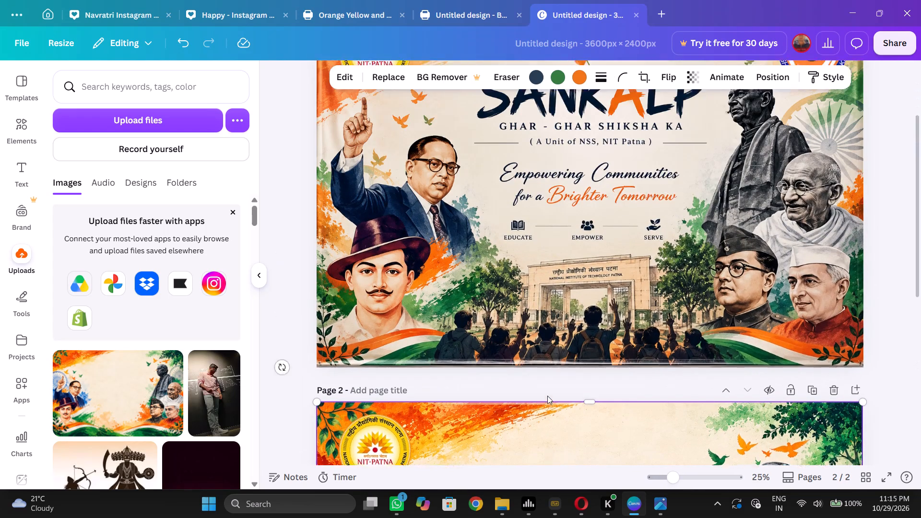
pyautogui.scroll(1, 547, 396)
pyautogui.click(812, 171)
pyautogui.hotkey('ctrl', 'c')
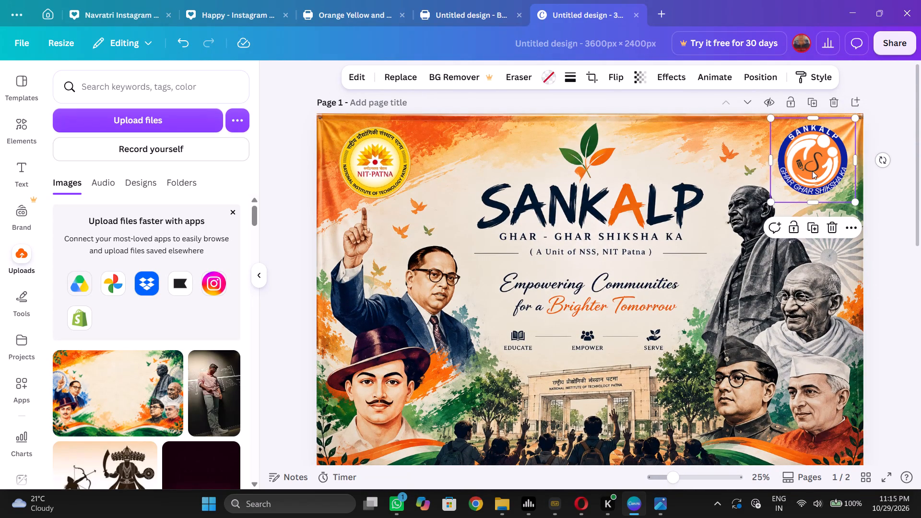
pyautogui.click(608, 456)
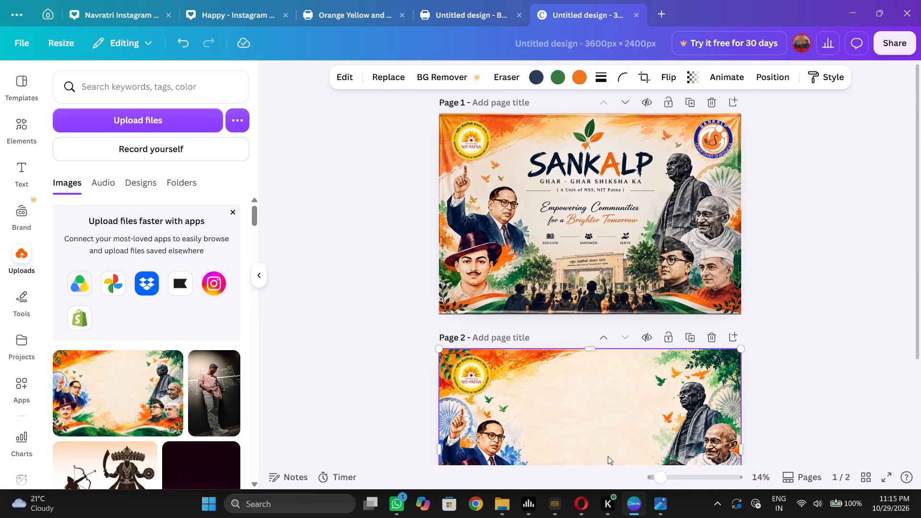
pyautogui.hotkey('ctrl', 'v')
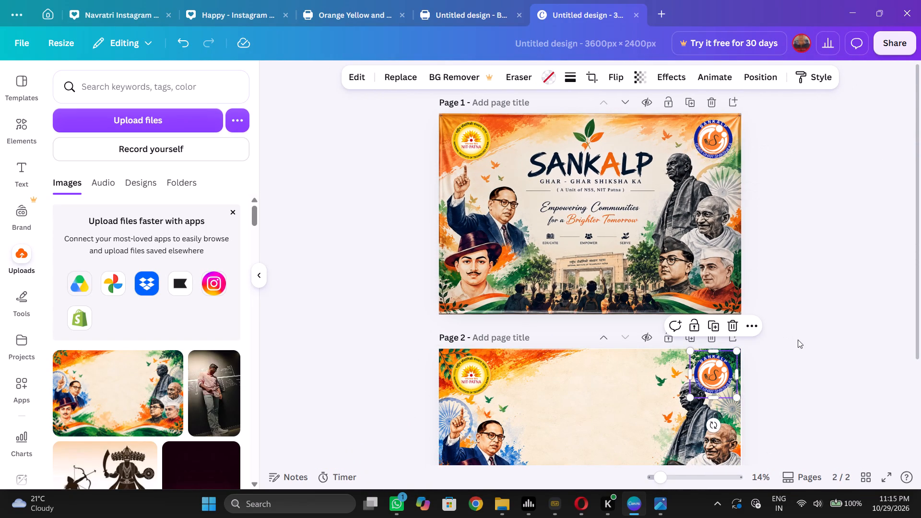
pyautogui.click(798, 340)
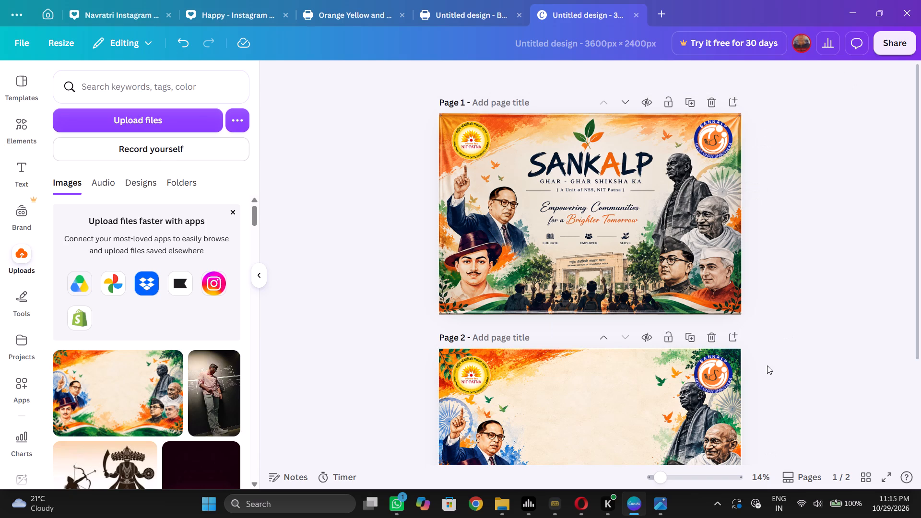
# Examine the logo placement and background artwork on page 2 against the original page 1 banner.
pyautogui.scroll(-1, 765, 372)
pyautogui.scroll(1, 765, 372)
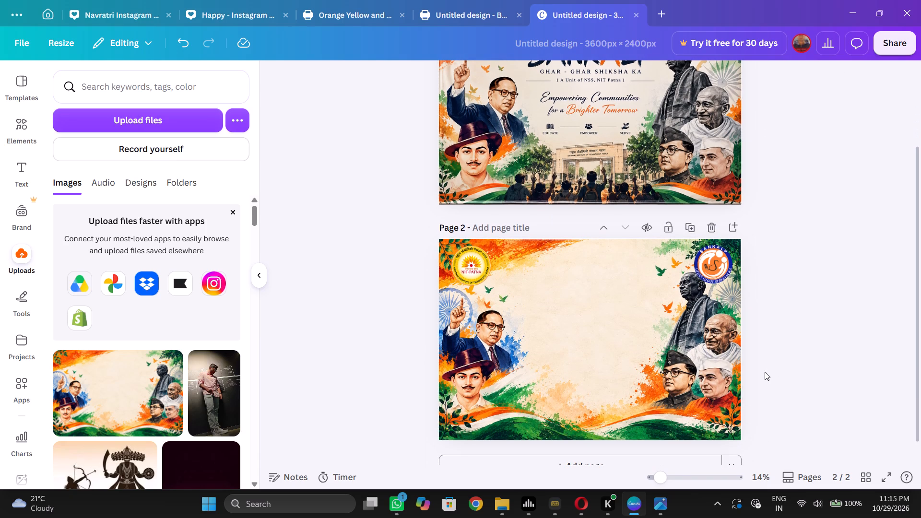
pyautogui.scroll(1, 765, 372)
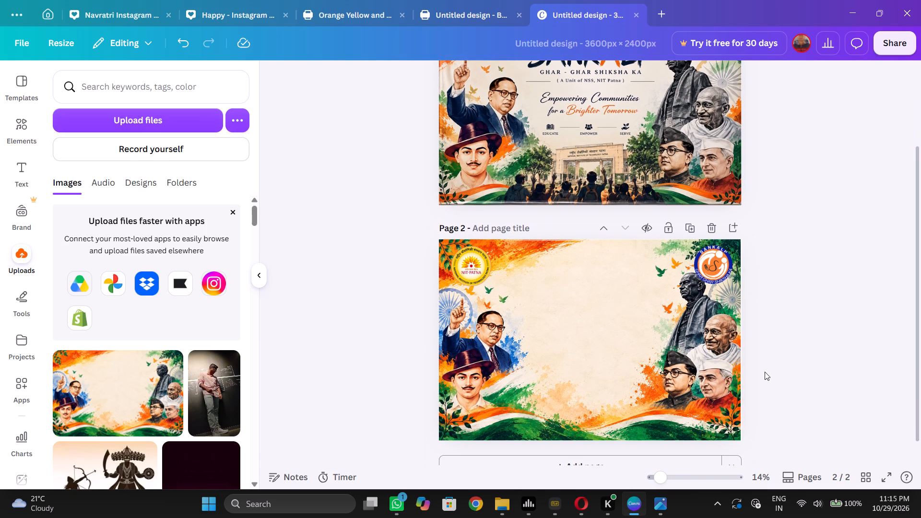
pyautogui.scroll(2, 765, 372)
pyautogui.hscroll(1, 765, 372)
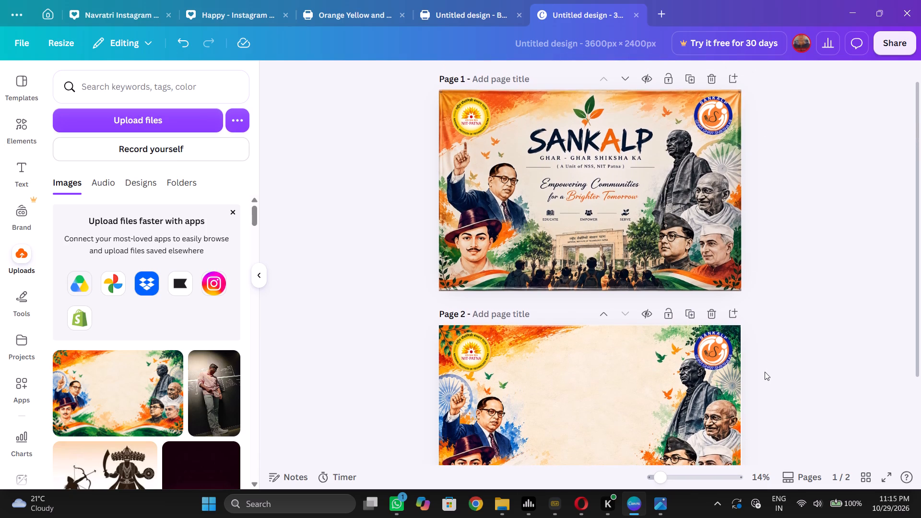
pyautogui.hscroll(2, 765, 372)
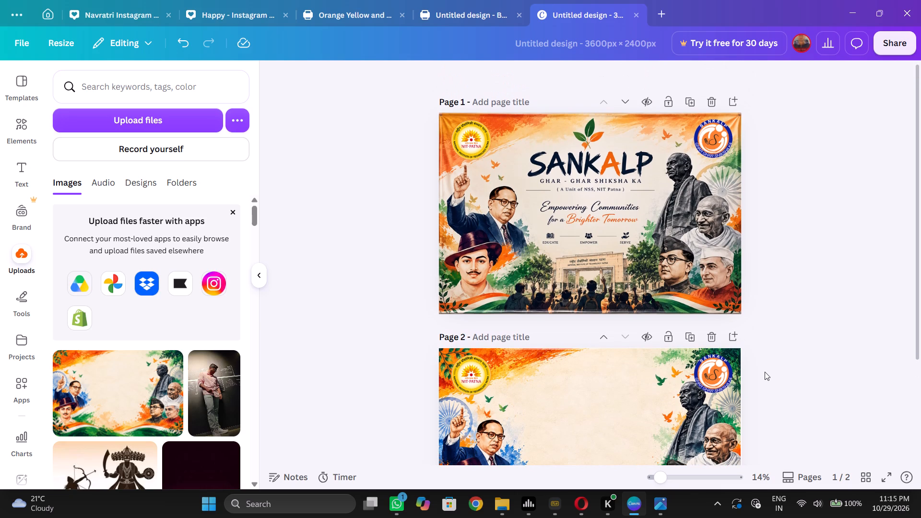
pyautogui.hscroll(1, 765, 372)
pyautogui.scroll(-1, 765, 372)
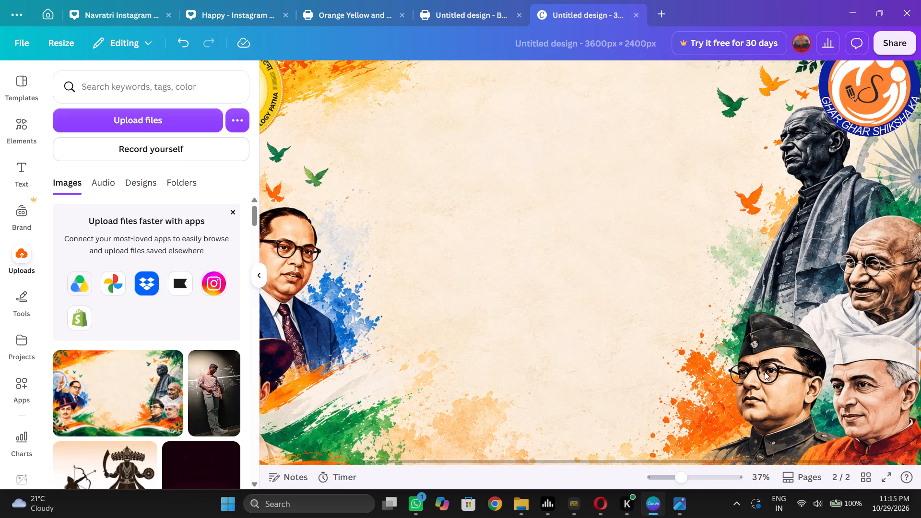
pyautogui.scroll(2, 765, 372)
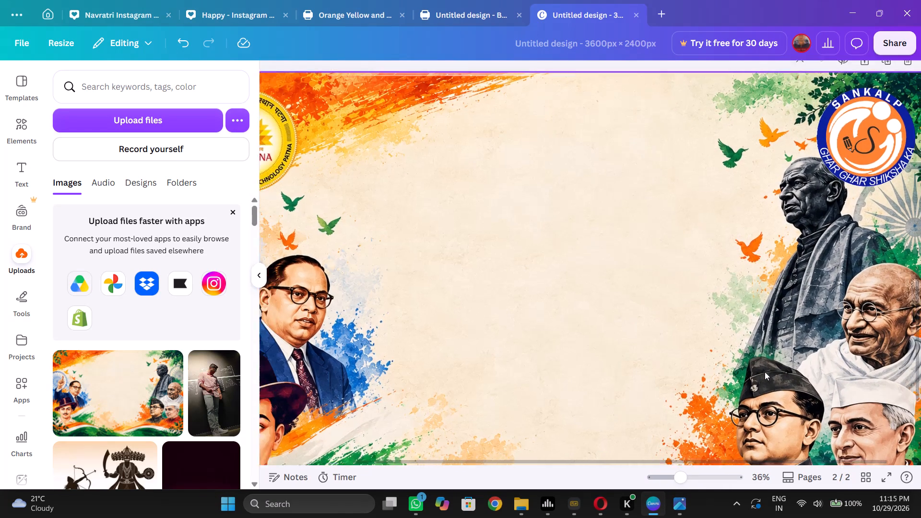
pyautogui.scroll(-1, 765, 372)
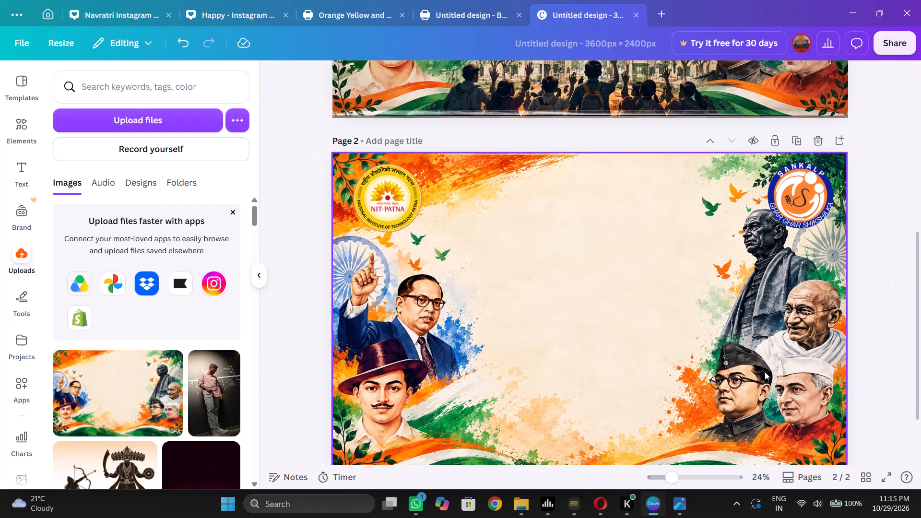
pyautogui.scroll(-2, 765, 372)
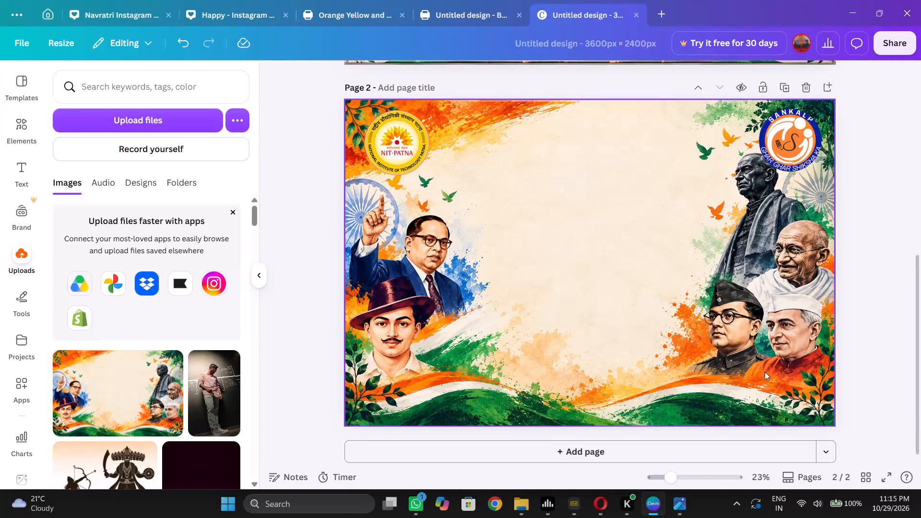
pyautogui.scroll(3, 765, 372)
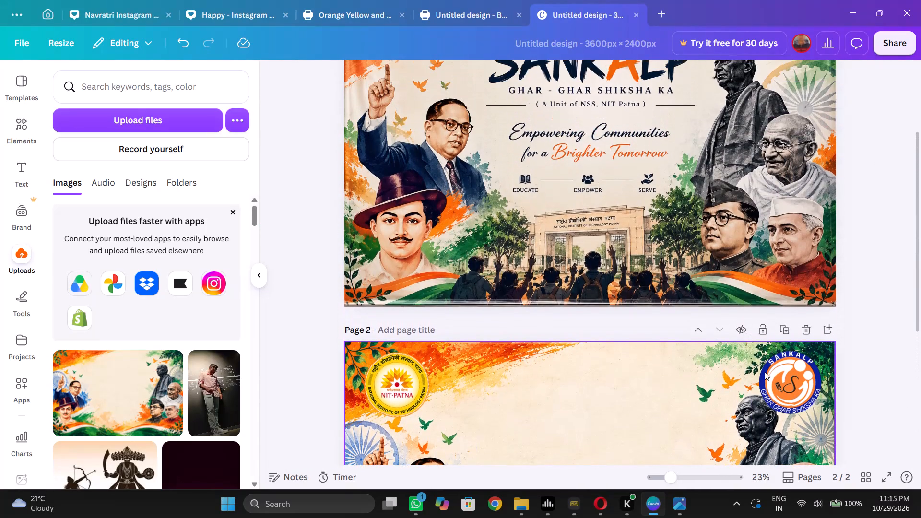
pyautogui.hscroll(1, 765, 372)
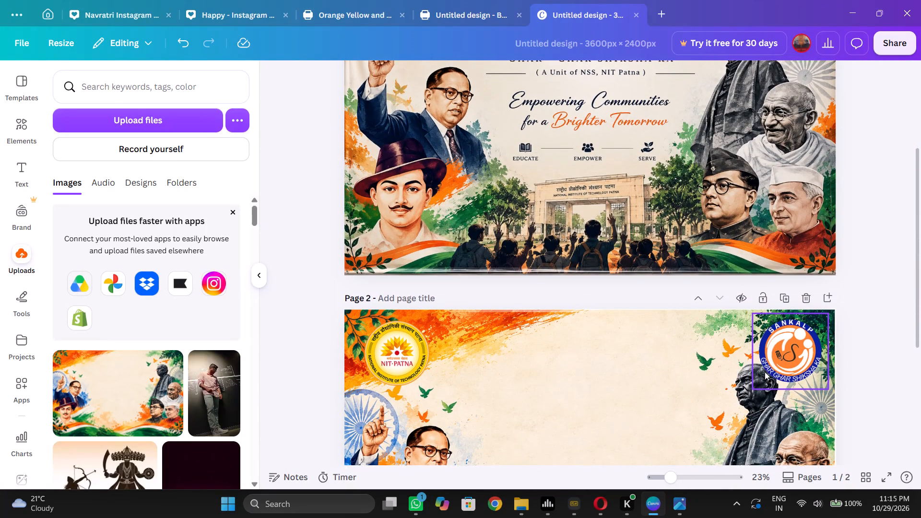
pyautogui.hscroll(1, 765, 372)
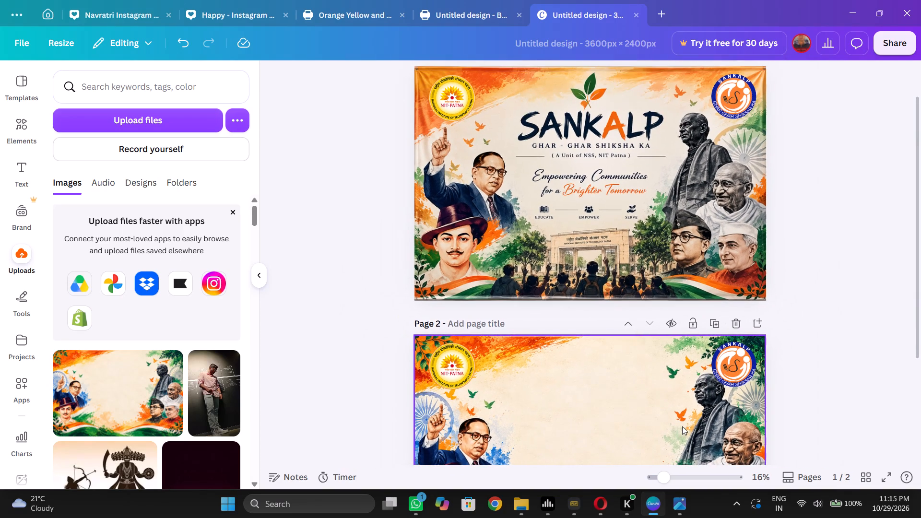
# Take a region screenshot of the full page 2 banner with its NIT-PATNA and SANKALP logos.
pyautogui.click(637, 413)
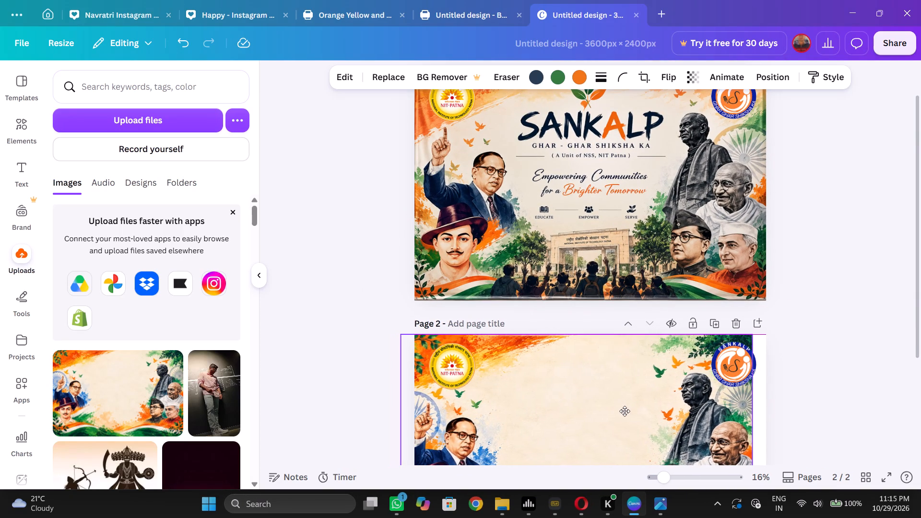
pyautogui.scroll(-1, 639, 394)
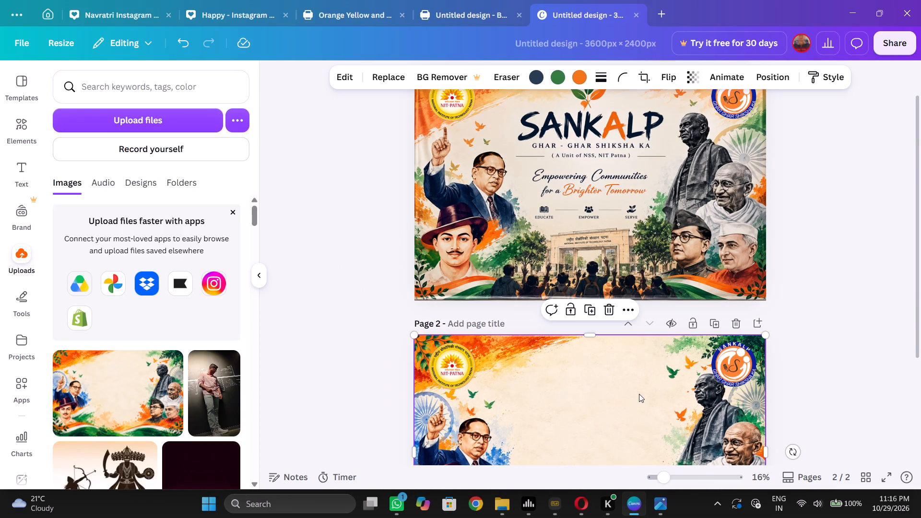
pyautogui.scroll(-2, 639, 394)
pyautogui.click(812, 343)
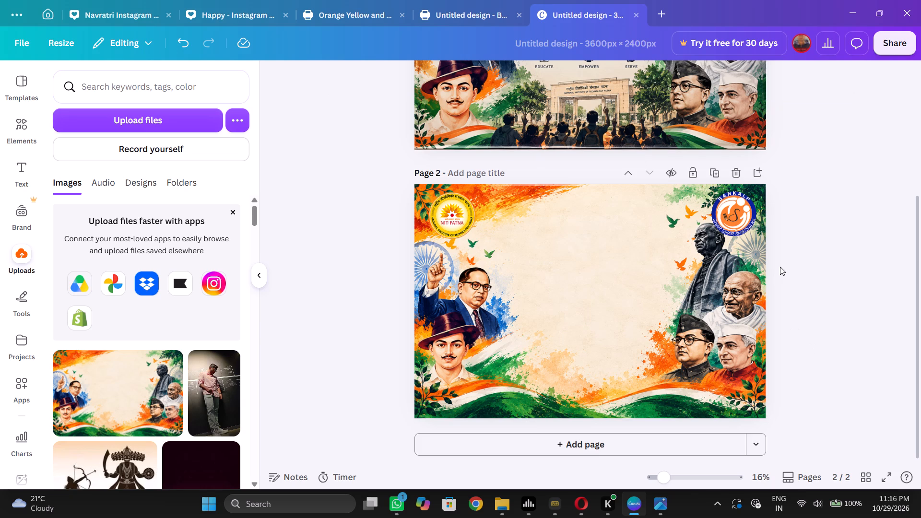
pyautogui.press('shift+super+s')
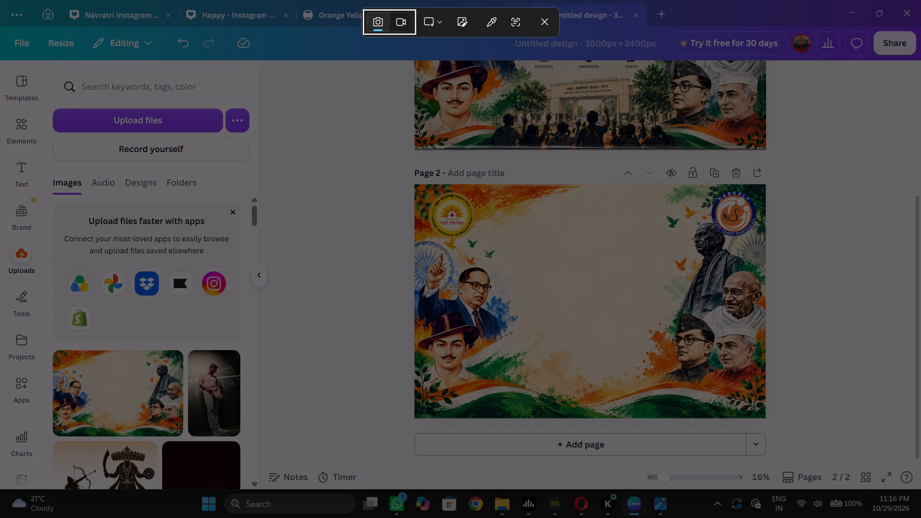
pyautogui.moveTo(357, 155); pyautogui.dragTo(790, 409)
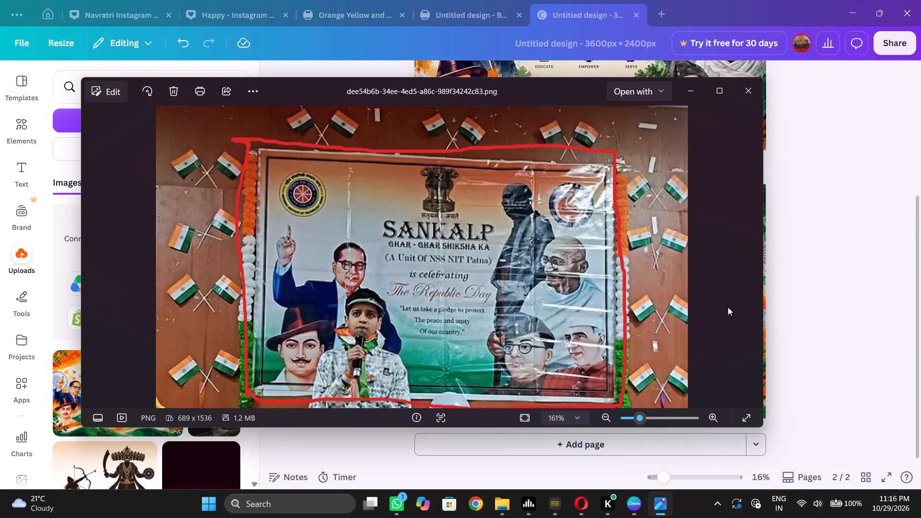
pyautogui.rightClick(728, 307)
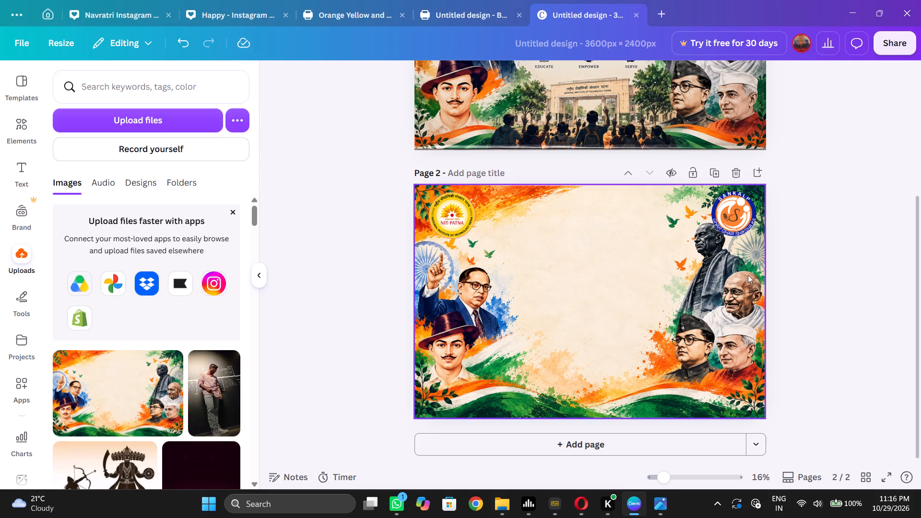
# Switch back to Canva and rename the 3600px × 2400px untitled design as "Sankalp Poster".
pyautogui.scroll(4, 814, 256)
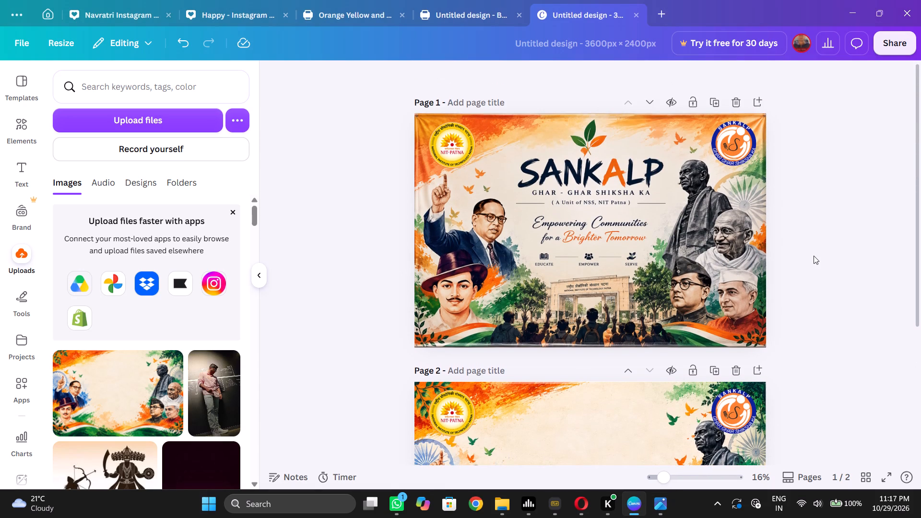
pyautogui.scroll(4, 814, 256)
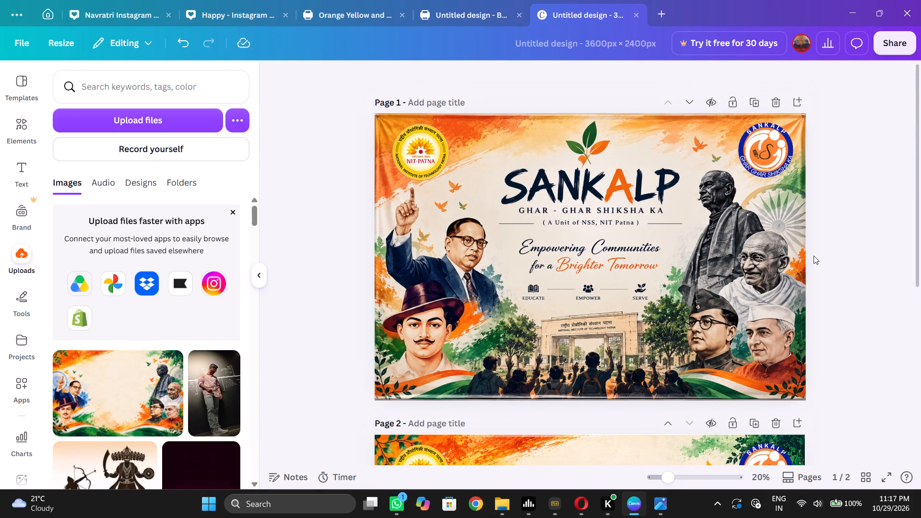
pyautogui.click(575, 20)
pyautogui.click(602, 36)
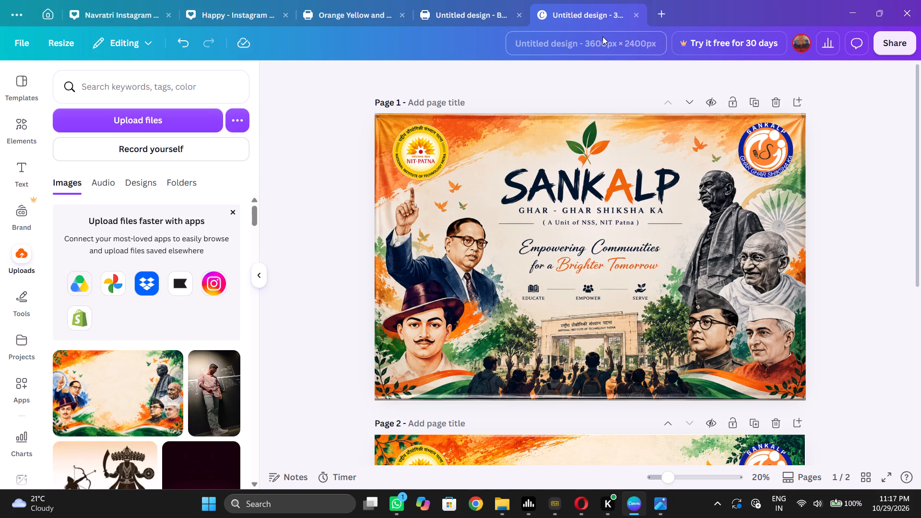
pyautogui.write('Sankalp ps')
pyautogui.press('BackSpace')
pyautogui.write('oster')
pyautogui.press('BackSpace')
pyautogui.press('BackSpace')
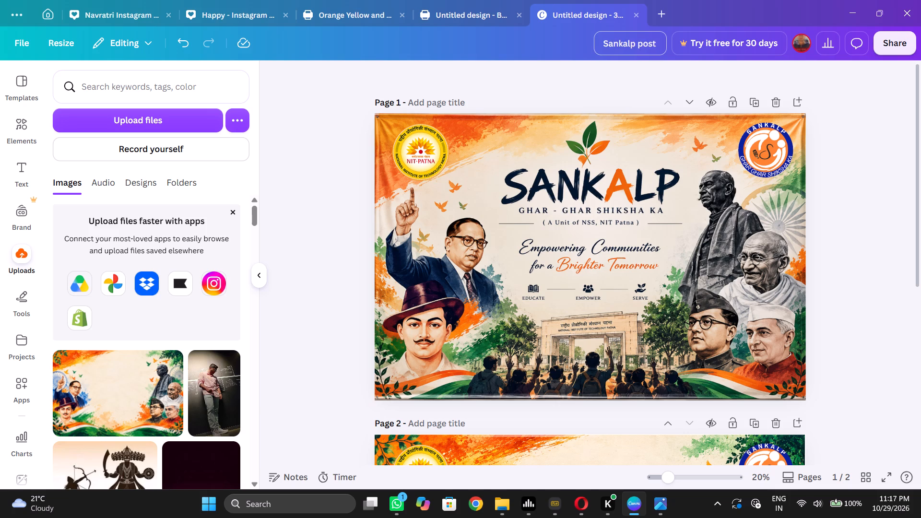
pyautogui.press('BackSpace')
pyautogui.press('BackSpace')
pyautogui.press('BackSpace')
pyautogui.press('BackSpace')
pyautogui.write('Poster')
pyautogui.press('Return')
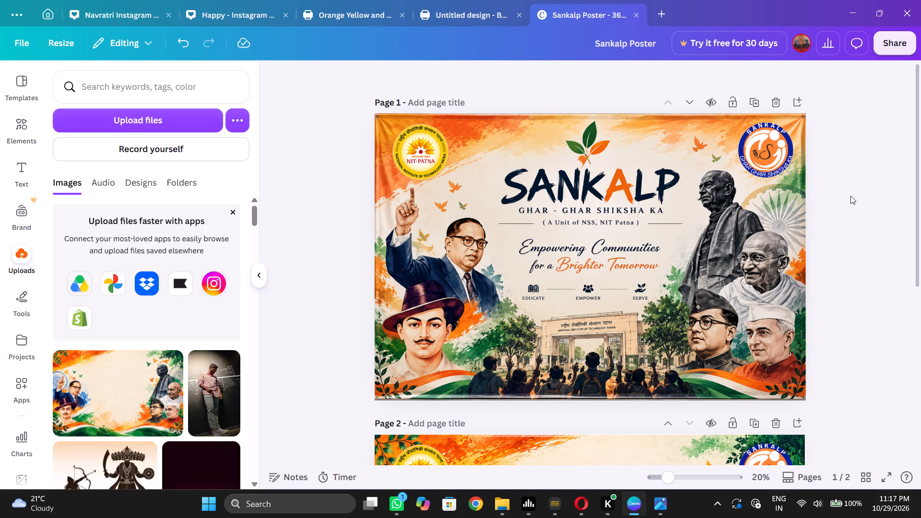
pyautogui.click(850, 196)
# Extend the page 2 background image's lower edge to the page boundary, sizing the image to 3,592 × 2,400.
pyautogui.scroll(-5, 831, 274)
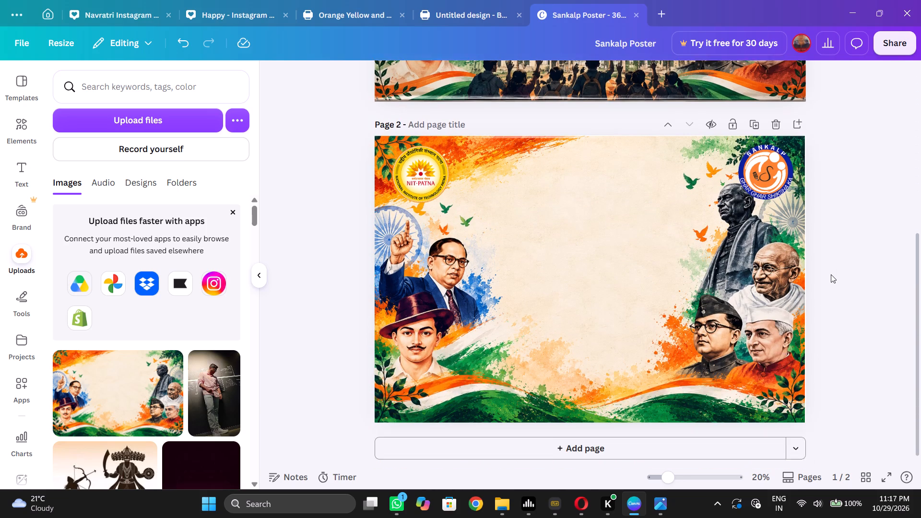
pyautogui.scroll(-1, 831, 274)
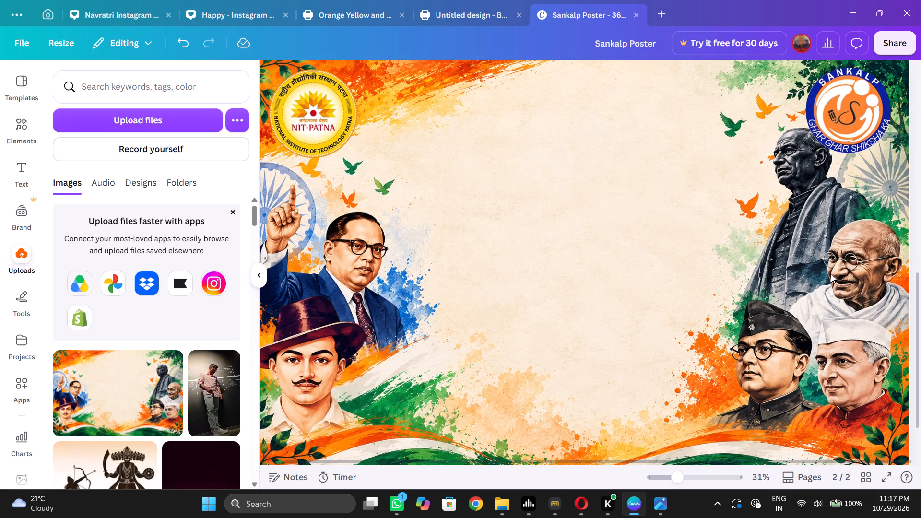
pyautogui.hscroll(-2, 831, 274)
pyautogui.scroll(1, 831, 274)
pyautogui.scroll(-1, 831, 274)
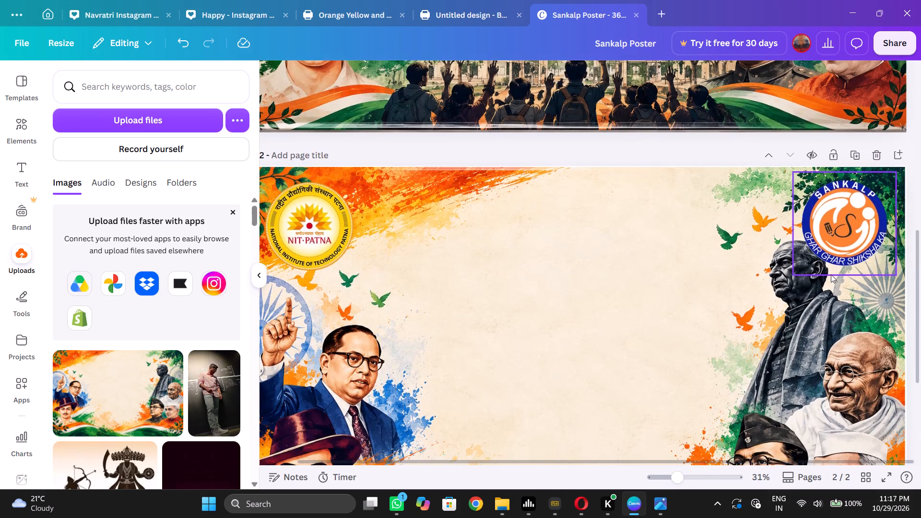
pyautogui.scroll(-1, 831, 274)
pyautogui.click(705, 275)
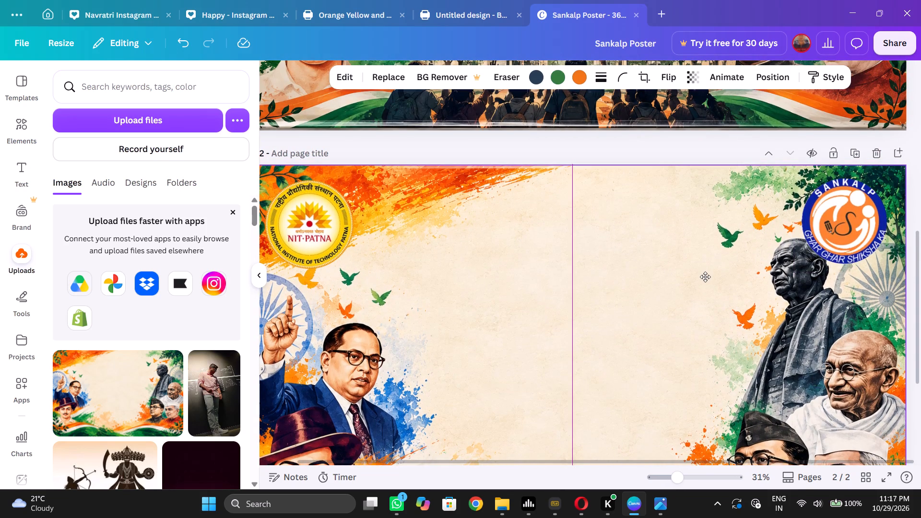
pyautogui.scroll(-4, 615, 313)
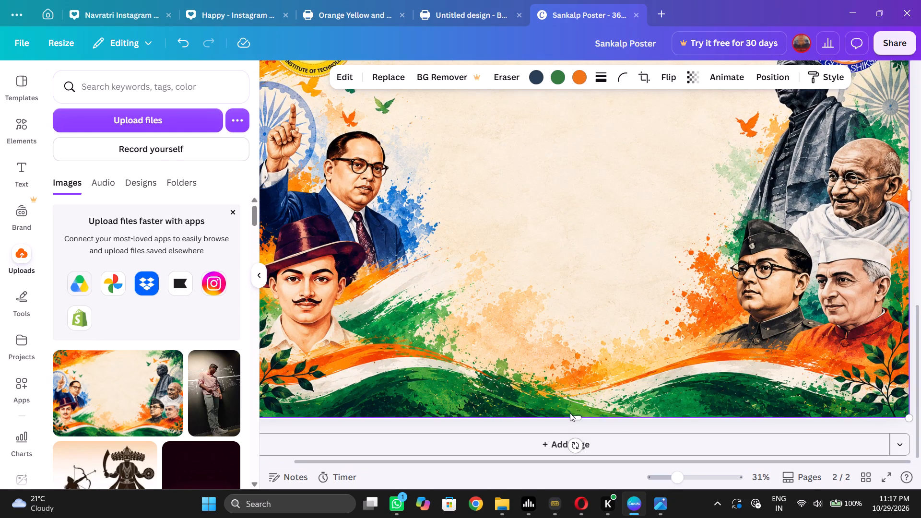
pyautogui.click(574, 415)
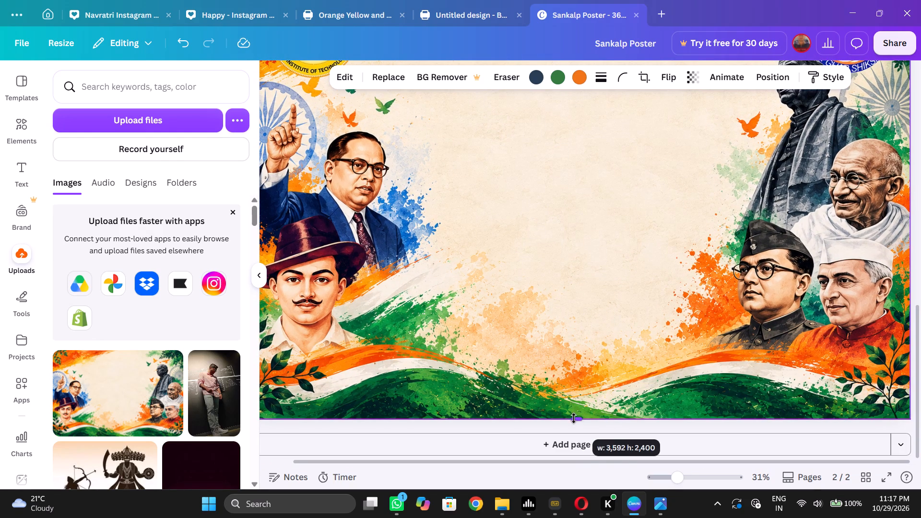
pyautogui.click(611, 332)
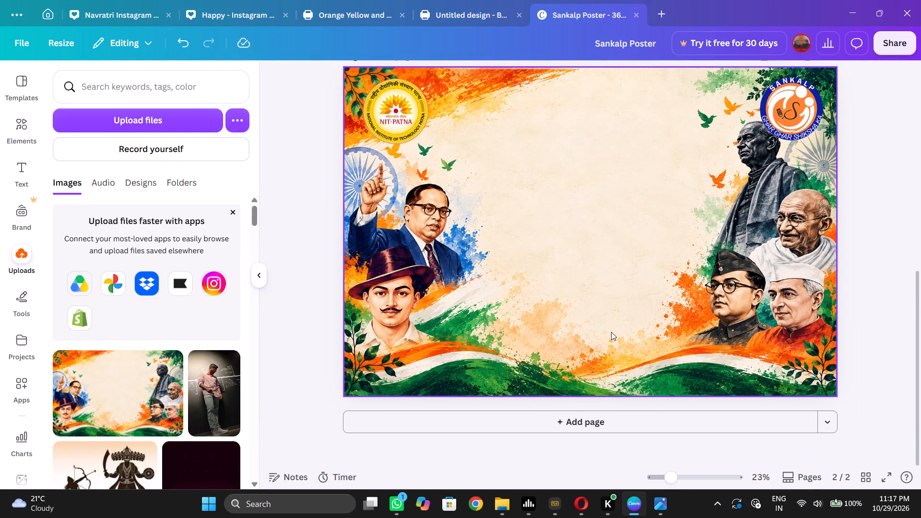
pyautogui.scroll(1, 611, 332)
pyautogui.click(862, 318)
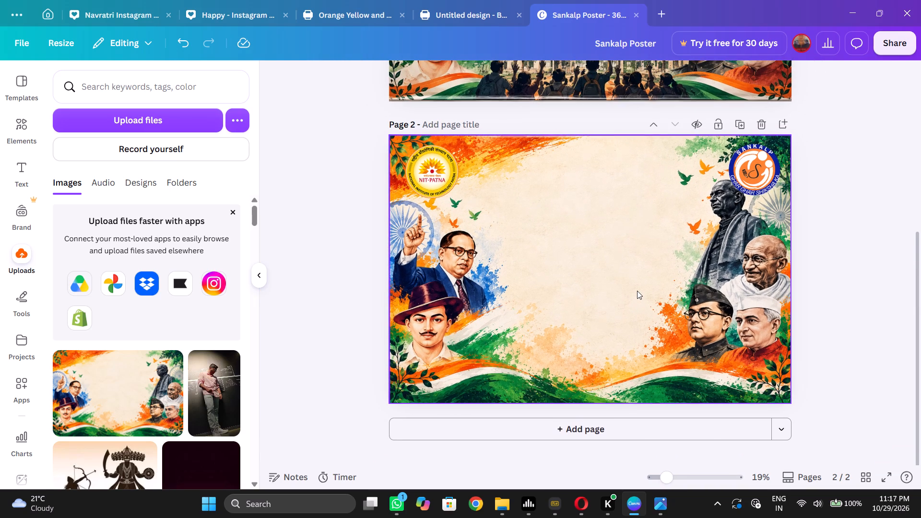
pyautogui.click(333, 361)
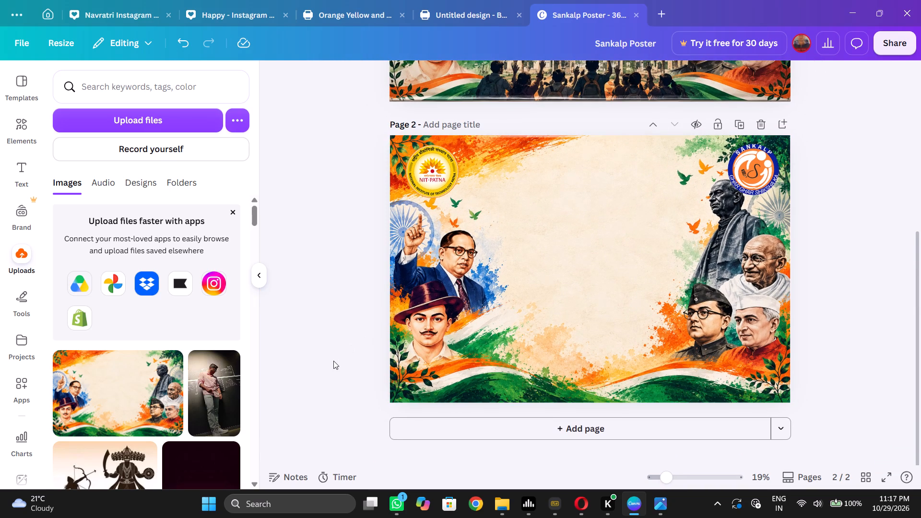
# Extend the page 2 background image's left edge to the page boundary to close the thin gap there.
pyautogui.hscroll(3, 461, 288)
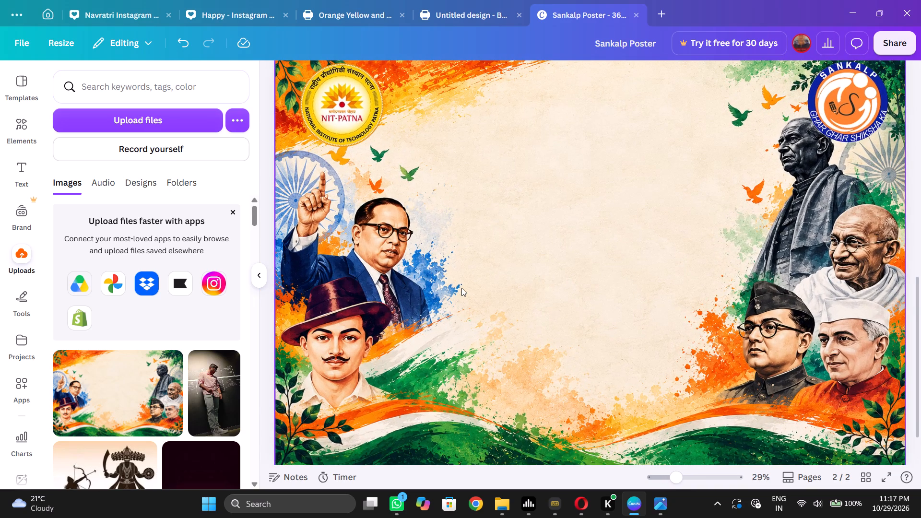
pyautogui.hscroll(4, 540, 273)
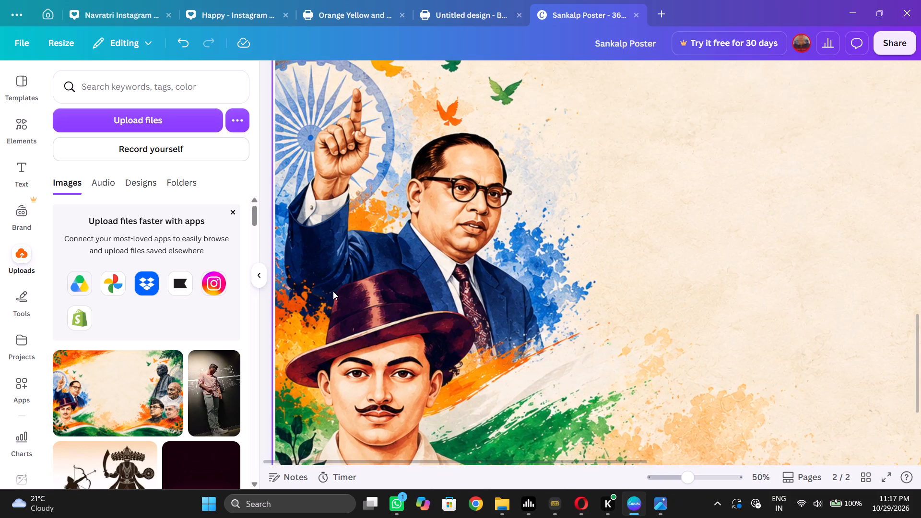
pyautogui.hscroll(1, 340, 290)
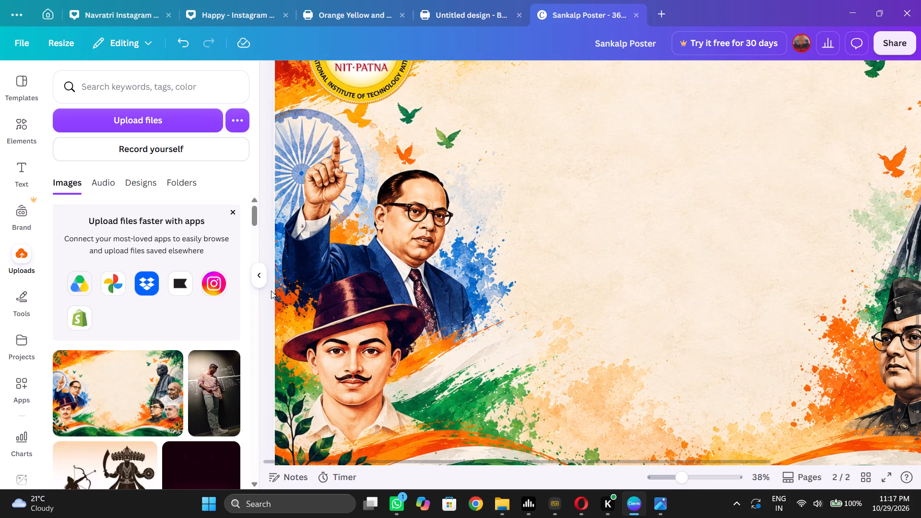
pyautogui.click(278, 289)
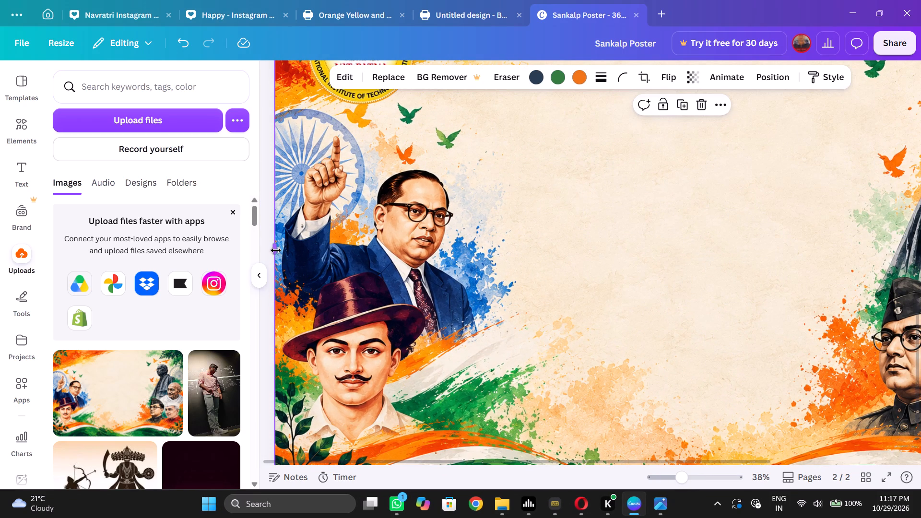
pyautogui.click(276, 250)
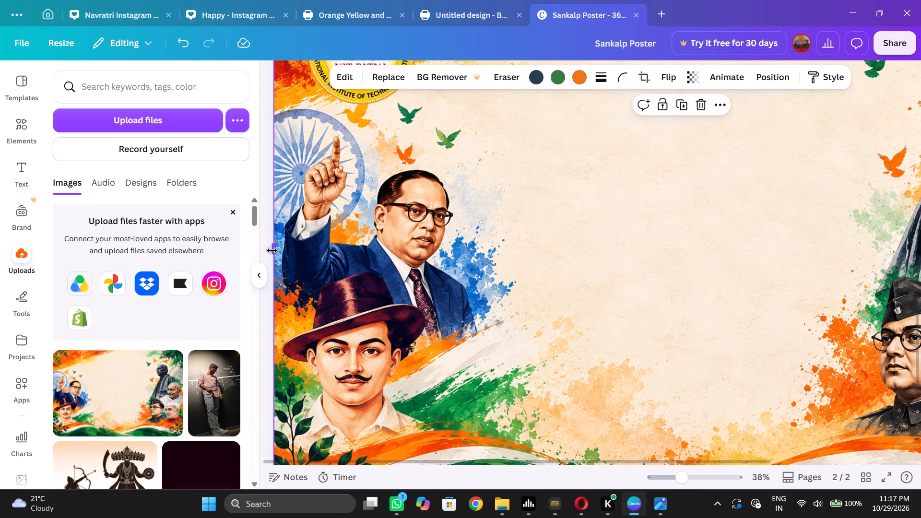
pyautogui.click(371, 284)
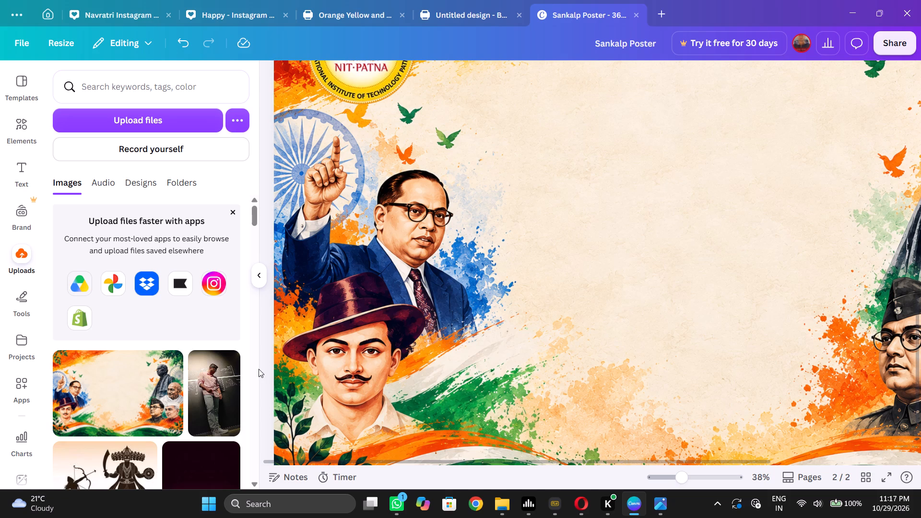
pyautogui.click(259, 369)
pyautogui.hscroll(-4, 438, 330)
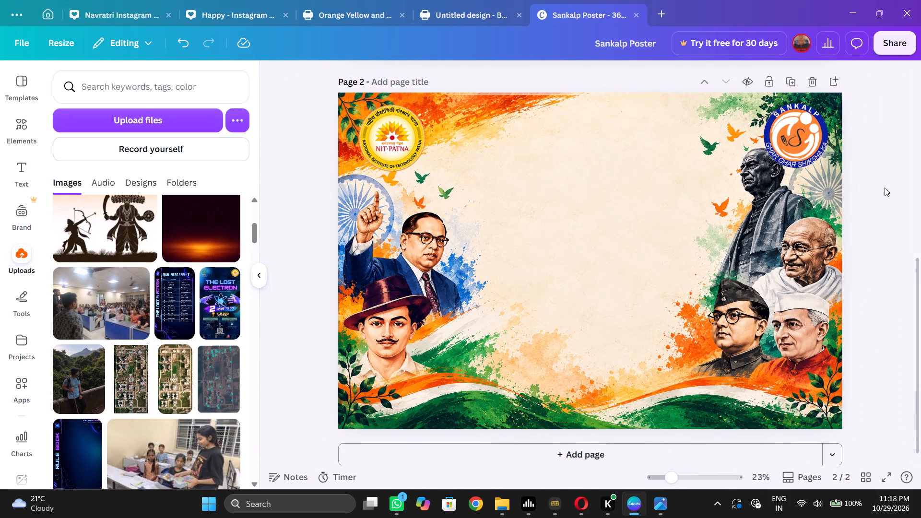
# Extend the page 2 background image's right edge to the page boundary.
pyautogui.click(879, 191)
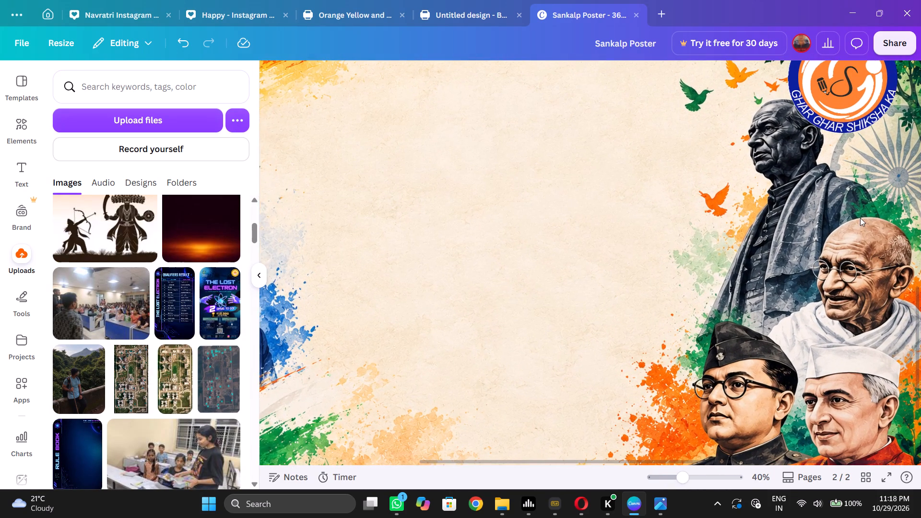
pyautogui.hscroll(-6, 860, 218)
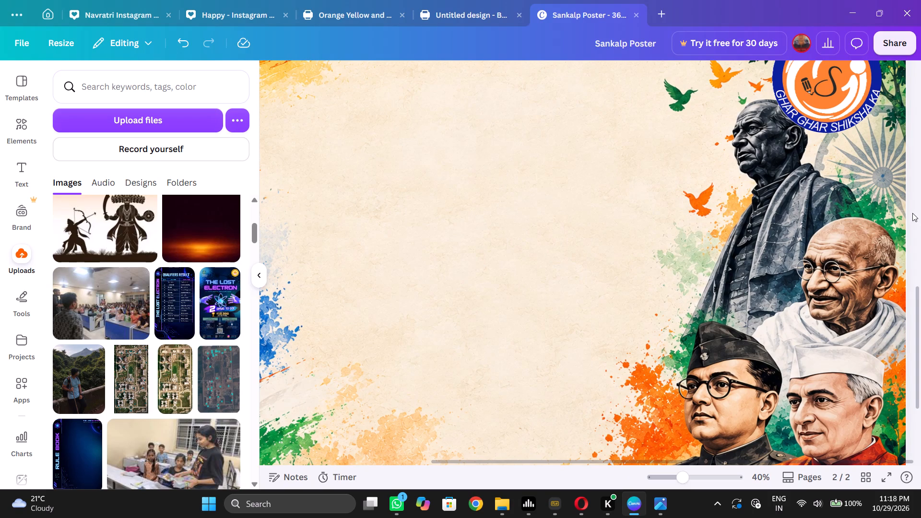
pyautogui.click(904, 218)
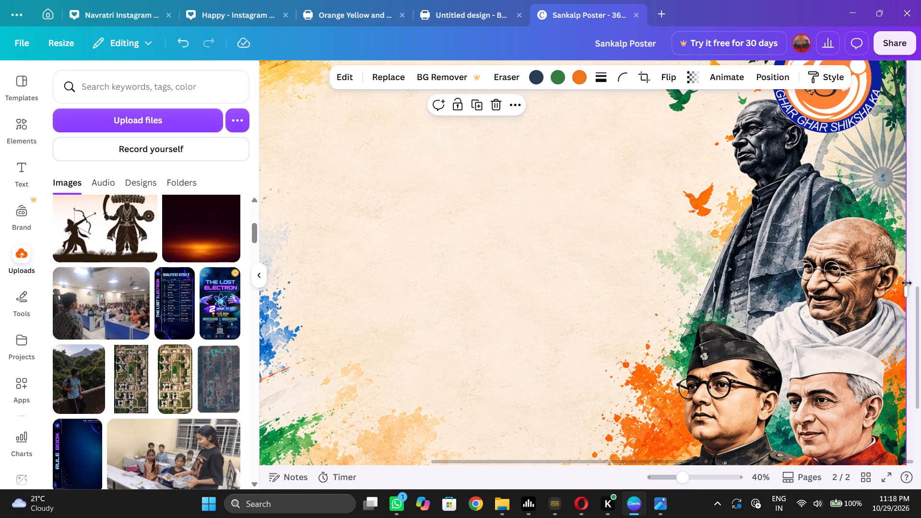
pyautogui.click(905, 294)
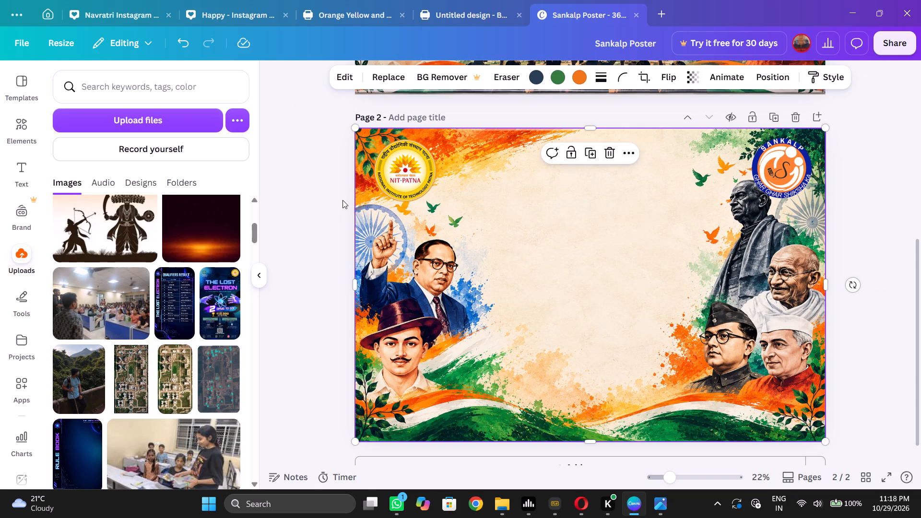
pyautogui.click(342, 200)
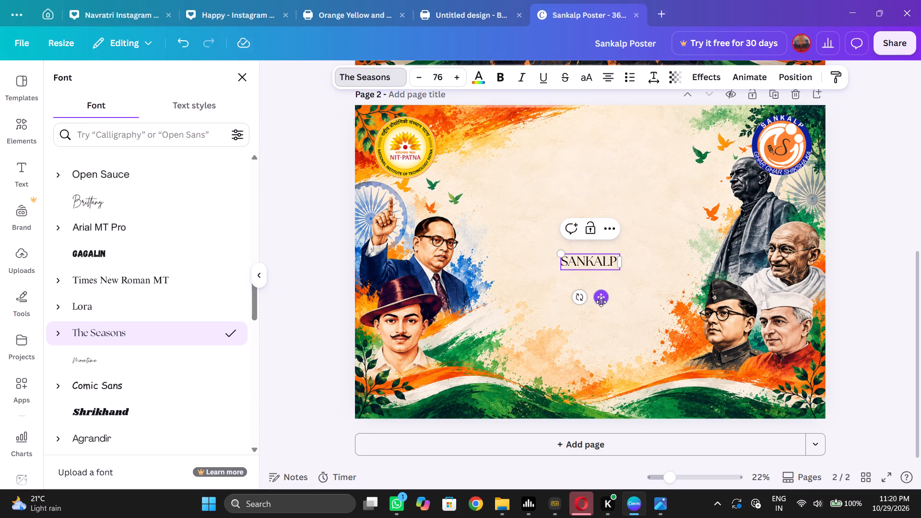
# Switch to Canva and place the SANKALP title between the two logos at page 2's top, in bold at size 155.
pyautogui.moveTo(600, 302); pyautogui.dragTo(585, 188)
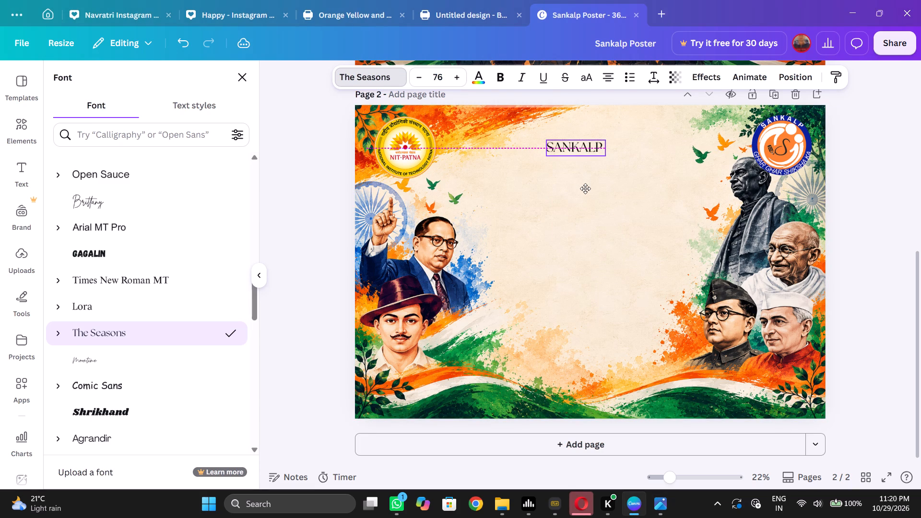
pyautogui.moveTo(585, 188); pyautogui.dragTo(594, 189)
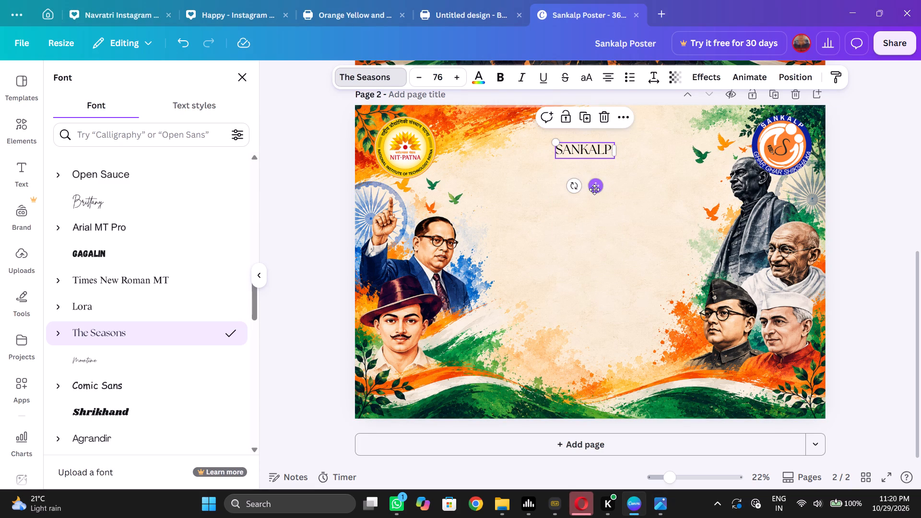
pyautogui.tripleClick(458, 82)
pyautogui.doubleClick(458, 82)
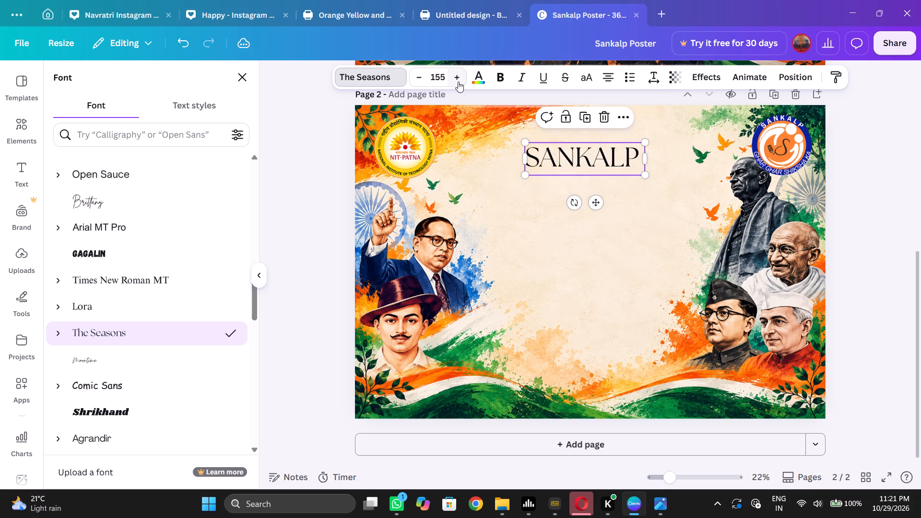
pyautogui.click(502, 71)
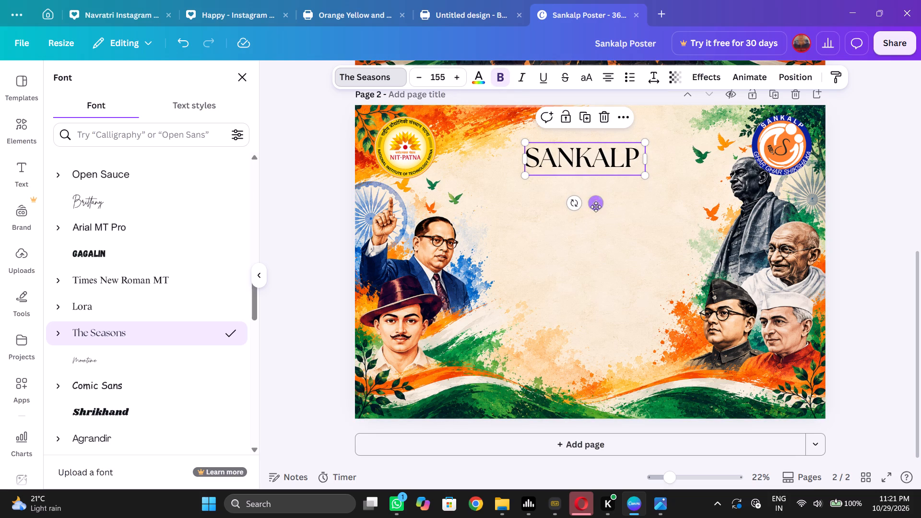
pyautogui.moveTo(595, 205); pyautogui.dragTo(594, 191)
pyautogui.click(649, 176)
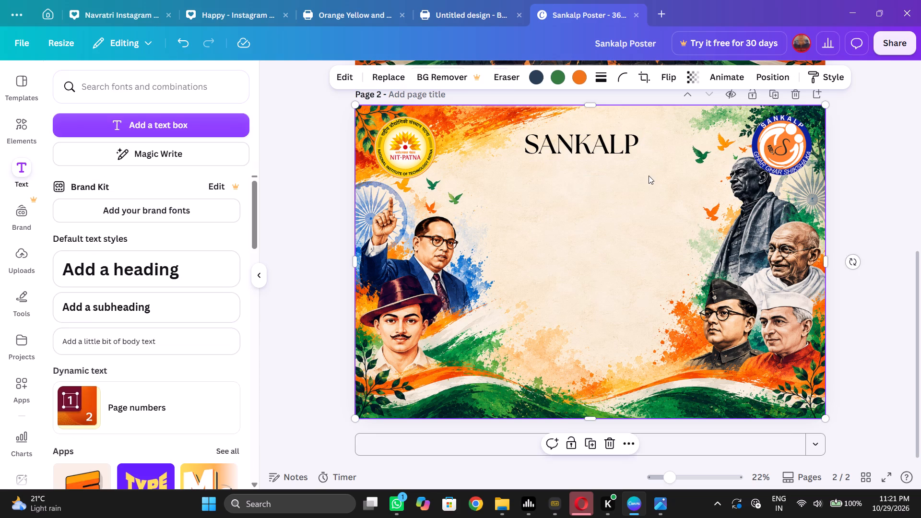
# Add a text box reading "Ghar Ghar Siksha Ka" at the centre of page 2.
pyautogui.click(159, 131)
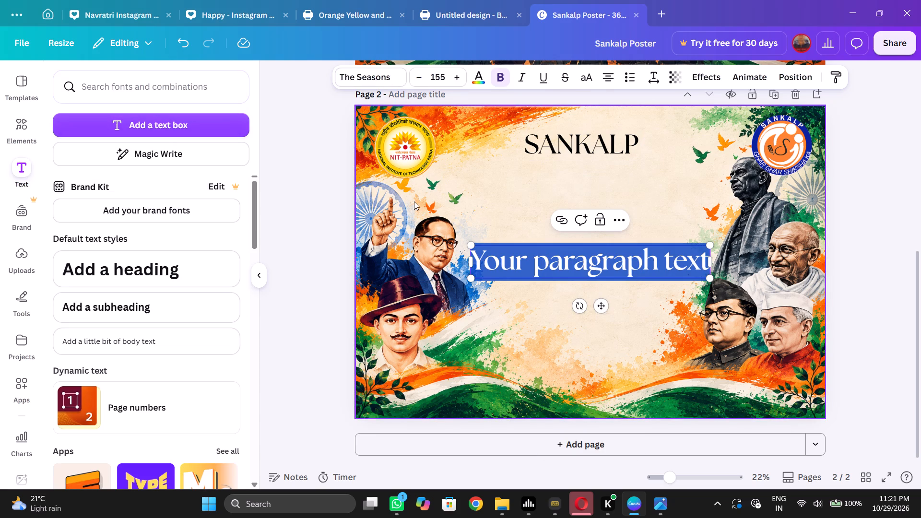
pyautogui.hotkey('shift', 'g')
pyautogui.write('har')
pyautogui.press('space')
pyautogui.write('Ghaf')
pyautogui.press('space')
pyautogui.press('BackSpace')
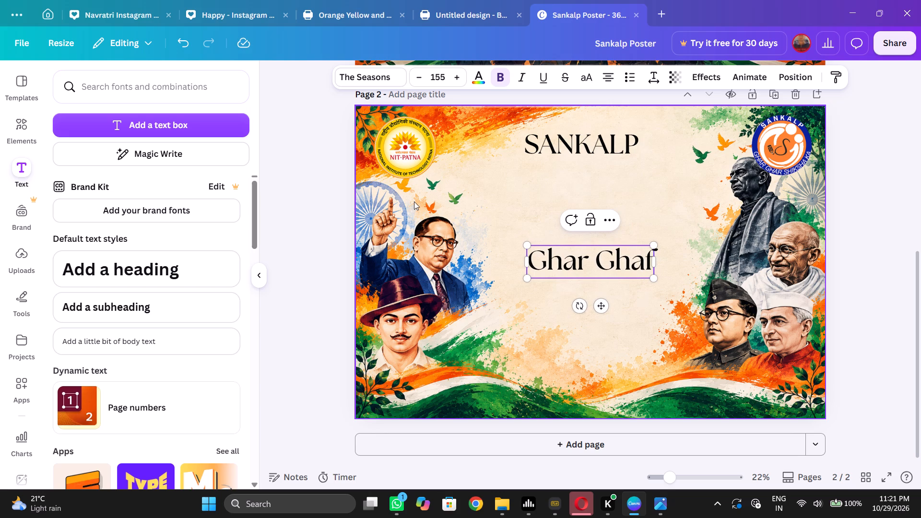
pyautogui.press('BackSpace')
pyautogui.write('r Sikh')
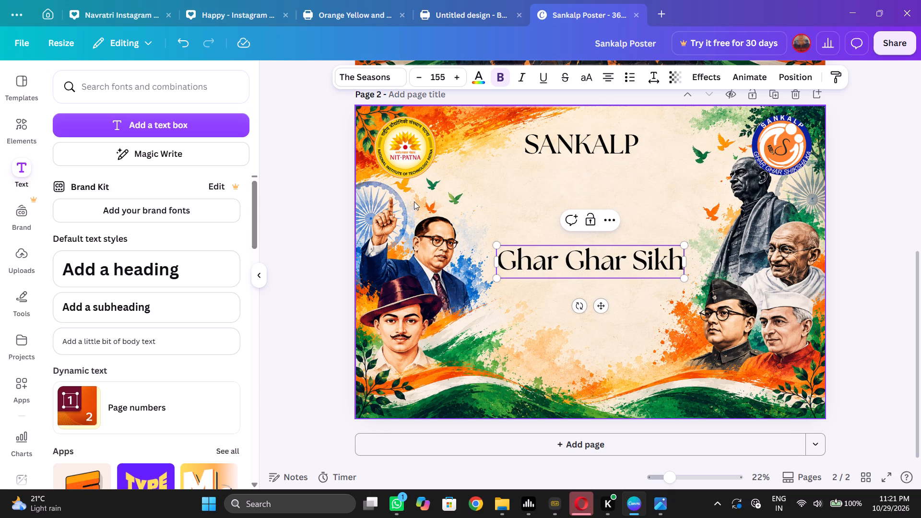
pyautogui.press('BackSpace')
pyautogui.write('sha ka')
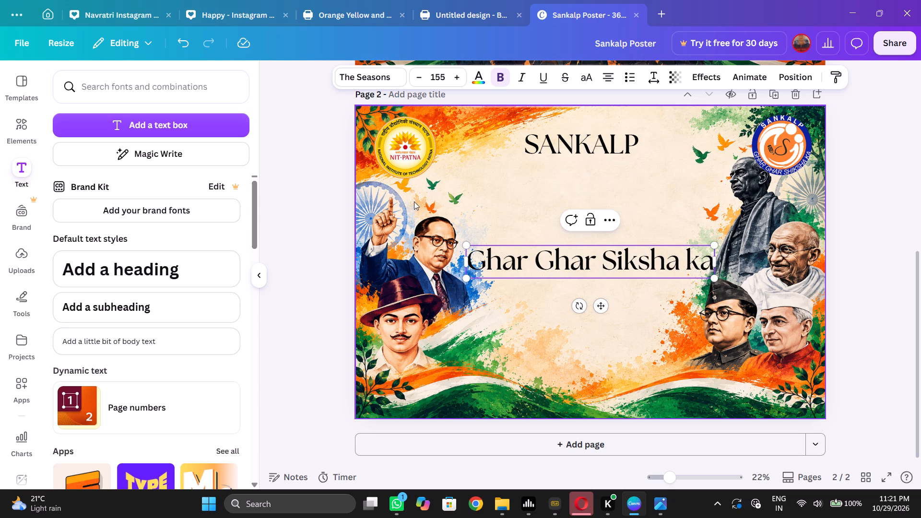
pyautogui.press('BackSpace')
pyautogui.press('BackSpace')
pyautogui.write('Ka')
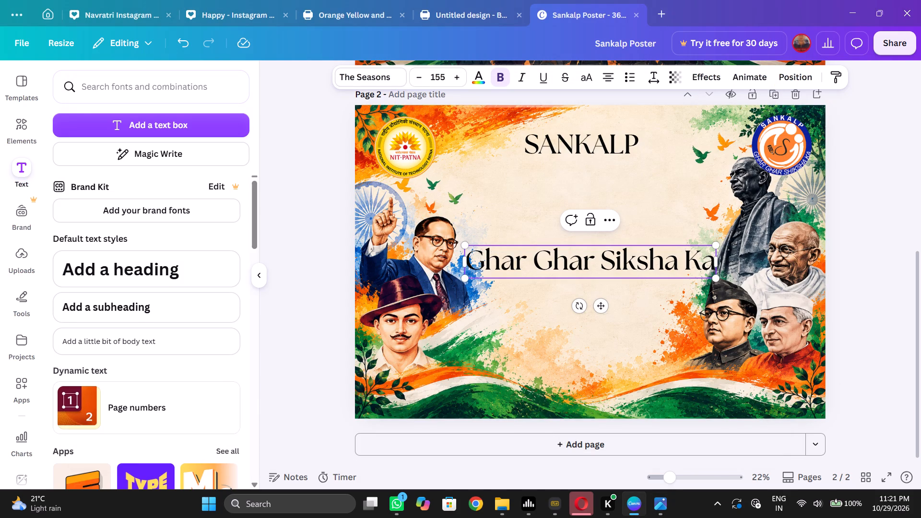
# Convert the whole "Ghar Ghar Siksha Ka" line to uppercase.
pyautogui.moveTo(714, 265); pyautogui.dragTo(459, 286)
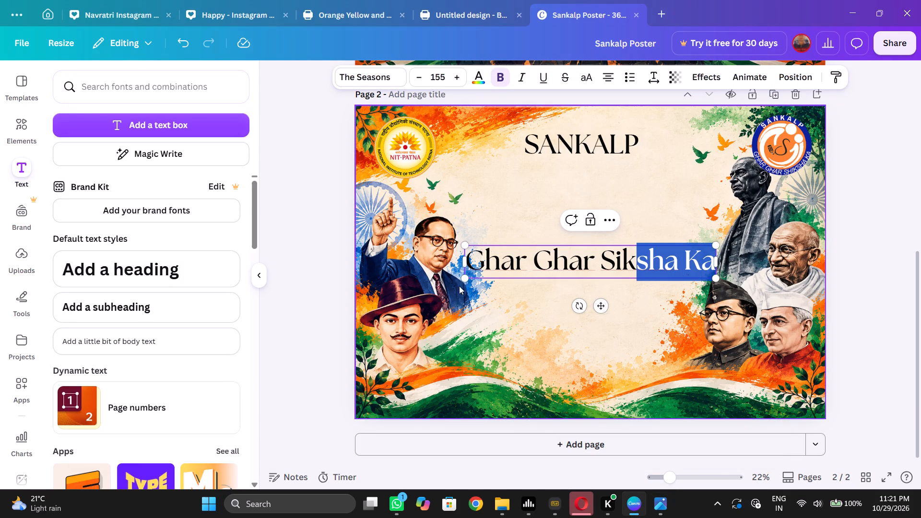
pyautogui.moveTo(459, 286); pyautogui.dragTo(474, 258)
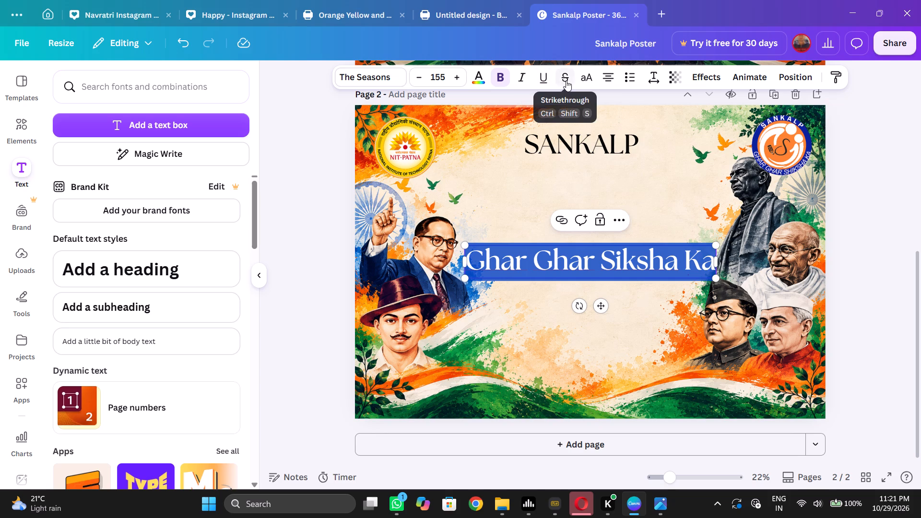
pyautogui.click(580, 81)
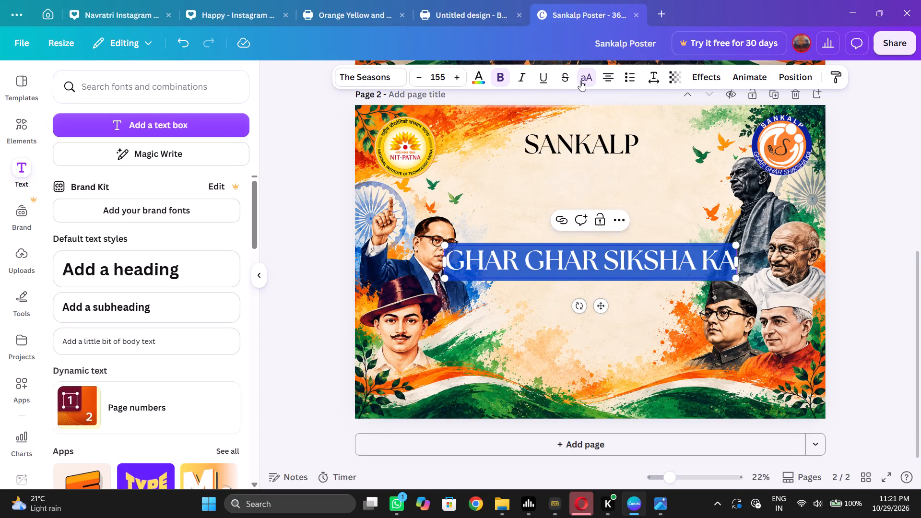
pyautogui.click(642, 306)
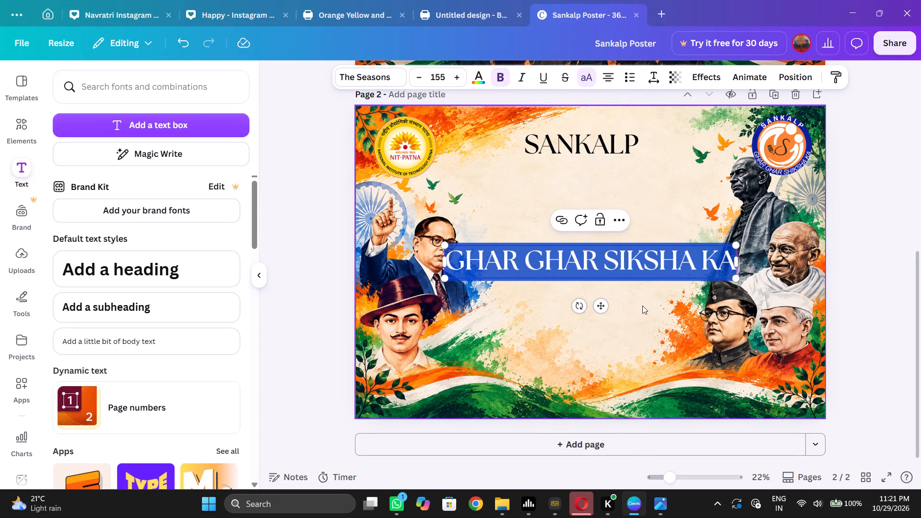
# Shrink the GHAR GHAR SIKSHA KA line to size 106 and centre it on the page directly beneath the SANKALP title.
pyautogui.moveTo(611, 273); pyautogui.dragTo(613, 196)
pyautogui.moveTo(443, 184); pyautogui.dragTo(472, 184)
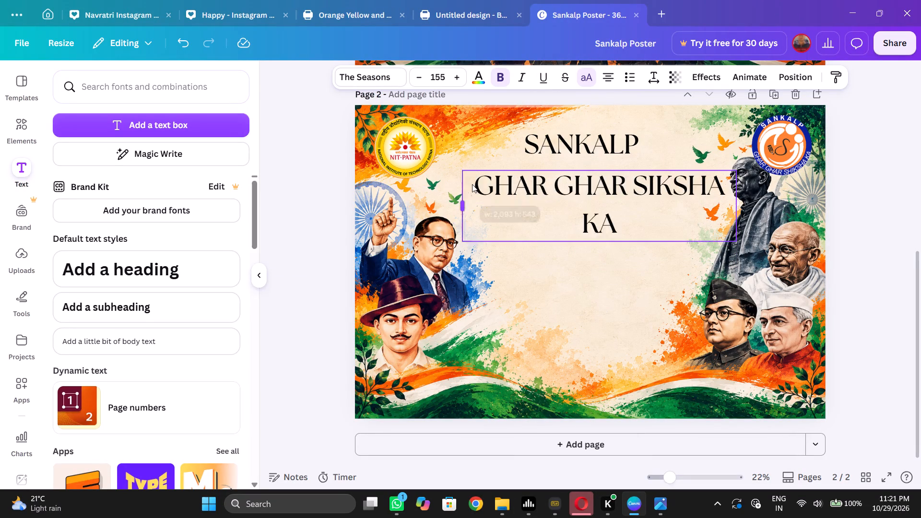
pyautogui.moveTo(472, 184); pyautogui.dragTo(434, 172)
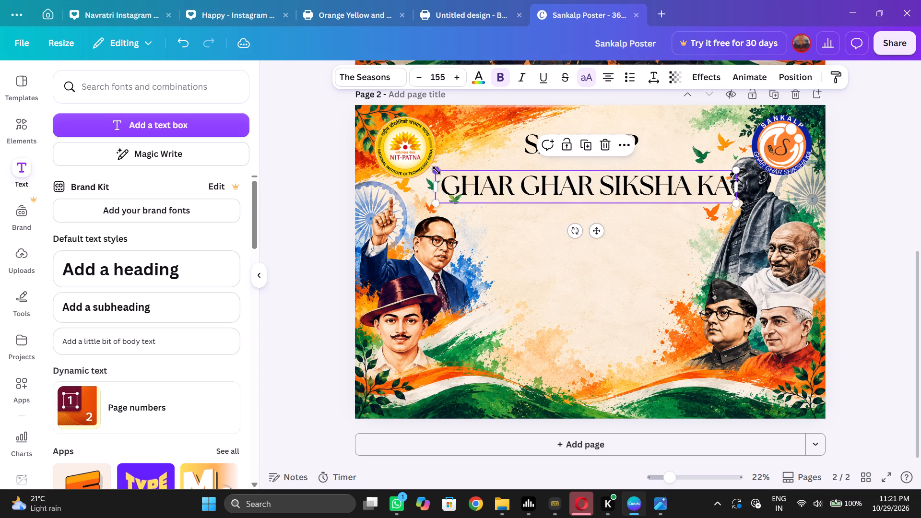
pyautogui.moveTo(437, 171); pyautogui.dragTo(531, 183)
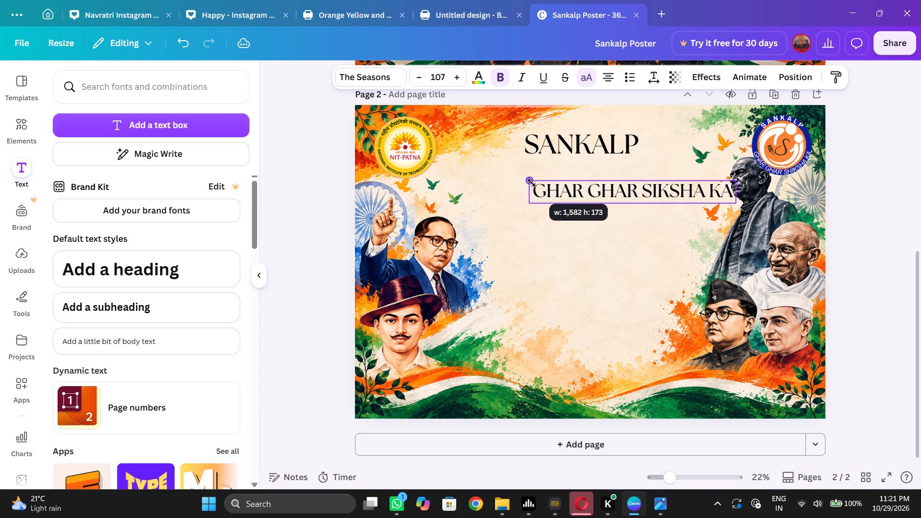
pyautogui.moveTo(531, 183); pyautogui.dragTo(532, 182)
pyautogui.moveTo(635, 189); pyautogui.dragTo(615, 183)
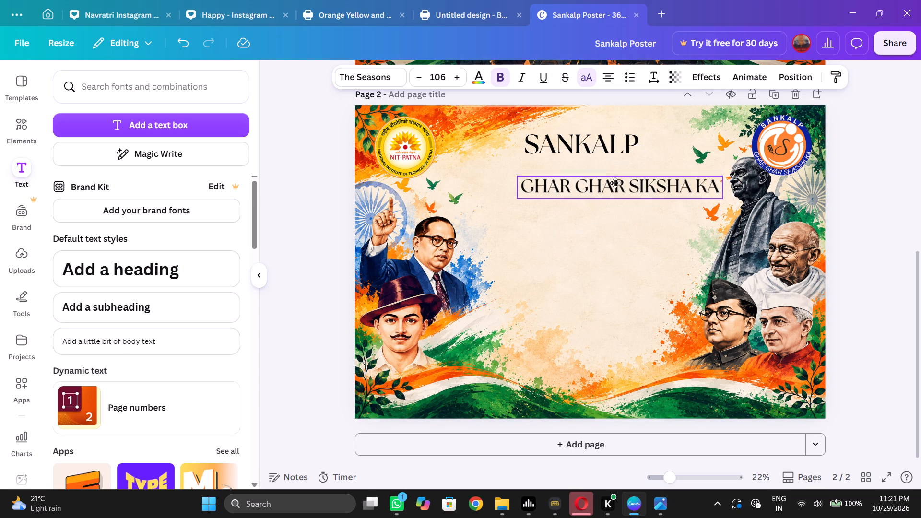
pyautogui.moveTo(615, 183); pyautogui.dragTo(591, 171)
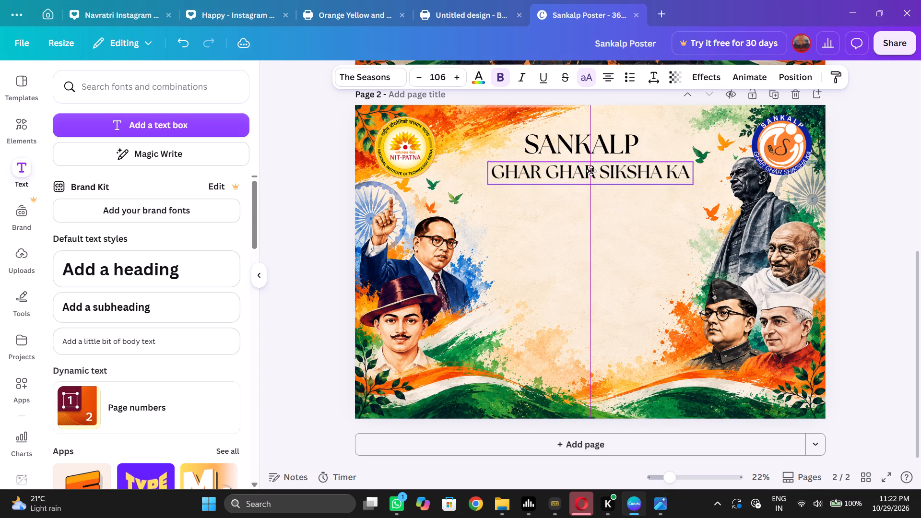
pyautogui.moveTo(591, 171); pyautogui.dragTo(590, 171)
# Replace the space between the two GHAR words with a hyphen so the line reads "GHAR-GHAR SIKSHA KA".
pyautogui.click(550, 169)
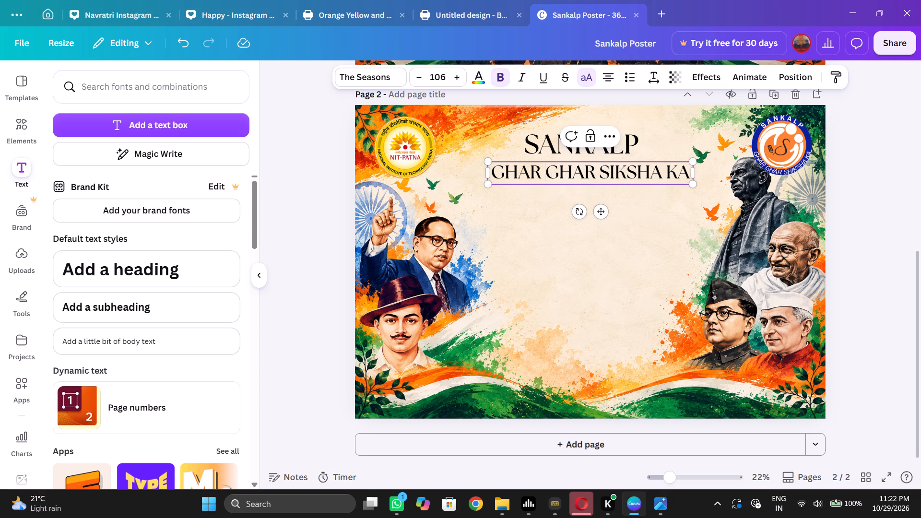
pyautogui.press('BackSpace')
pyautogui.press('-')
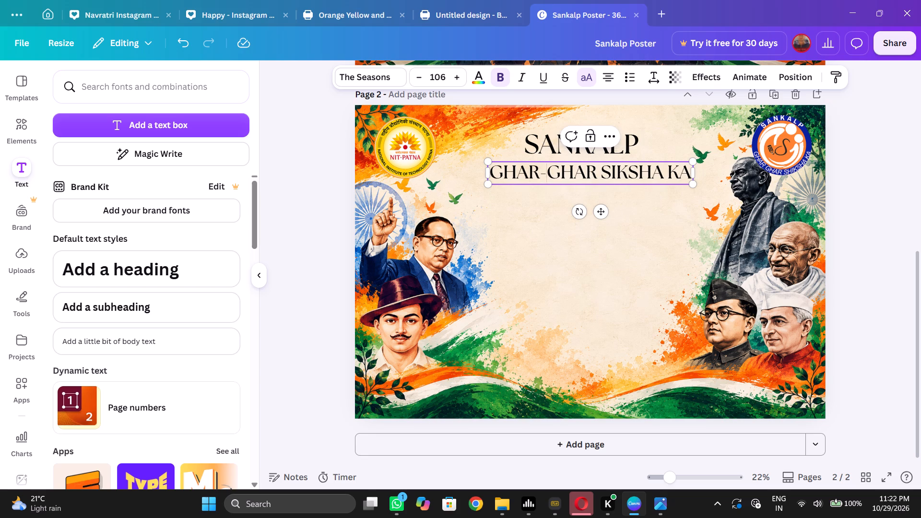
pyautogui.click(573, 259)
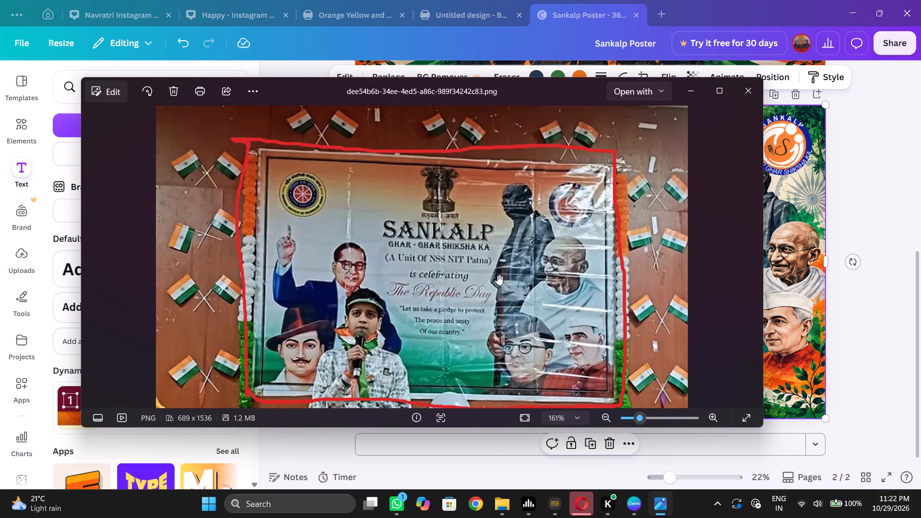
# Add a text box on page 2 reading "(A UNIT OF NSS-NIT PATNA)".
pyautogui.click(590, 206)
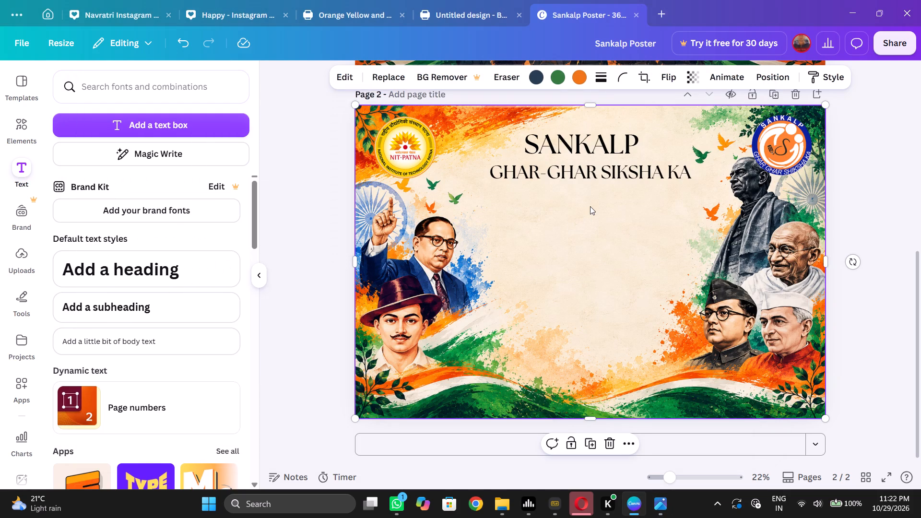
pyautogui.click(183, 137)
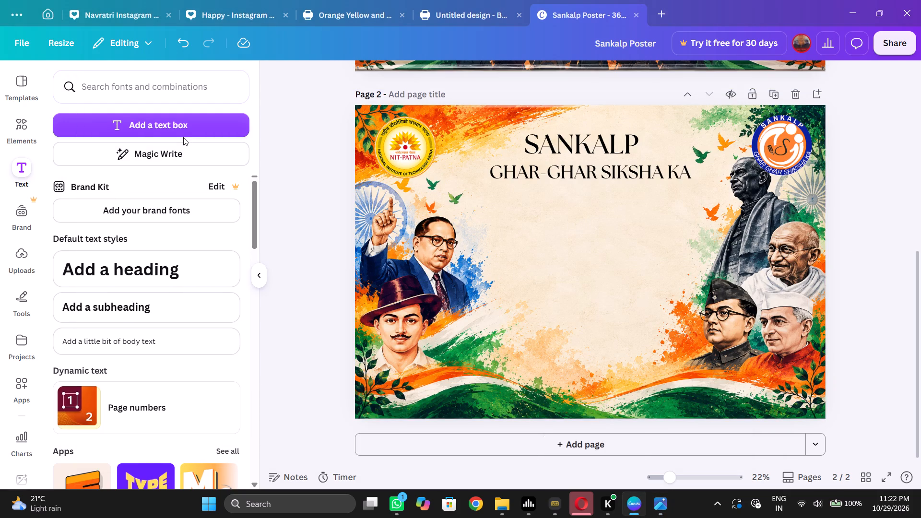
pyautogui.click(194, 125)
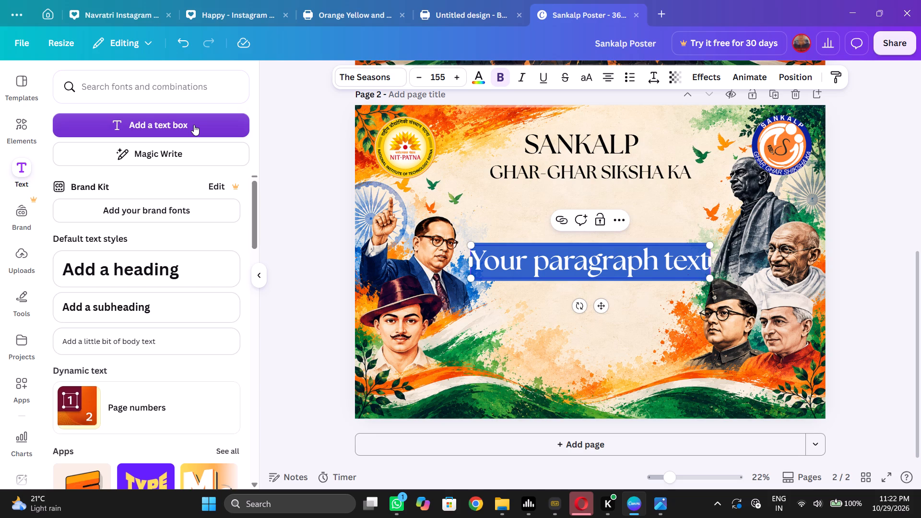
pyautogui.hotkey('shift', '(')
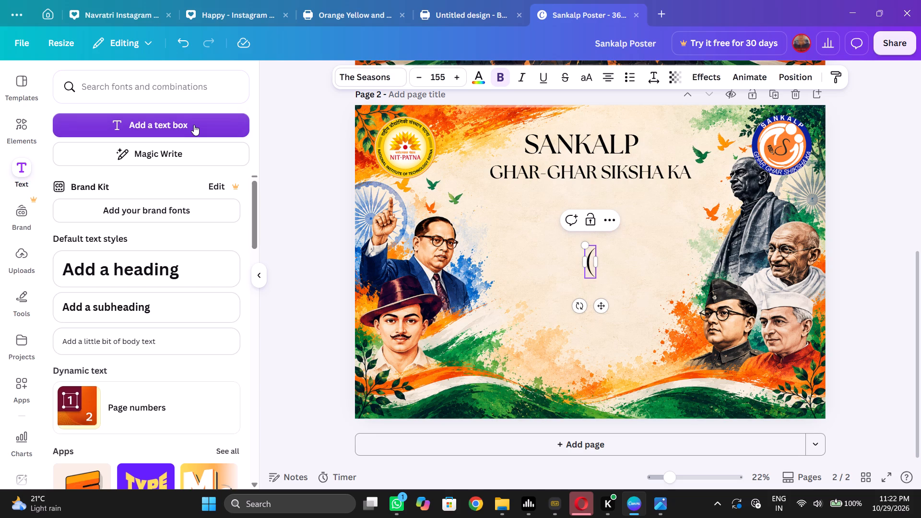
pyautogui.write('A')
pyautogui.press('space')
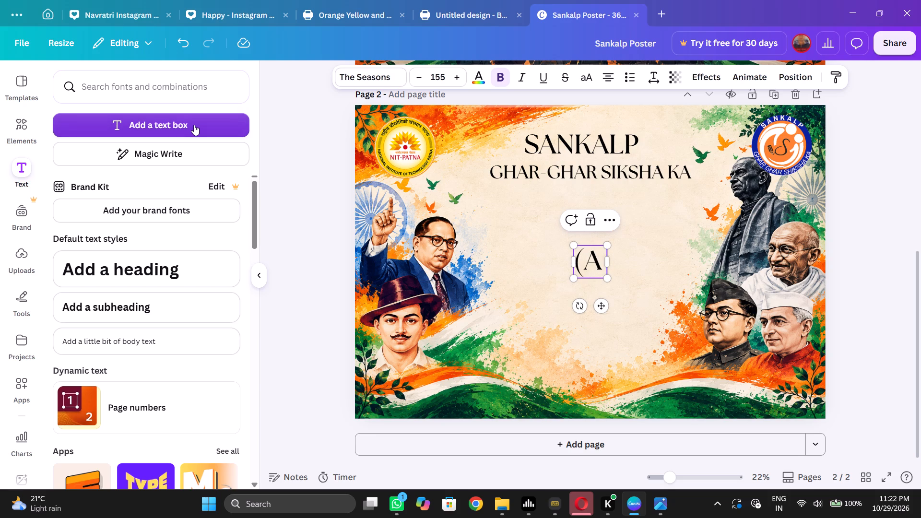
pyautogui.write('UNIT')
pyautogui.press('space')
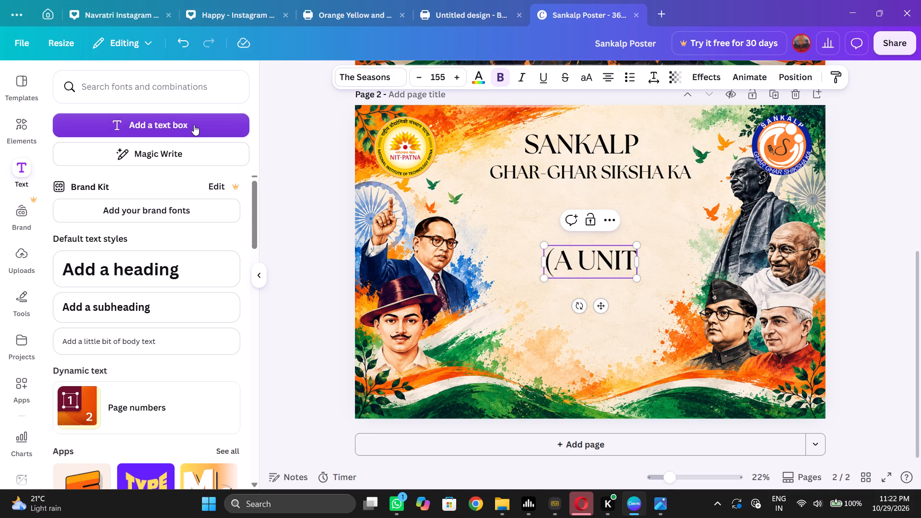
pyautogui.write('OF NSS')
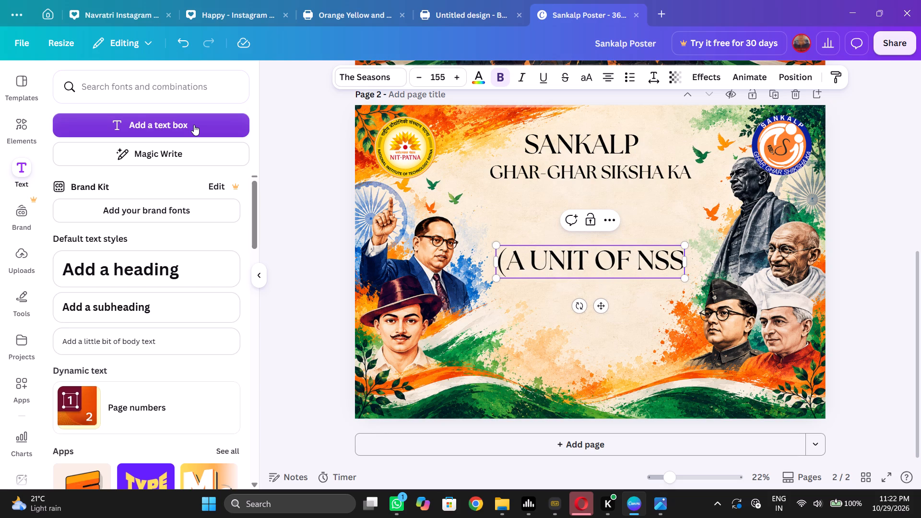
pyautogui.hotkey('shift', '_')
pyautogui.hotkey('shift', 'BackSpace')
pyautogui.press('-')
pyautogui.write('NI')
pyautogui.hotkey('shift', 't')
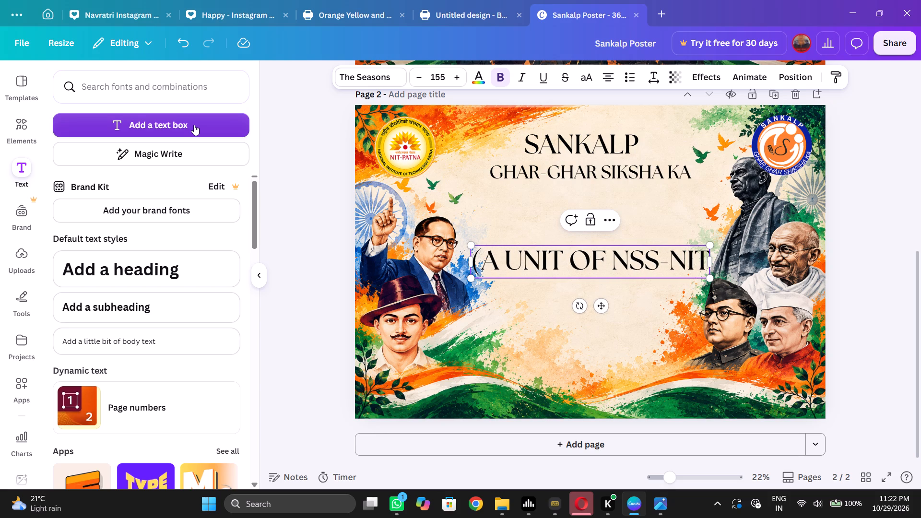
pyautogui.hotkey('shift', 'space')
pyautogui.hotkey('shift', 'p')
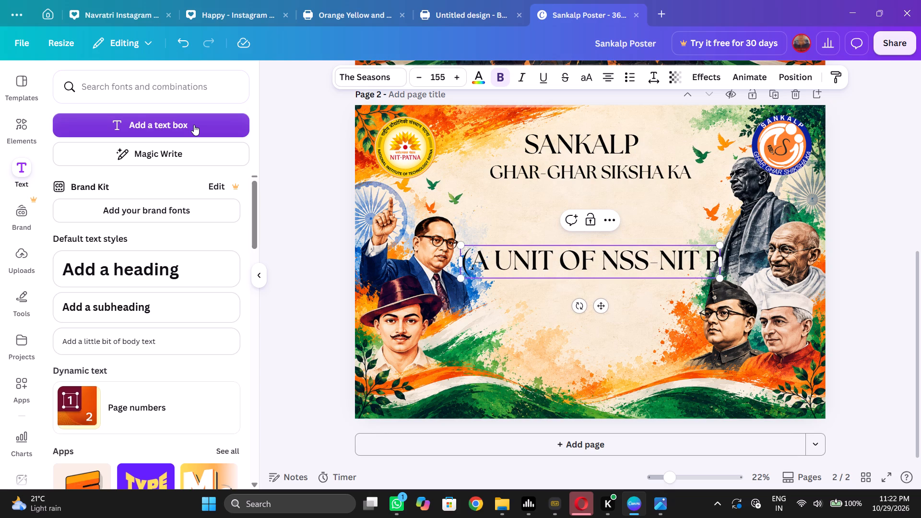
pyautogui.write('ATNA')
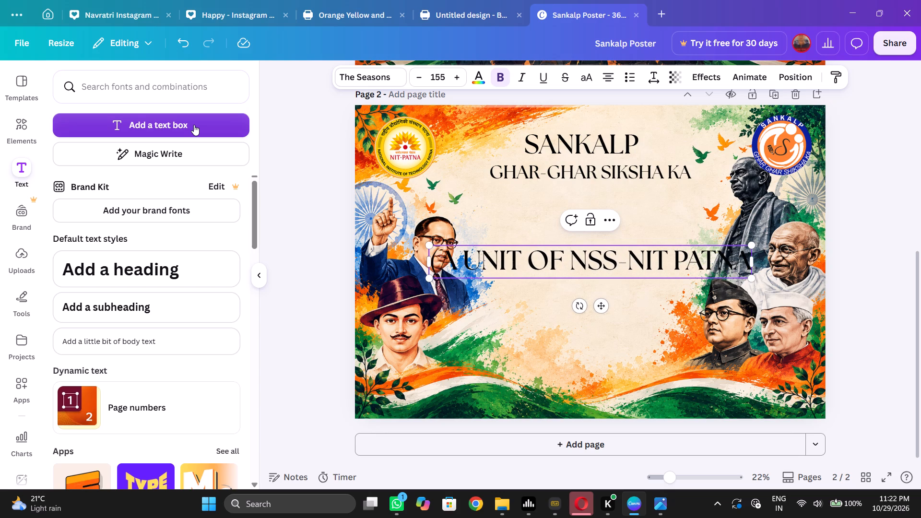
pyautogui.hotkey('shift', ')')
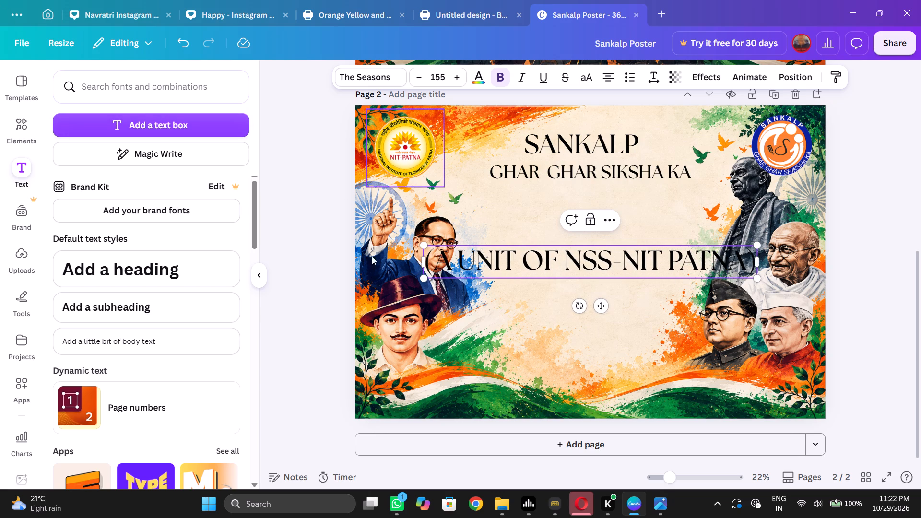
# Shrink the (A UNIT OF NSS-NIT PATNA) line to size about 93 and place it beneath the GHAR-GHAR SIKSHA KA line.
pyautogui.moveTo(422, 241); pyautogui.dragTo(531, 277)
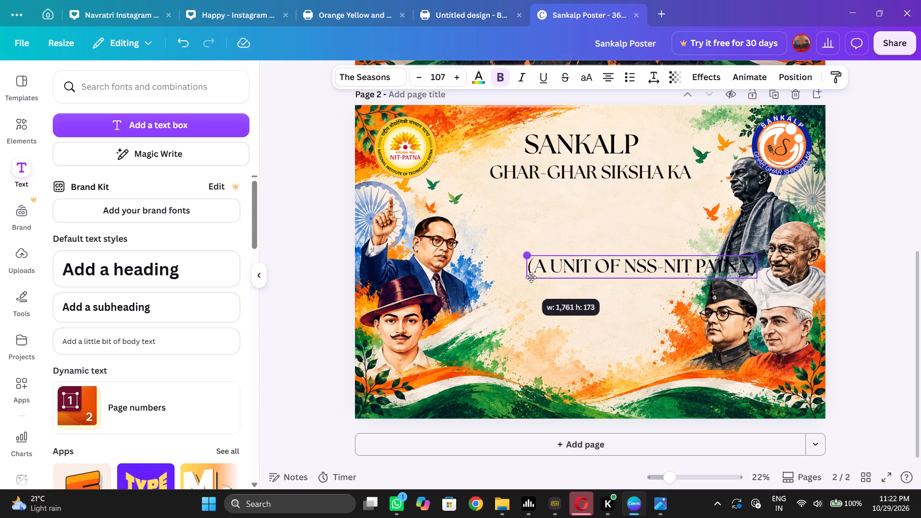
pyautogui.moveTo(531, 277); pyautogui.dragTo(544, 277)
pyautogui.moveTo(668, 306); pyautogui.dragTo(591, 243)
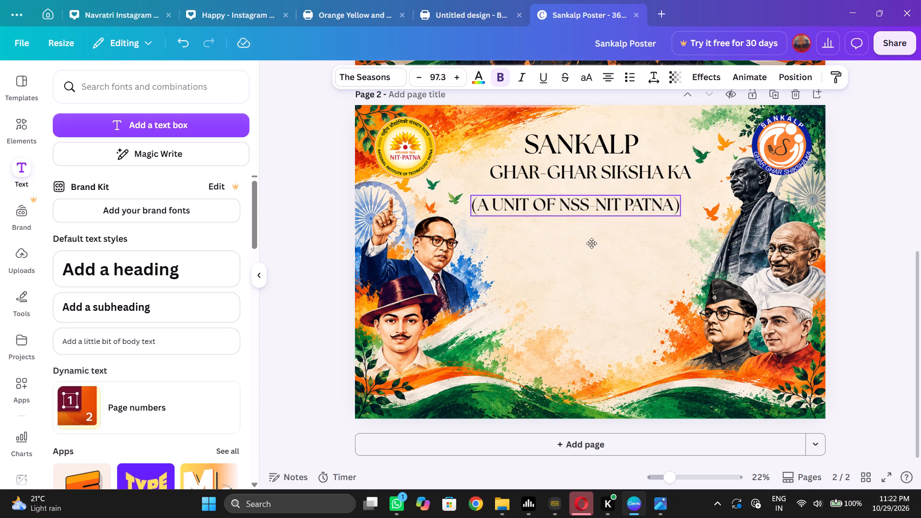
pyautogui.moveTo(591, 243); pyautogui.dragTo(607, 237)
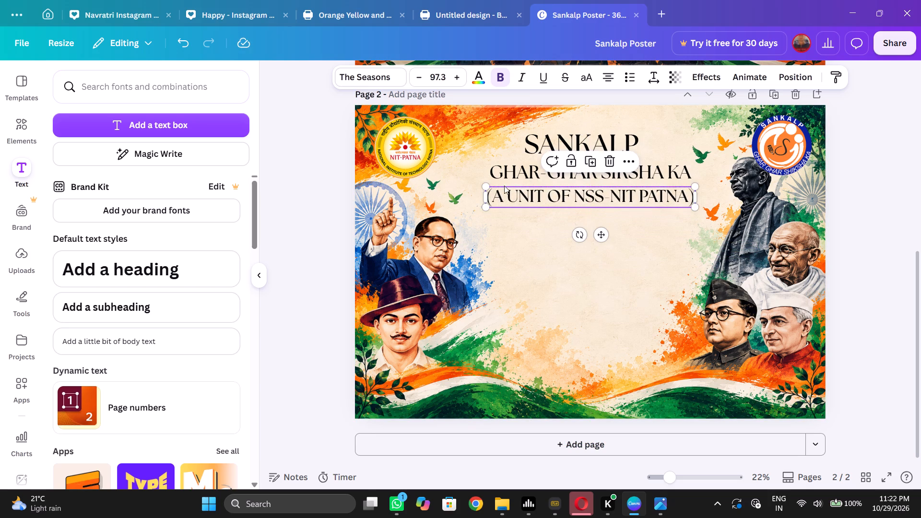
pyautogui.moveTo(485, 185); pyautogui.dragTo(494, 185)
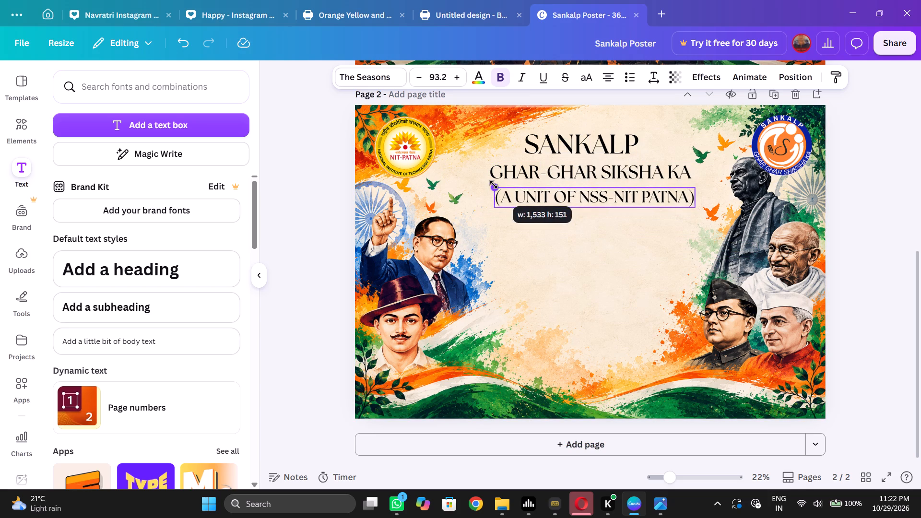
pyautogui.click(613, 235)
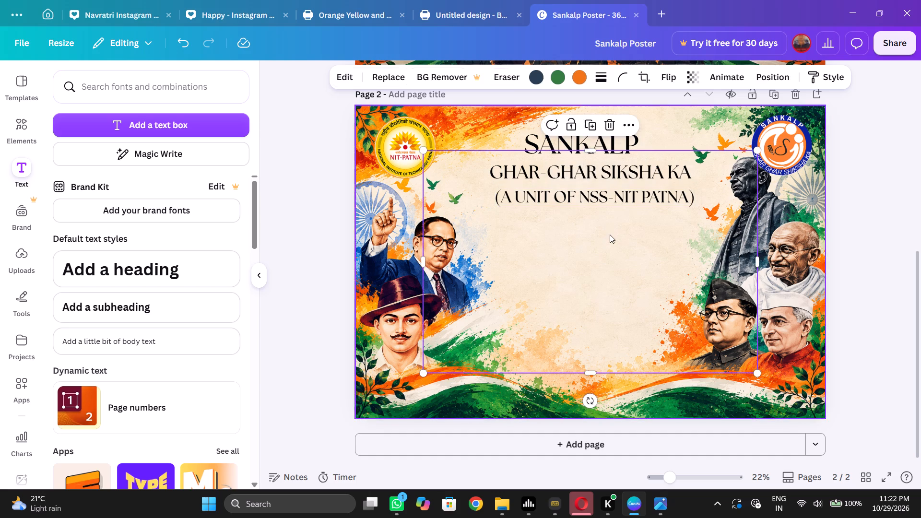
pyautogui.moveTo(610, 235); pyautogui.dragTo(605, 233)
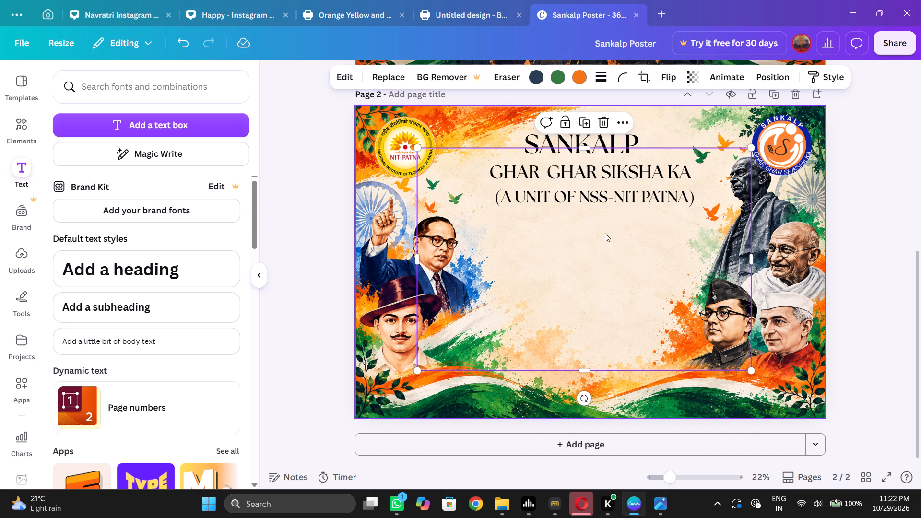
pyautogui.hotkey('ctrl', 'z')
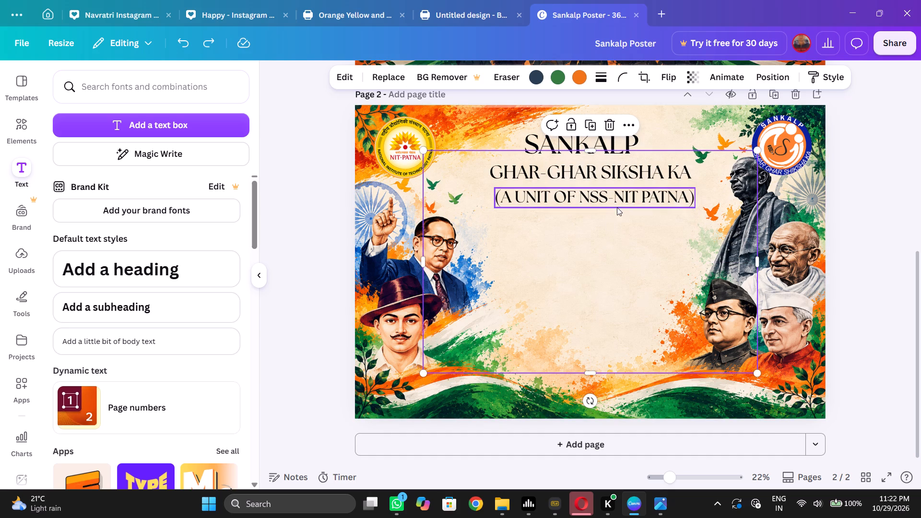
# Nudge the (A UNIT OF NSS-NIT PATNA) line slightly up so it sits closer and centred under GHAR-GHAR SIKSHA KA.
pyautogui.click(623, 199)
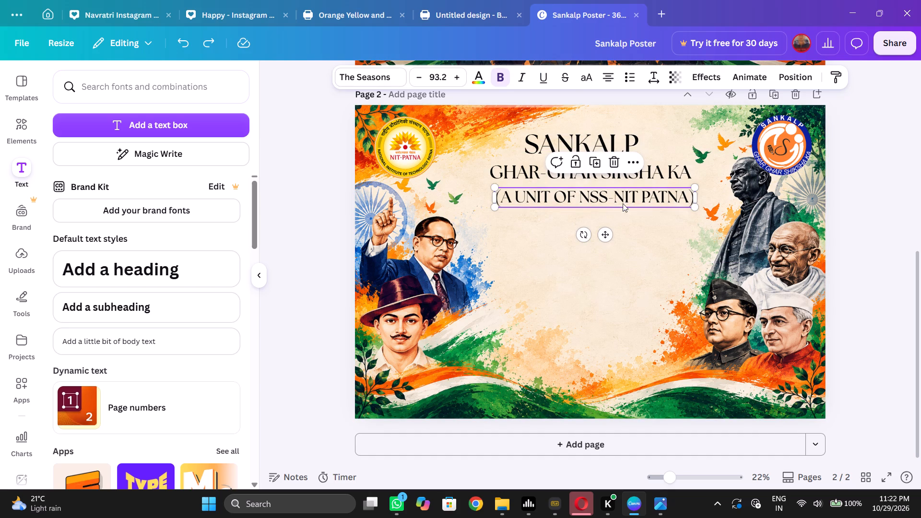
pyautogui.click(606, 298)
pyautogui.click(606, 298)
pyautogui.click(606, 298)
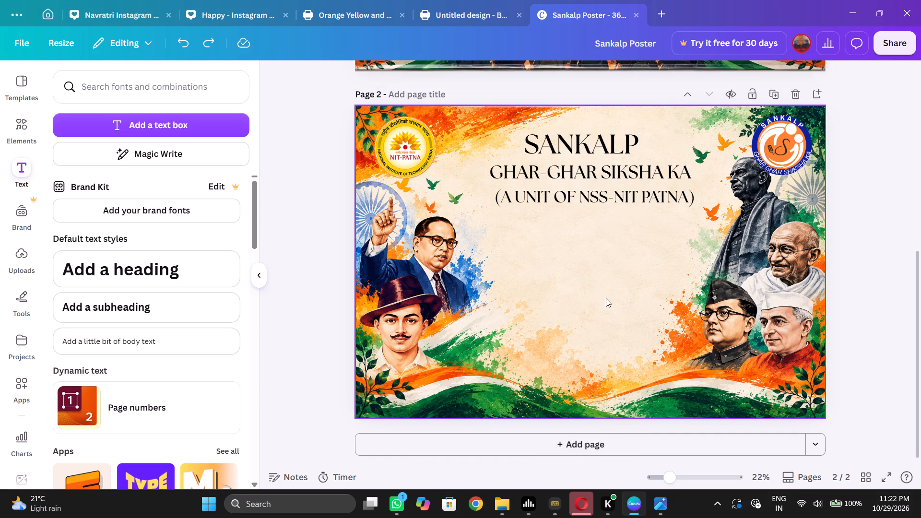
pyautogui.click(584, 275)
pyautogui.click(550, 240)
pyautogui.moveTo(579, 202); pyautogui.dragTo(575, 198)
pyautogui.click(605, 253)
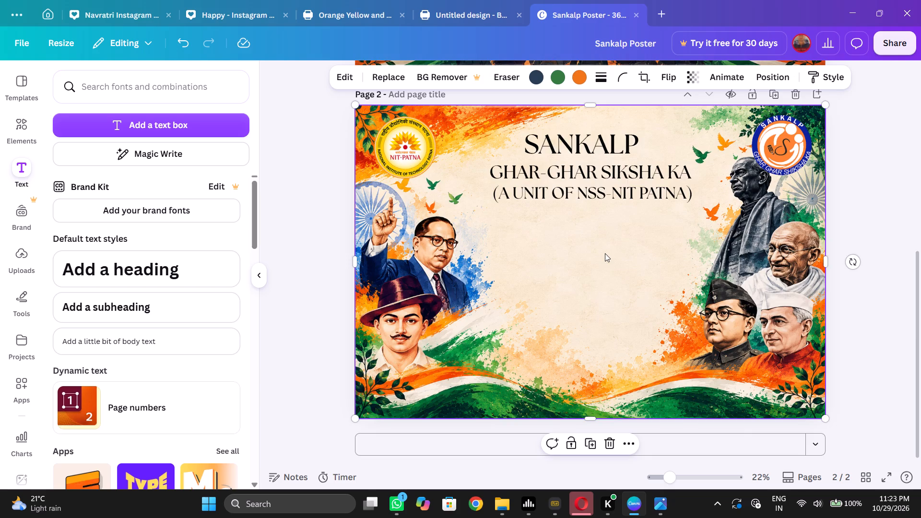
# Review the heading styling and layout of the page 1 banner for comparison with page 2.
pyautogui.scroll(5, 605, 253)
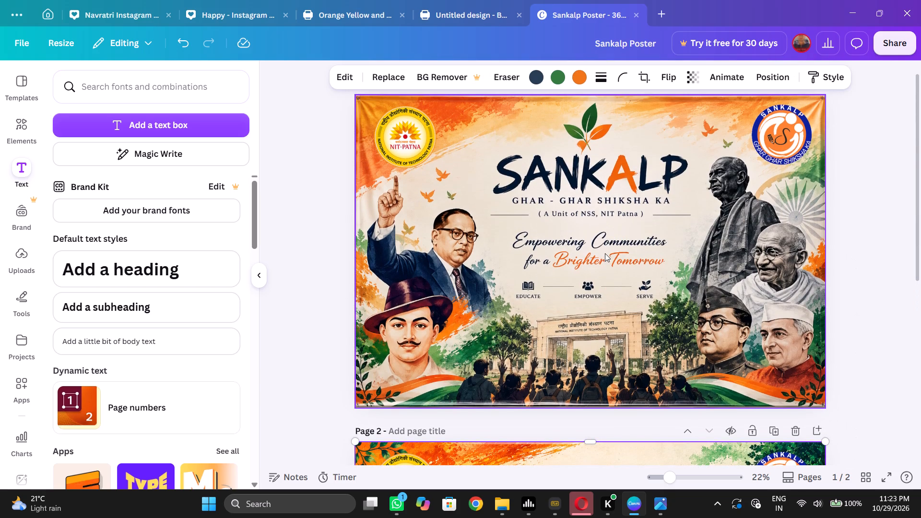
pyautogui.scroll(1, 605, 253)
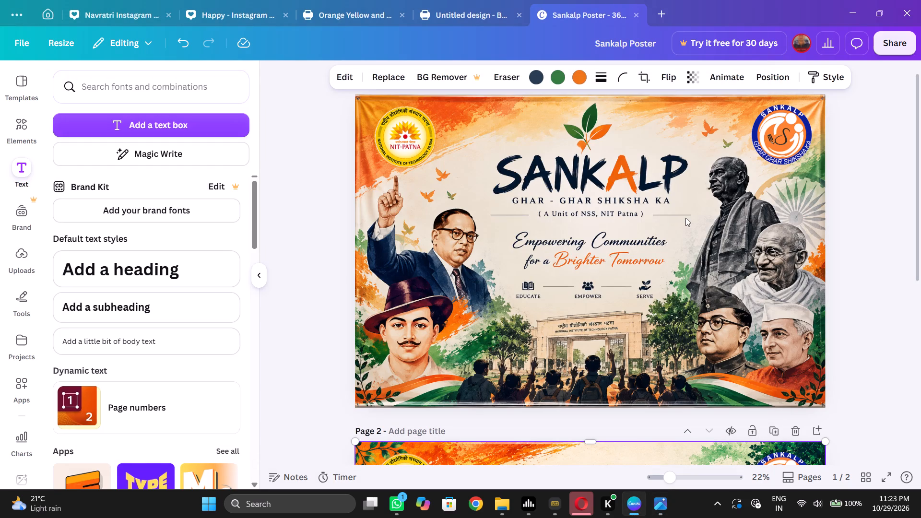
pyautogui.scroll(-5, 685, 218)
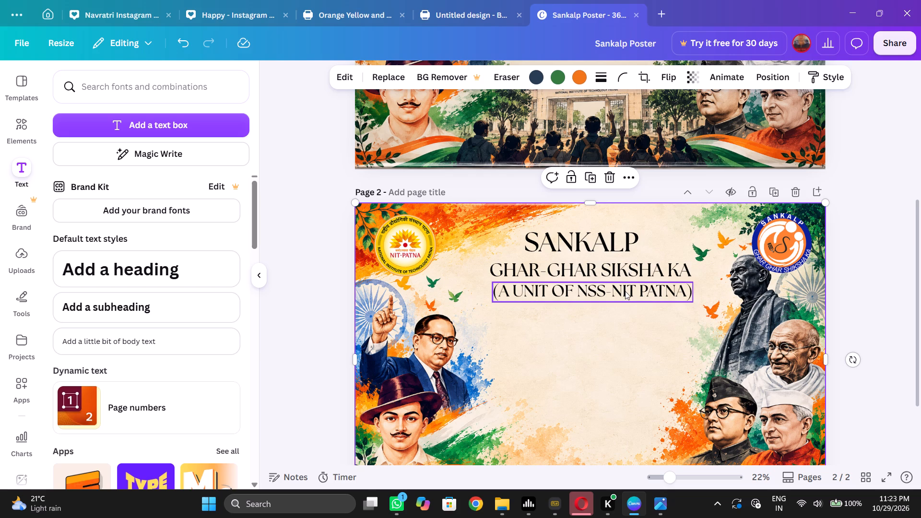
pyautogui.scroll(-3, 611, 376)
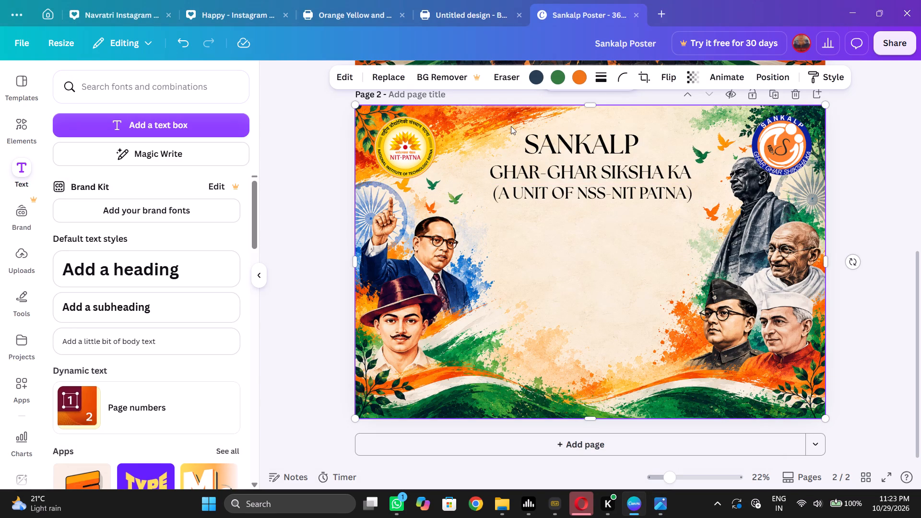
# Delete the smaller duplicate background hidden behind page 2's full-size one, and realign the full-size background to fill the page.
pyautogui.moveTo(511, 126); pyautogui.dragTo(611, 299)
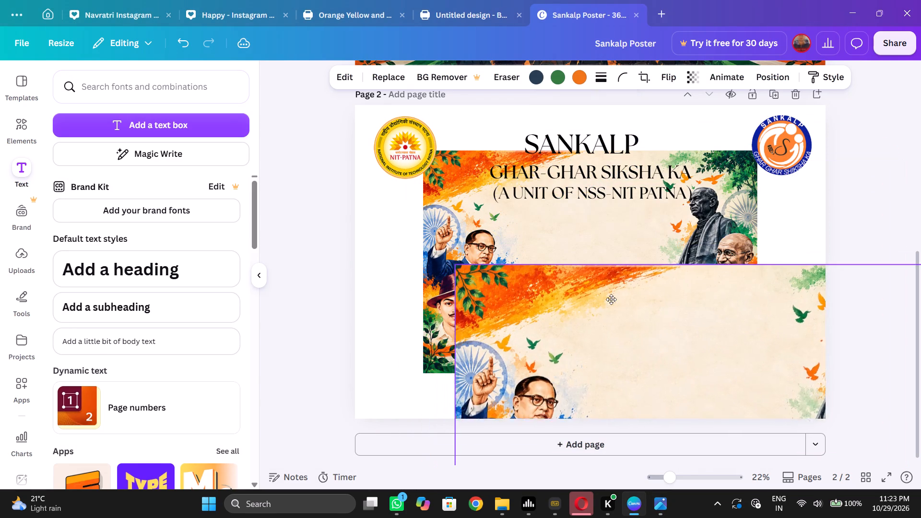
pyautogui.moveTo(611, 299); pyautogui.dragTo(578, 315)
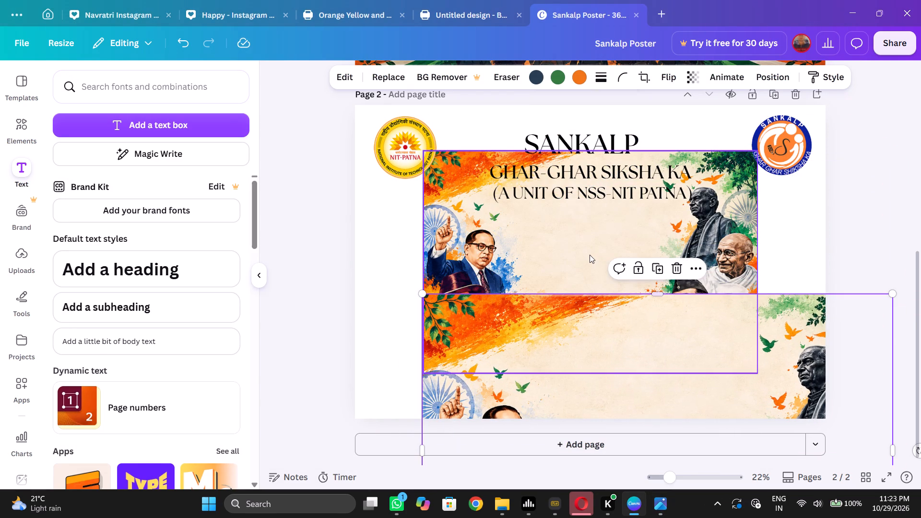
pyautogui.click(590, 255)
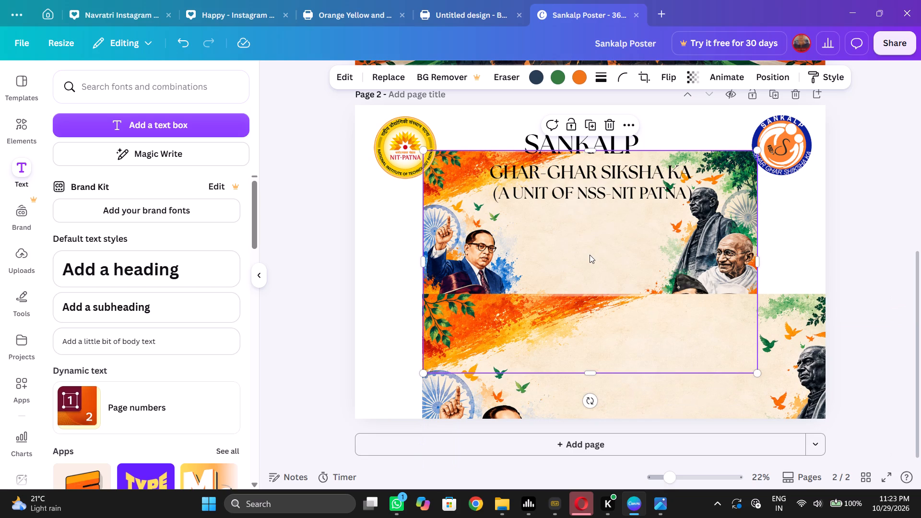
pyautogui.press('Delete')
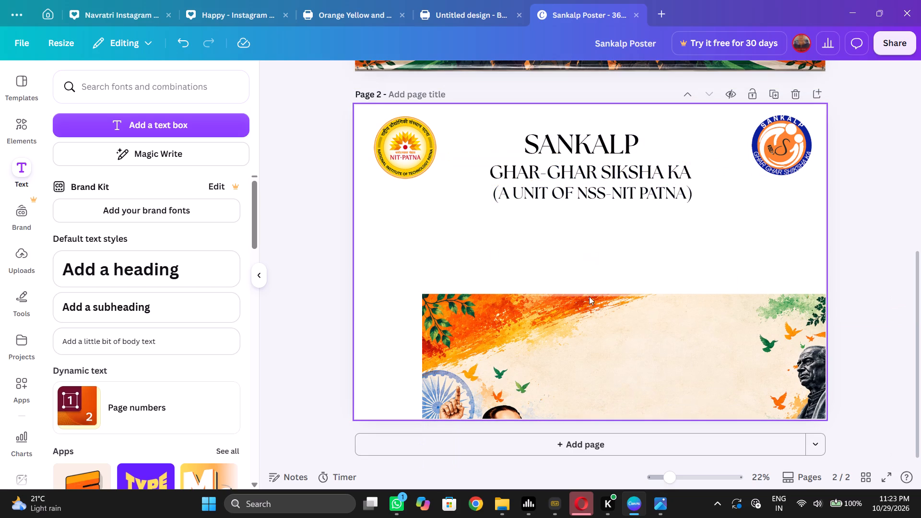
pyautogui.moveTo(603, 344); pyautogui.dragTo(529, 160)
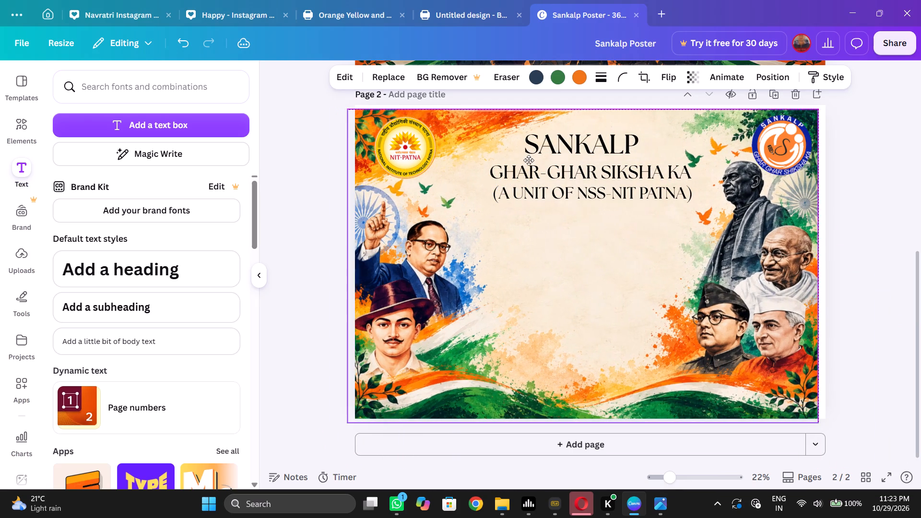
pyautogui.moveTo(529, 160); pyautogui.dragTo(536, 155)
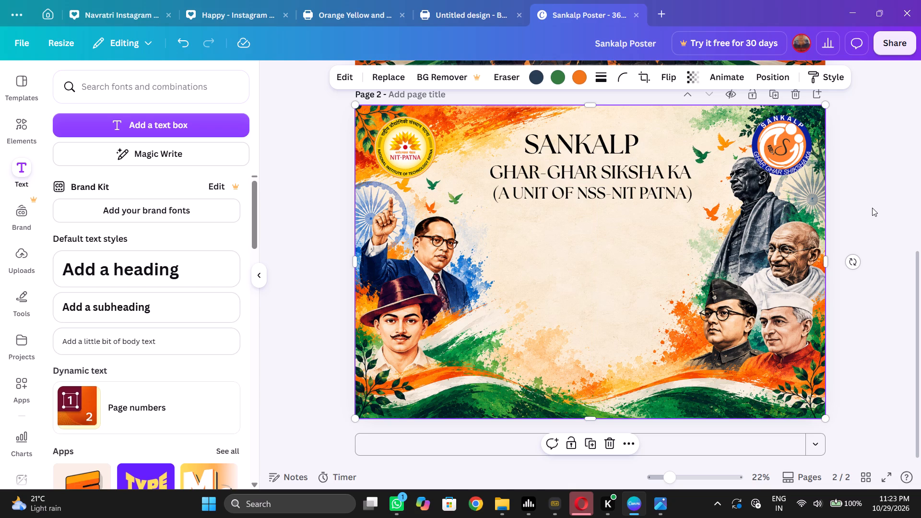
pyautogui.click(872, 208)
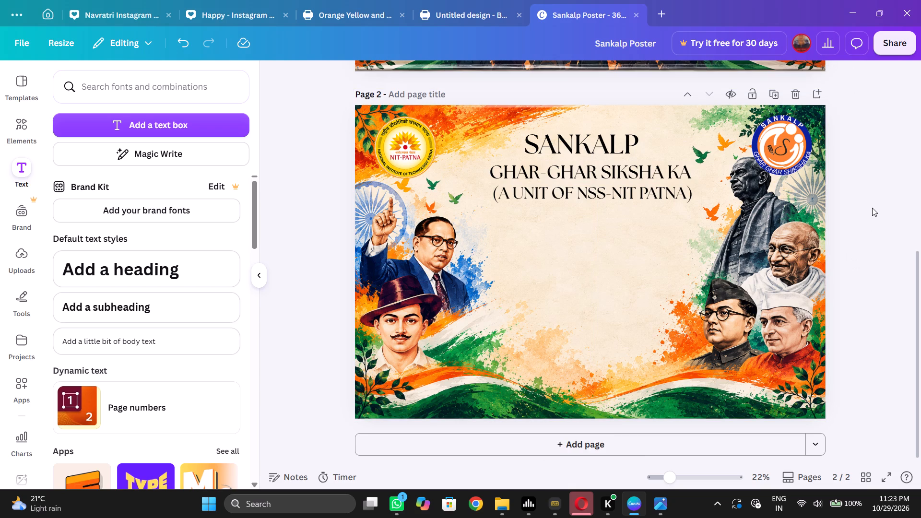
# Nudge the SANKALP heading slightly down and across so it sits centred and closer above the GHAR-GHAR SIKSHA KA line.
pyautogui.click(565, 149)
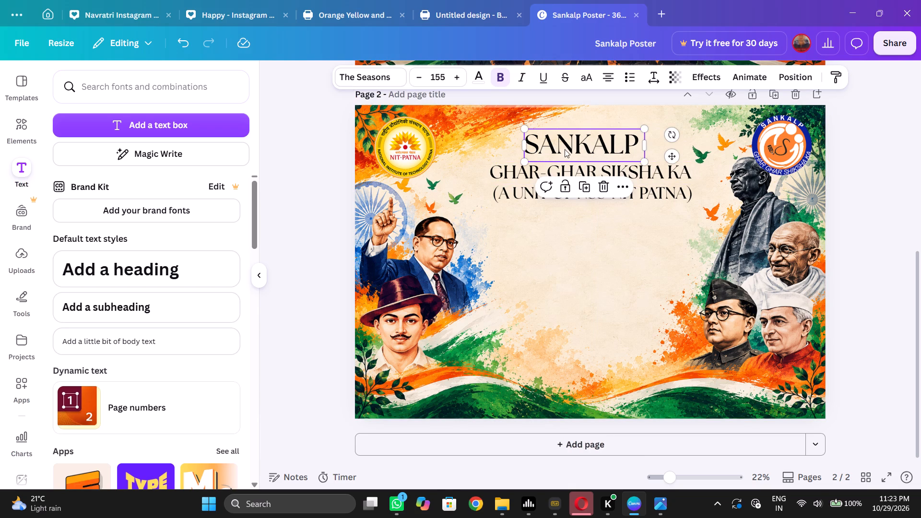
pyautogui.keyDown('ctrl'); pyautogui.click(605, 175); pyautogui.keyUp('ctrl')
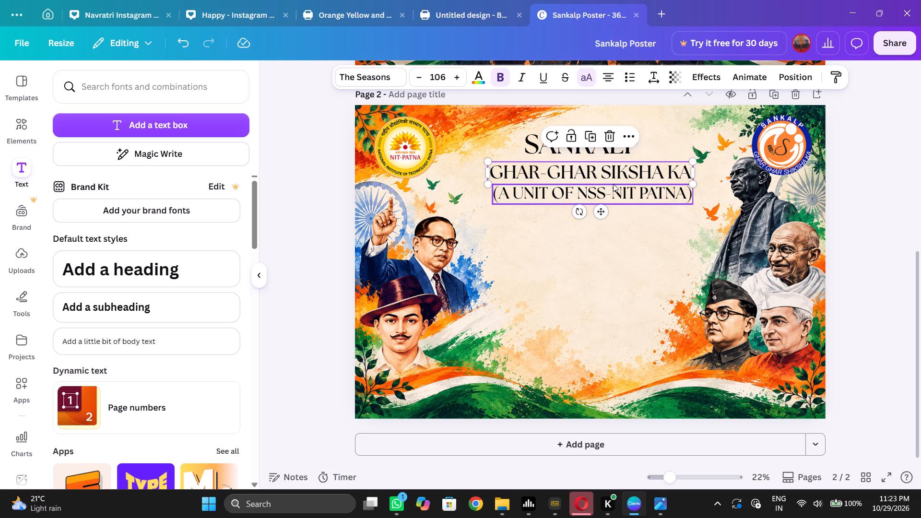
pyautogui.keyDown('ctrl'); pyautogui.click(617, 188); pyautogui.keyUp('ctrl')
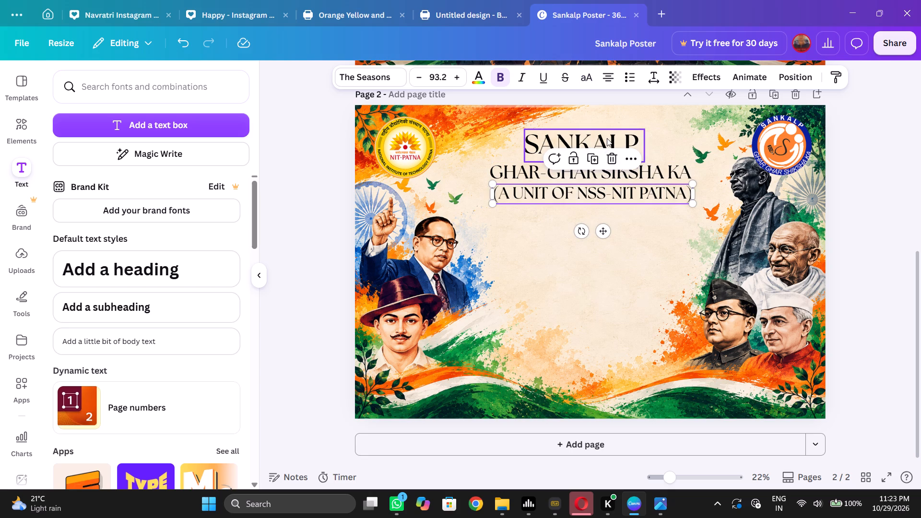
pyautogui.keyDown('ctrl'); pyautogui.click(607, 138); pyautogui.keyUp('ctrl')
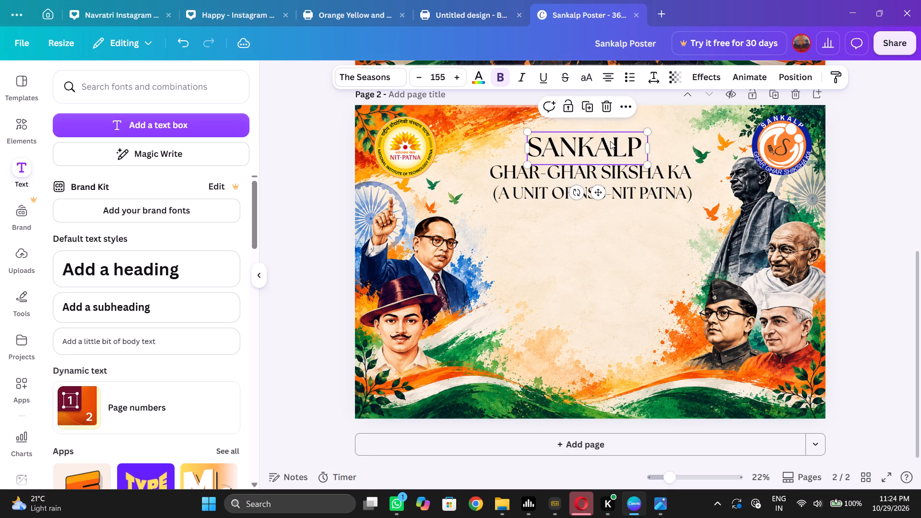
# Lock page 2's full-size legends background image in the layer list.
pyautogui.click(494, 140)
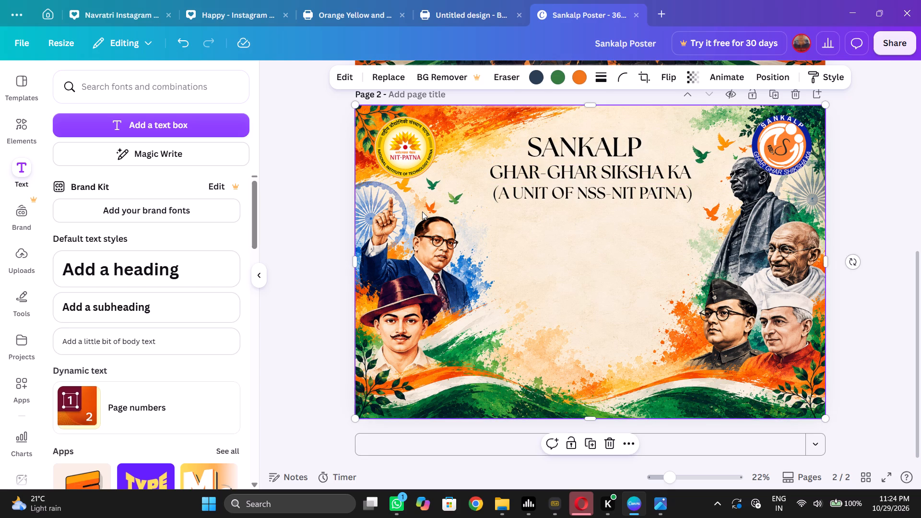
pyautogui.click(422, 212)
pyautogui.click(534, 291)
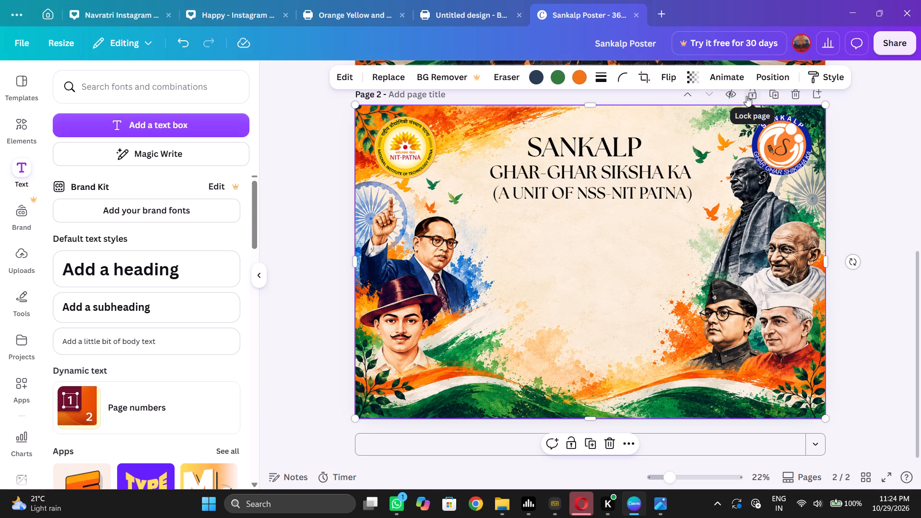
pyautogui.click(768, 77)
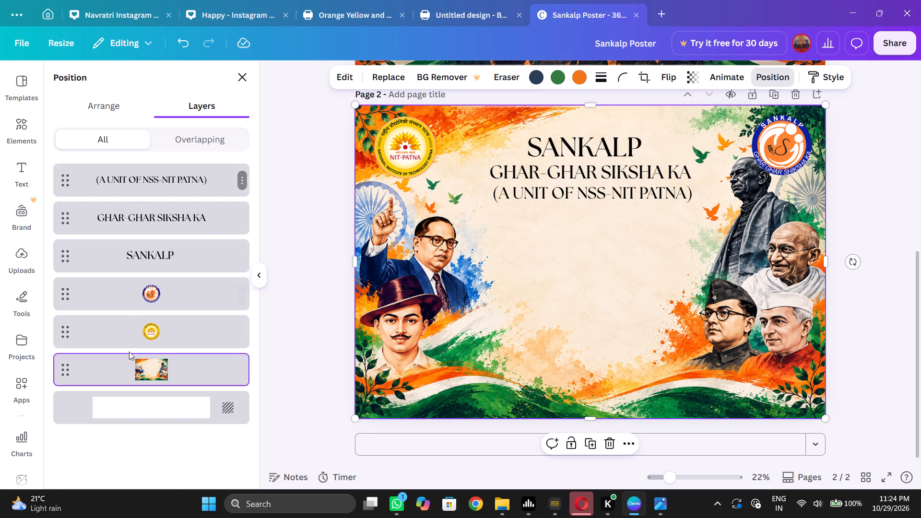
pyautogui.click(61, 369)
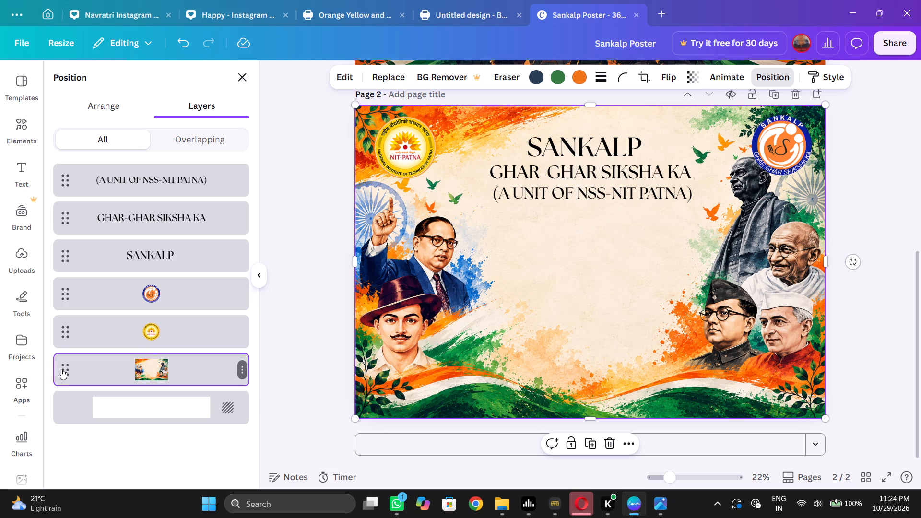
pyautogui.click(126, 409)
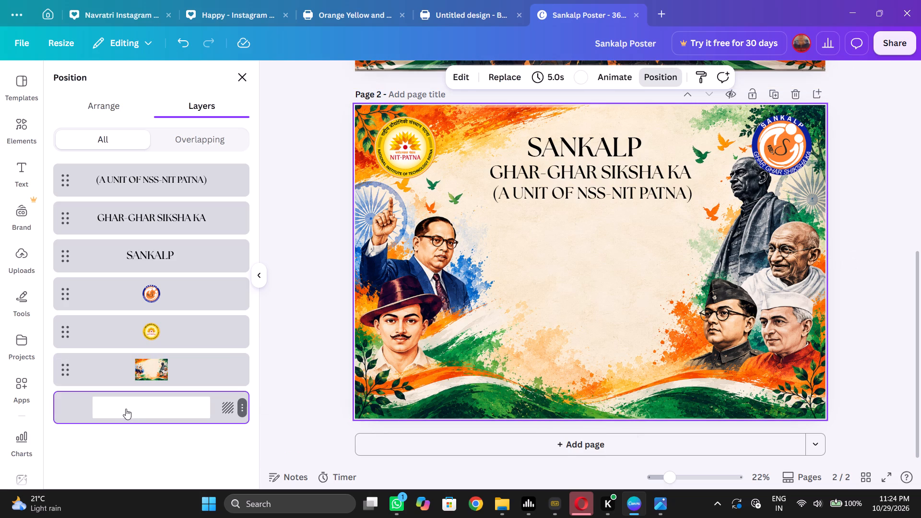
pyautogui.click(126, 409)
pyautogui.click(73, 373)
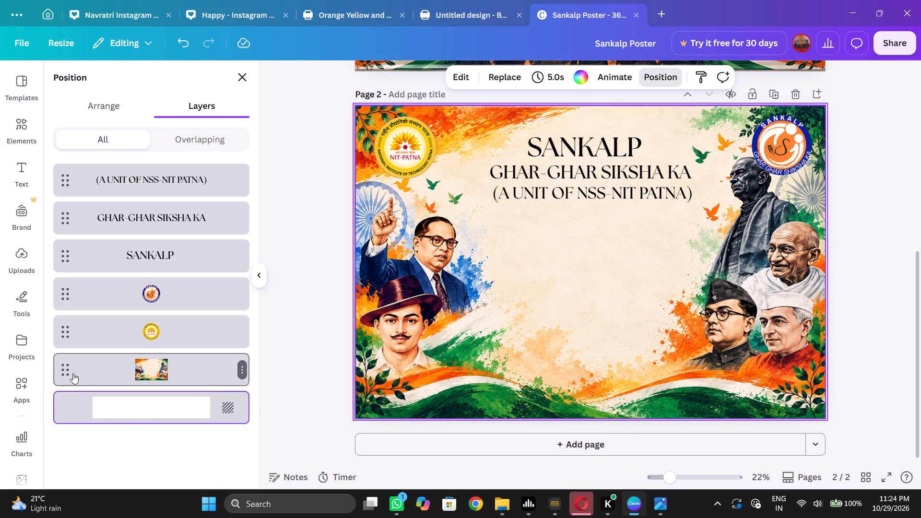
pyautogui.click(67, 371)
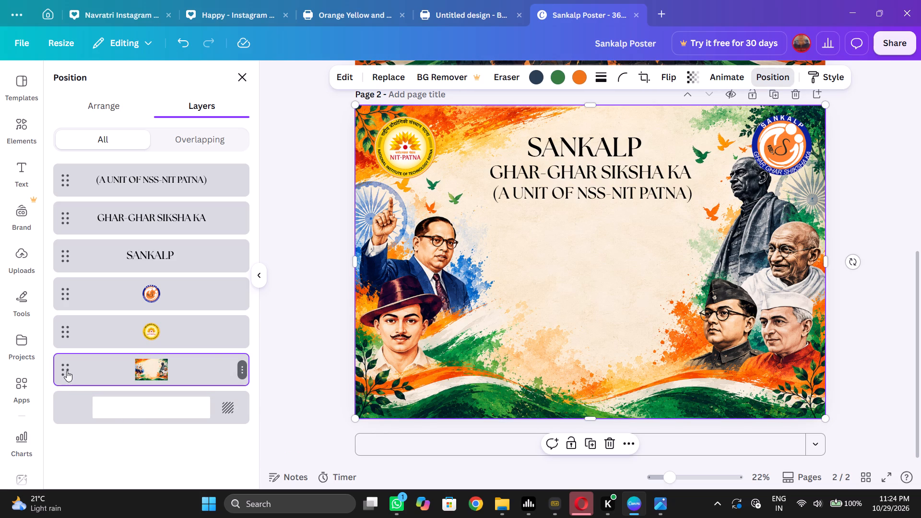
pyautogui.click(242, 368)
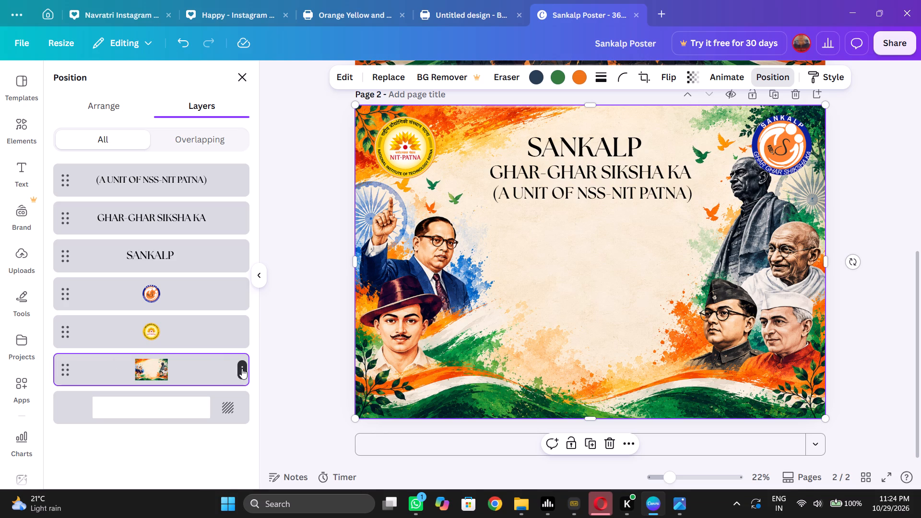
pyautogui.scroll(-2, 299, 213)
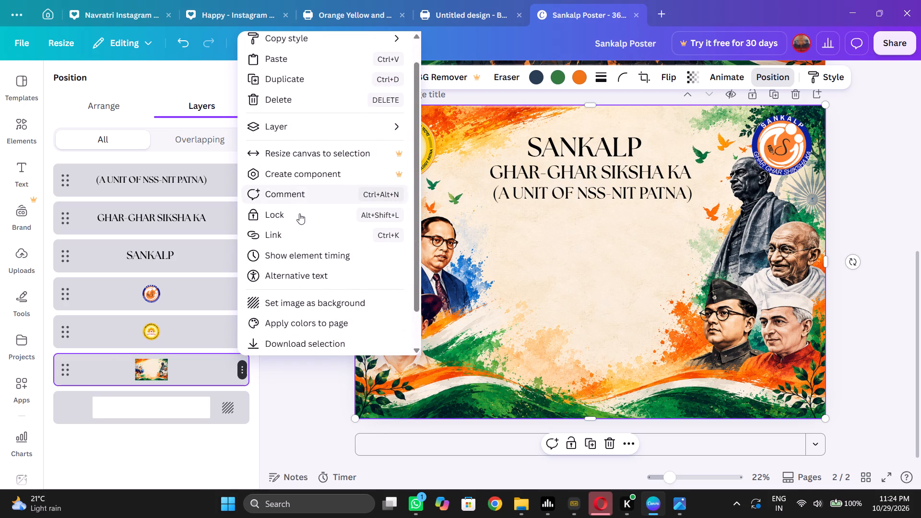
pyautogui.scroll(-3, 299, 213)
pyautogui.scroll(5, 299, 213)
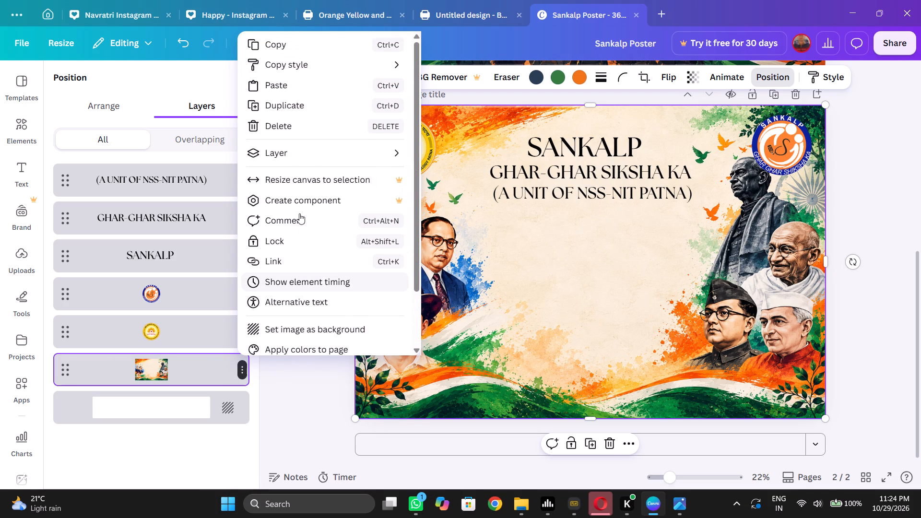
pyautogui.scroll(1, 299, 213)
pyautogui.click(295, 246)
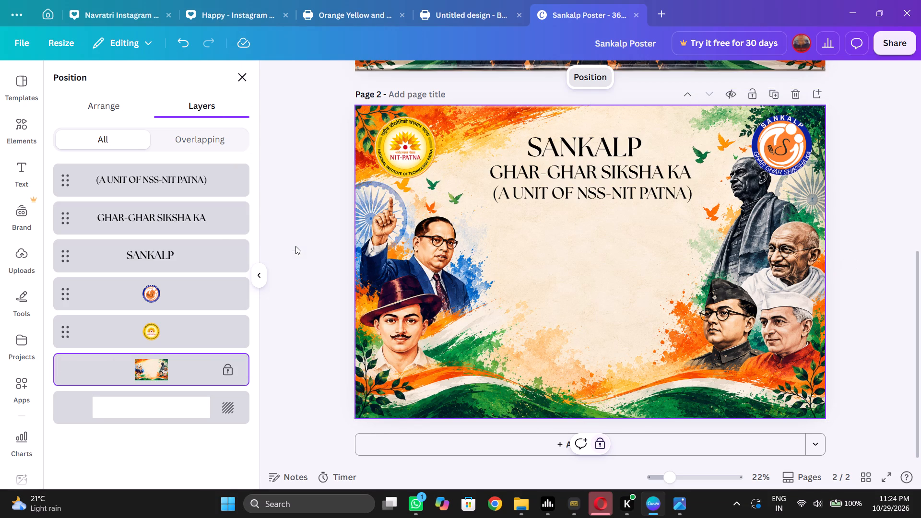
# Group the three heading lines on page 2 and move the group down to the open middle area, centred horizontally.
pyautogui.moveTo(512, 138); pyautogui.dragTo(547, 162)
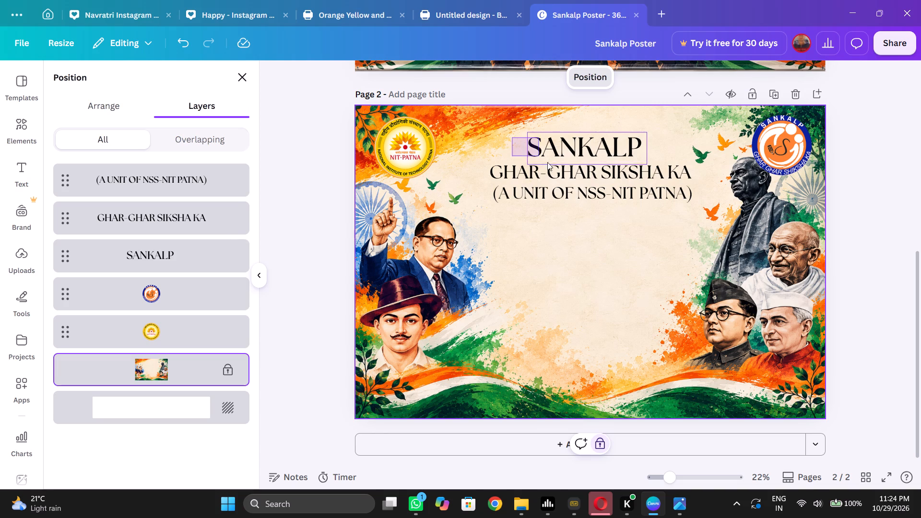
pyautogui.moveTo(547, 162); pyautogui.dragTo(611, 197)
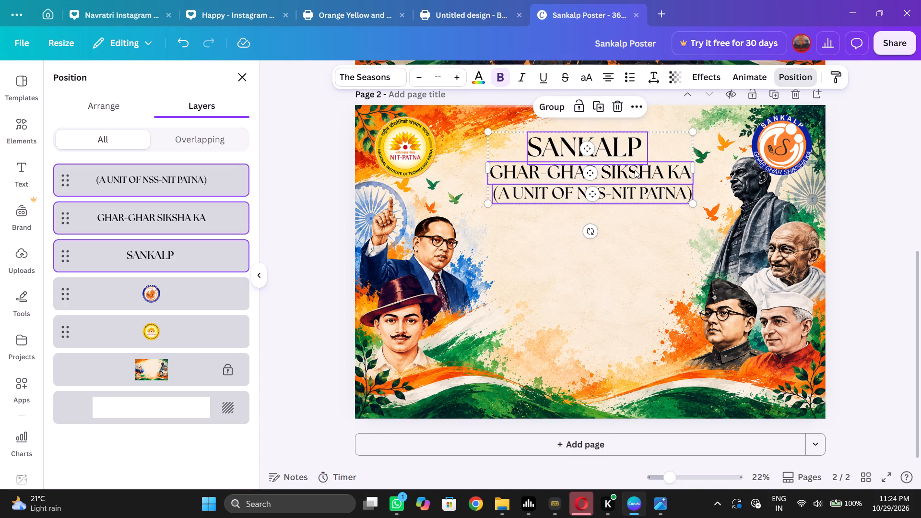
pyautogui.click(558, 104)
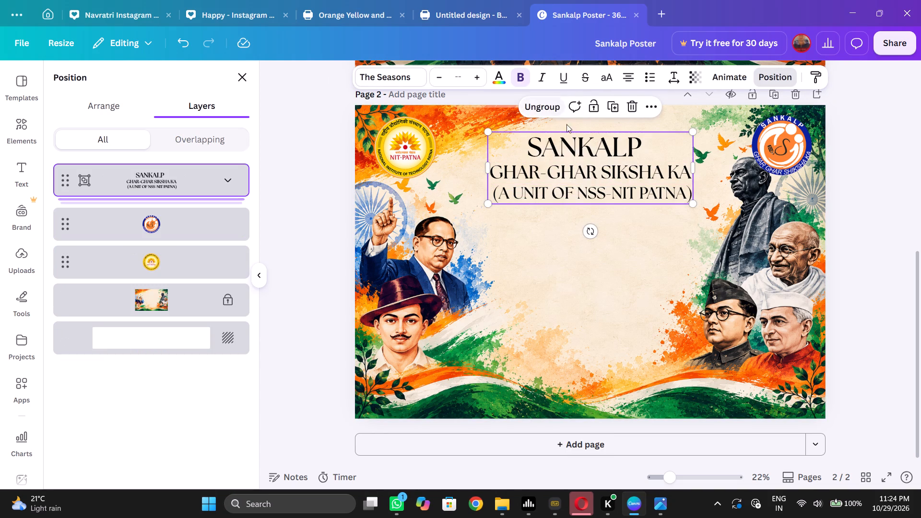
pyautogui.moveTo(588, 161); pyautogui.dragTo(587, 234)
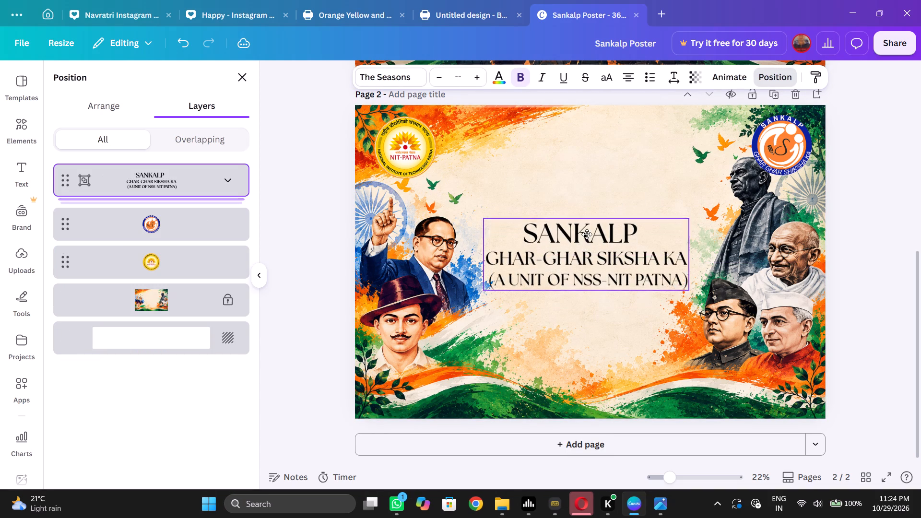
pyautogui.moveTo(587, 234); pyautogui.dragTo(585, 213)
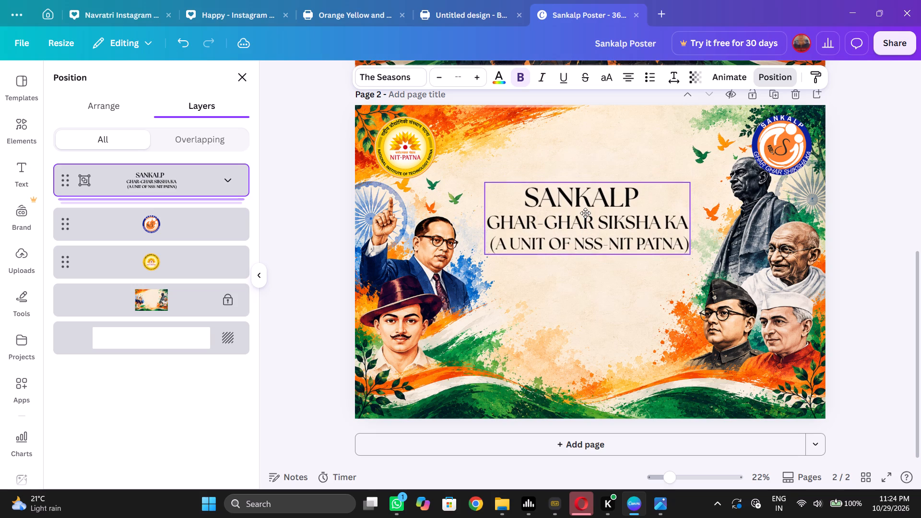
pyautogui.moveTo(585, 213); pyautogui.dragTo(586, 227)
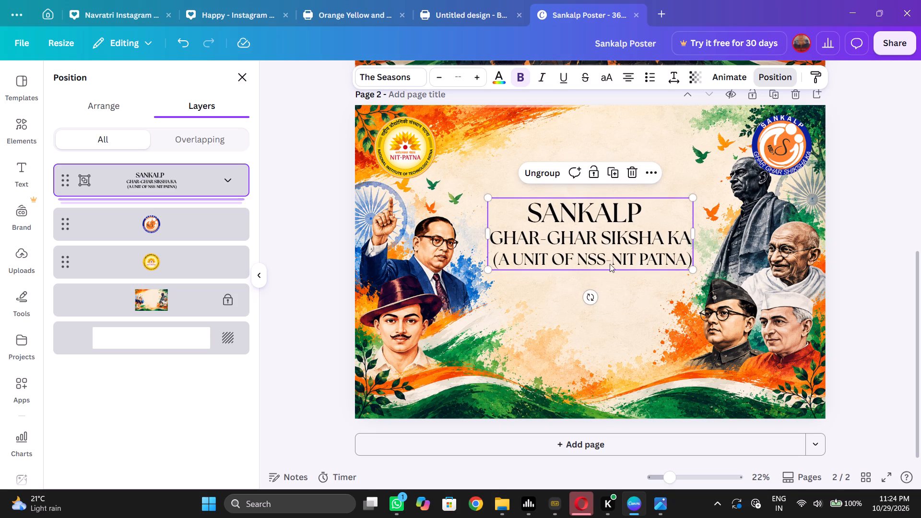
pyautogui.click(630, 316)
# Add a blank third page after page 2.
pyautogui.scroll(-3, 630, 316)
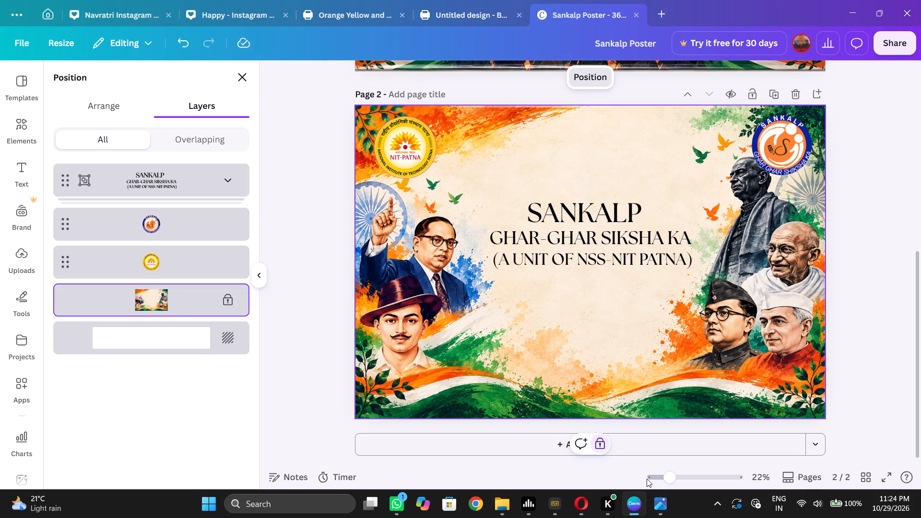
pyautogui.click(664, 438)
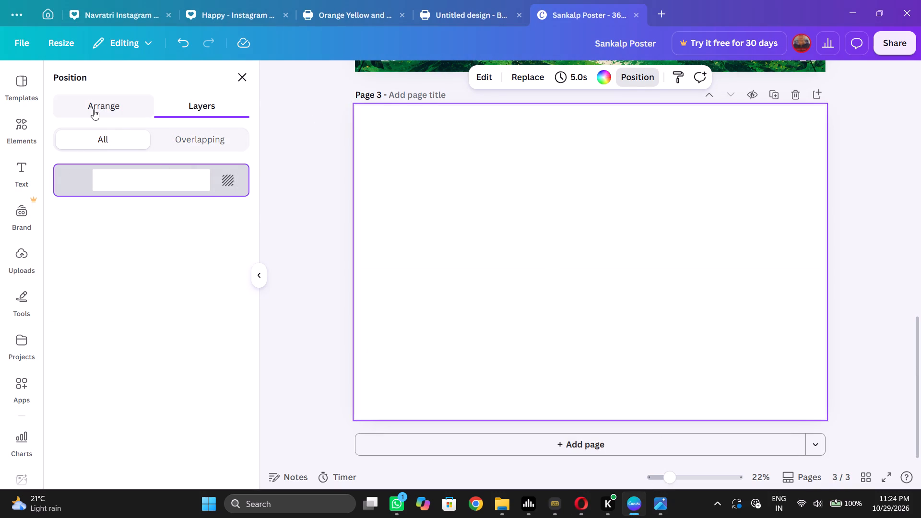
# Upload the image Indian Freedom Leaders Tricolor Poster from the Downloads folder.
pyautogui.click(24, 126)
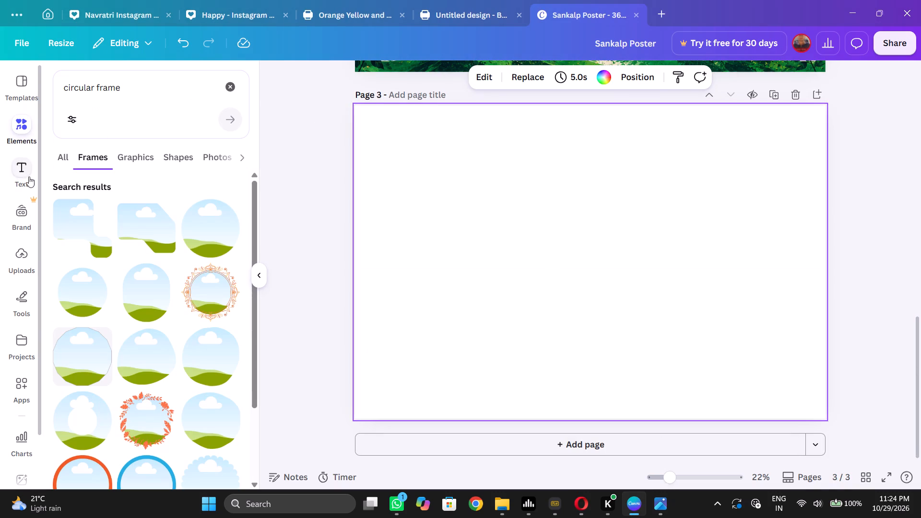
pyautogui.click(25, 256)
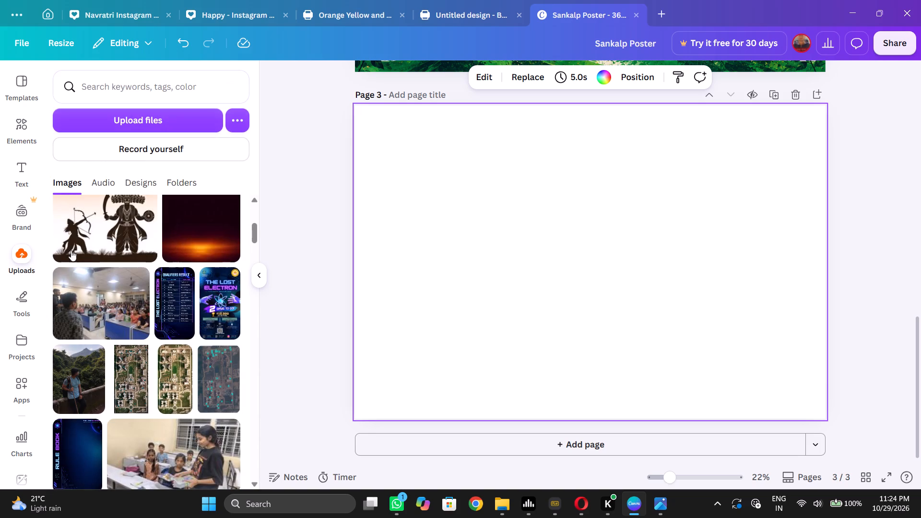
pyautogui.scroll(9, 164, 324)
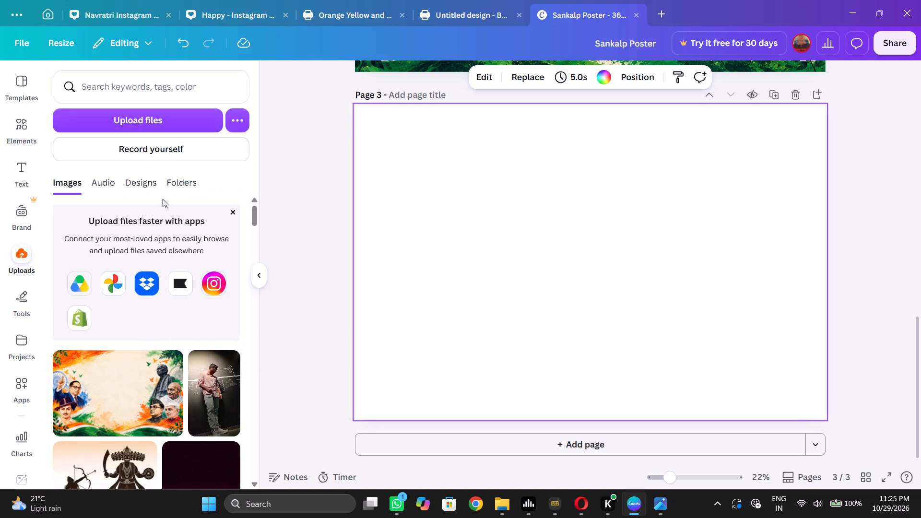
pyautogui.click(163, 115)
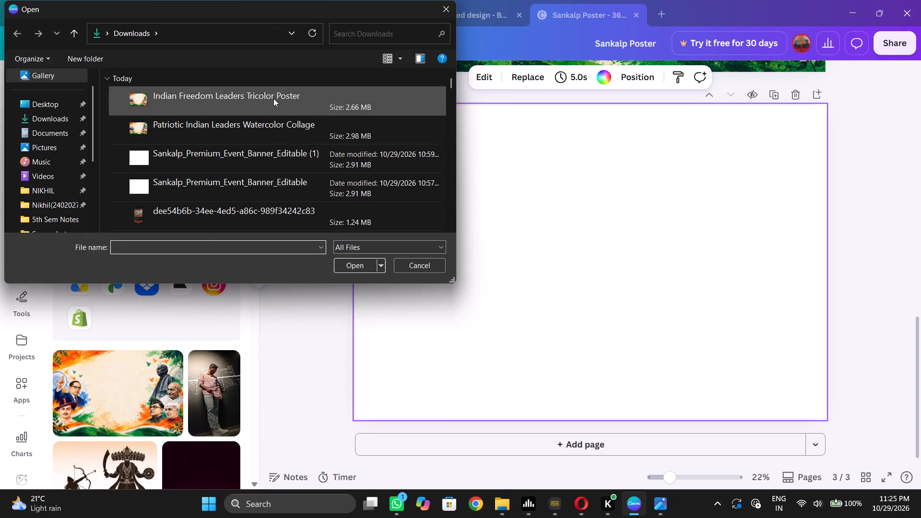
pyautogui.doubleClick(273, 98)
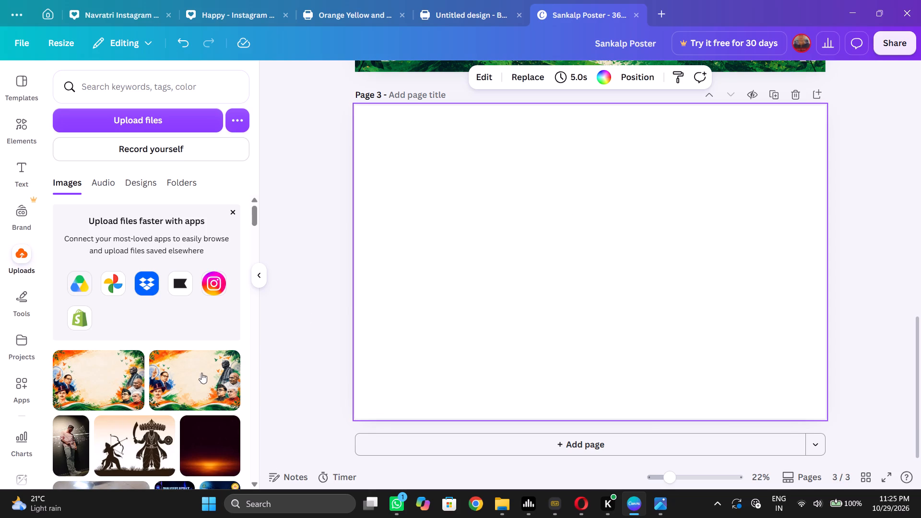
# Place the newly uploaded leaders background on page 3 and align it with the page's top-left corner.
pyautogui.click(86, 386)
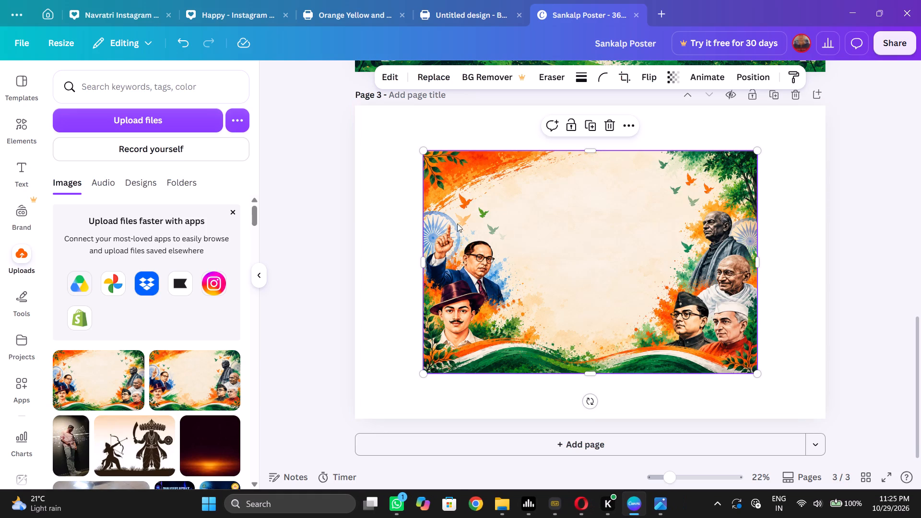
pyautogui.click(525, 236)
pyautogui.moveTo(525, 236); pyautogui.dragTo(451, 193)
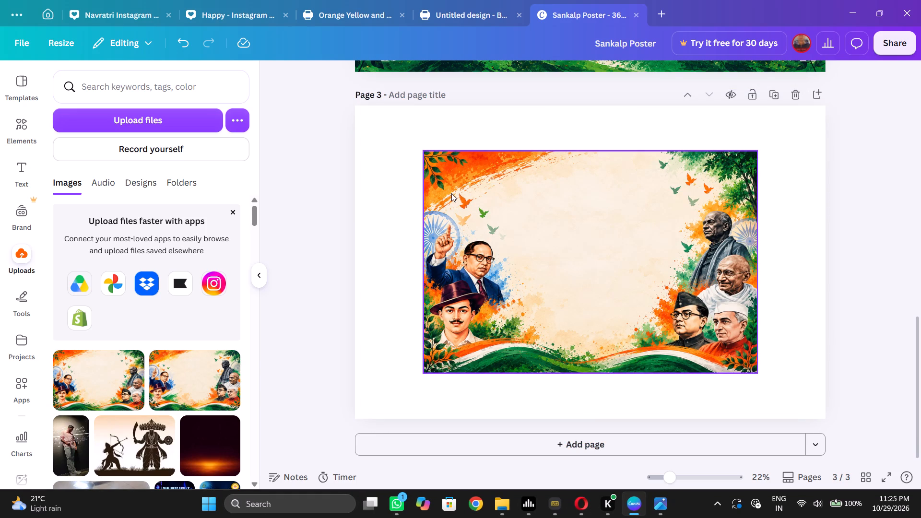
pyautogui.moveTo(451, 193); pyautogui.dragTo(379, 151)
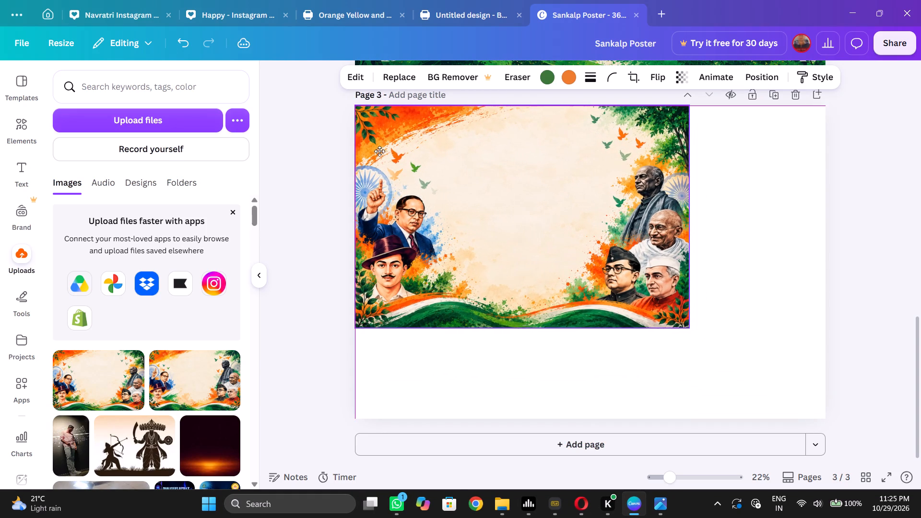
pyautogui.moveTo(379, 151); pyautogui.dragTo(382, 151)
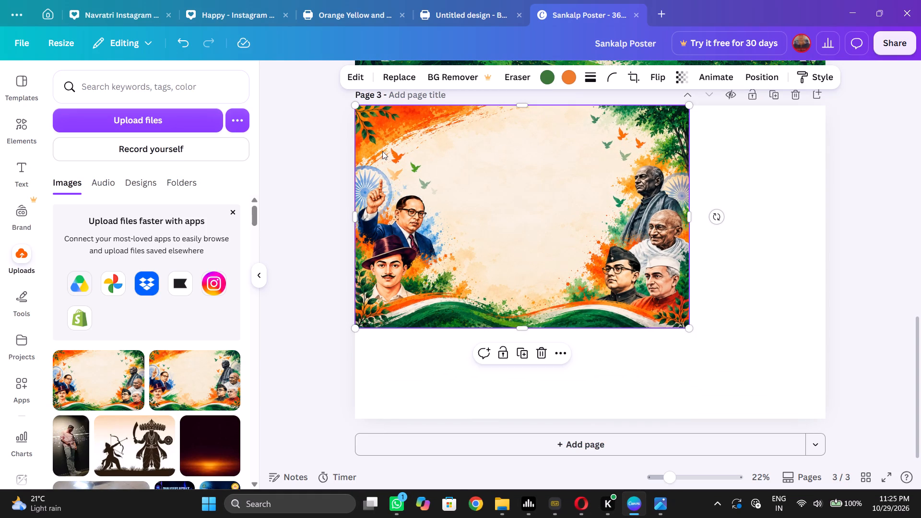
pyautogui.click(382, 151)
pyautogui.click(305, 188)
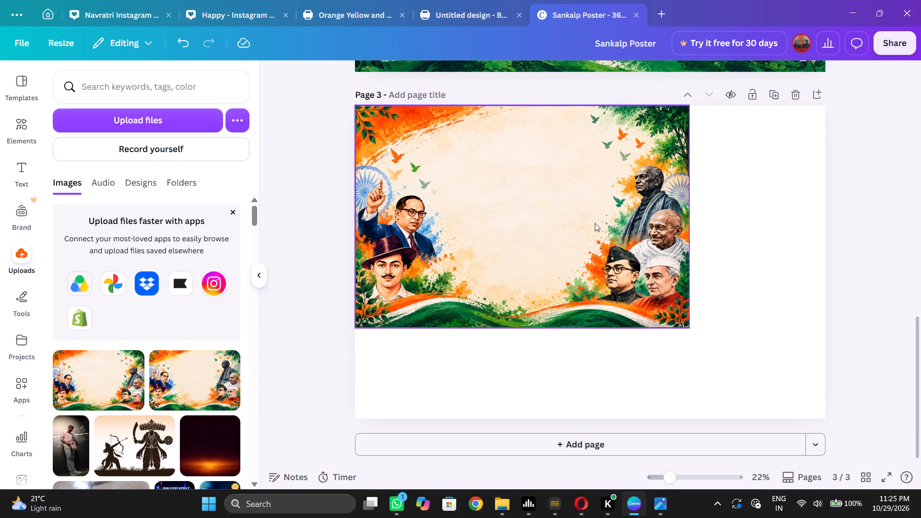
# Enlarge the leaders background on page 3 proportionally from its bottom-right corner until it fills the whole page.
pyautogui.click(595, 223)
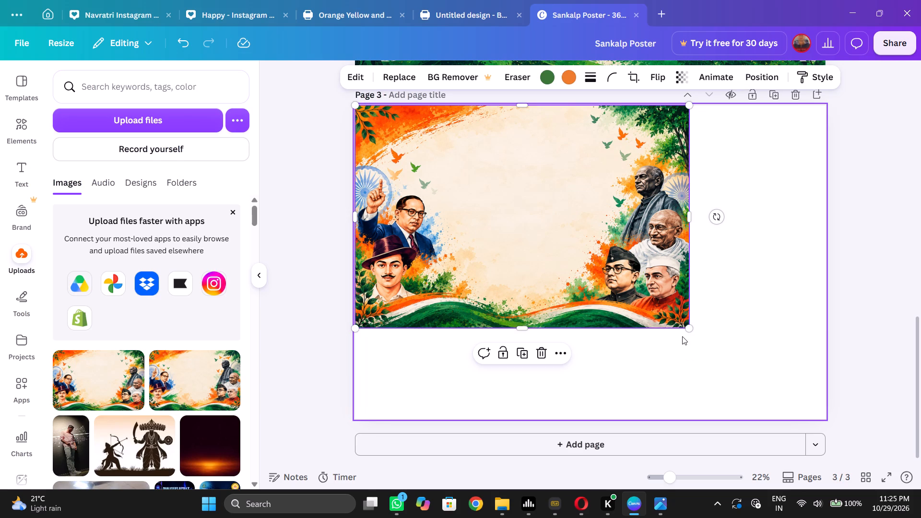
pyautogui.moveTo(689, 330); pyautogui.dragTo(791, 394)
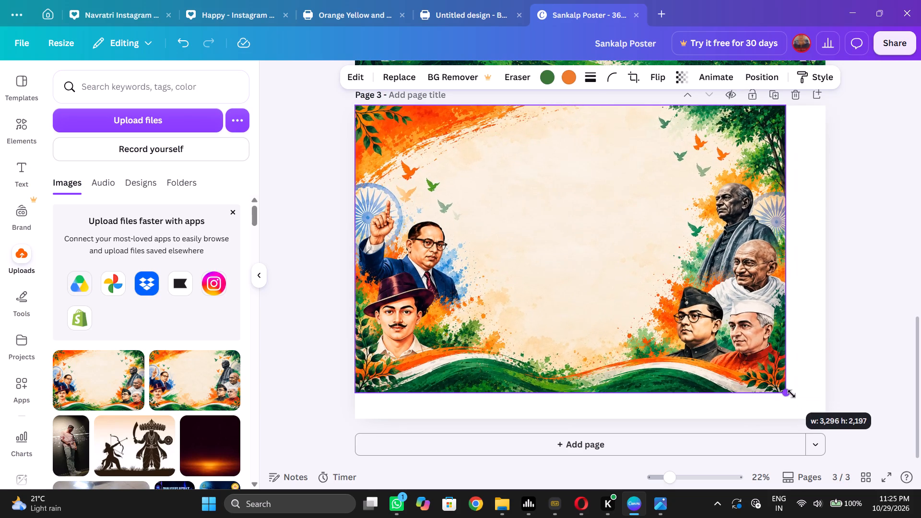
pyautogui.moveTo(791, 394); pyautogui.dragTo(824, 420)
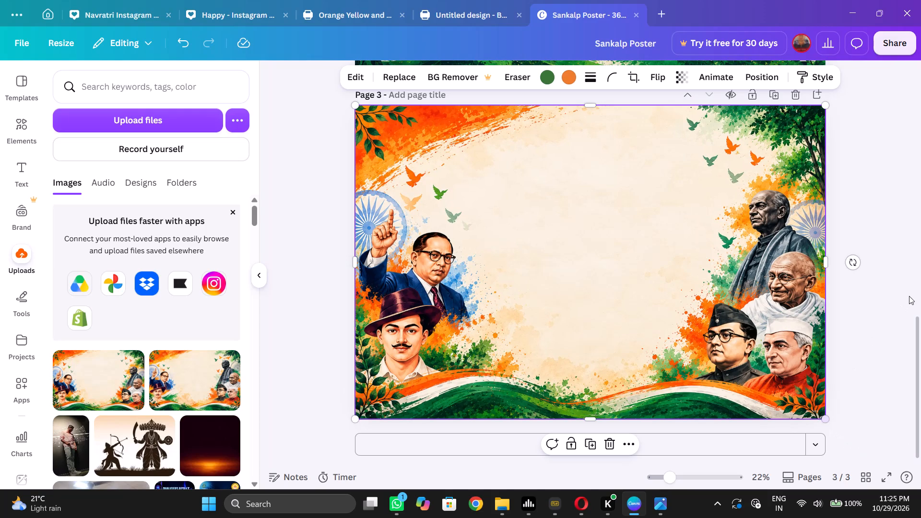
pyautogui.click(910, 296)
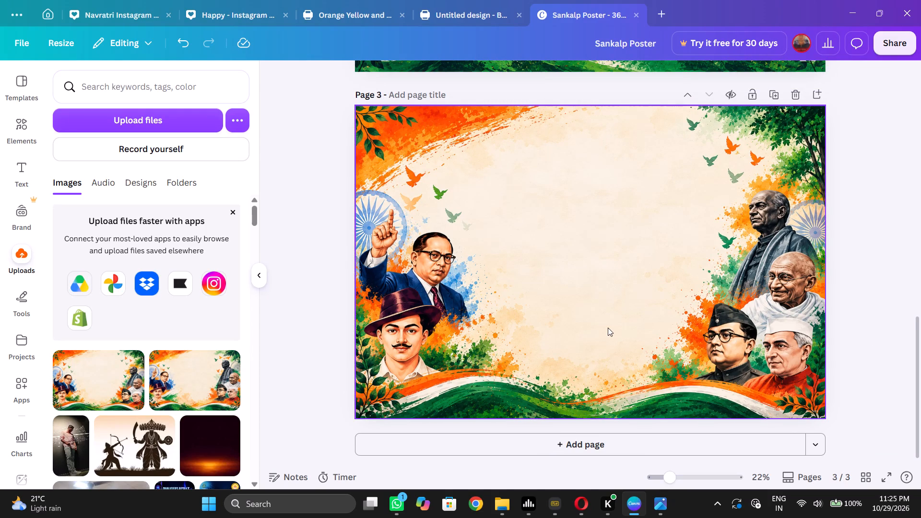
# Compare the new leaders background on page 3 with the banner layout on page 2.
pyautogui.scroll(4, 608, 328)
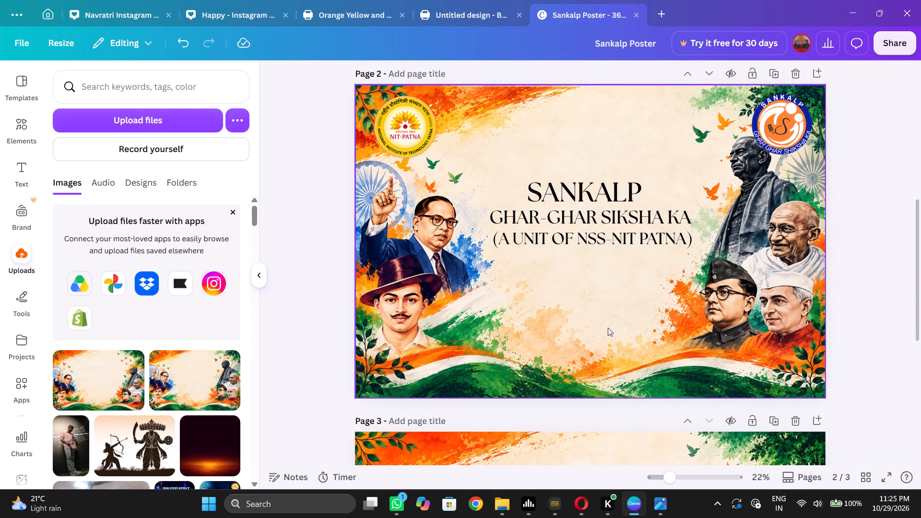
pyautogui.scroll(-1, 608, 328)
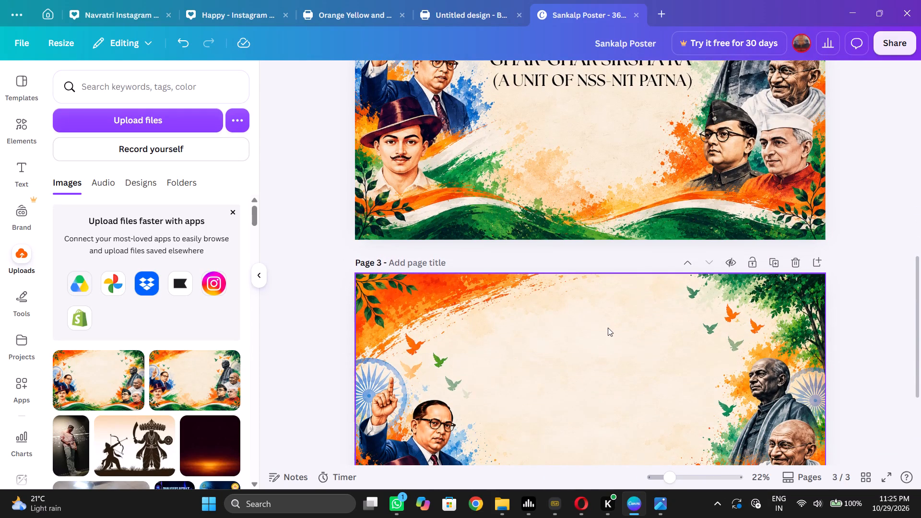
pyautogui.scroll(-1, 608, 328)
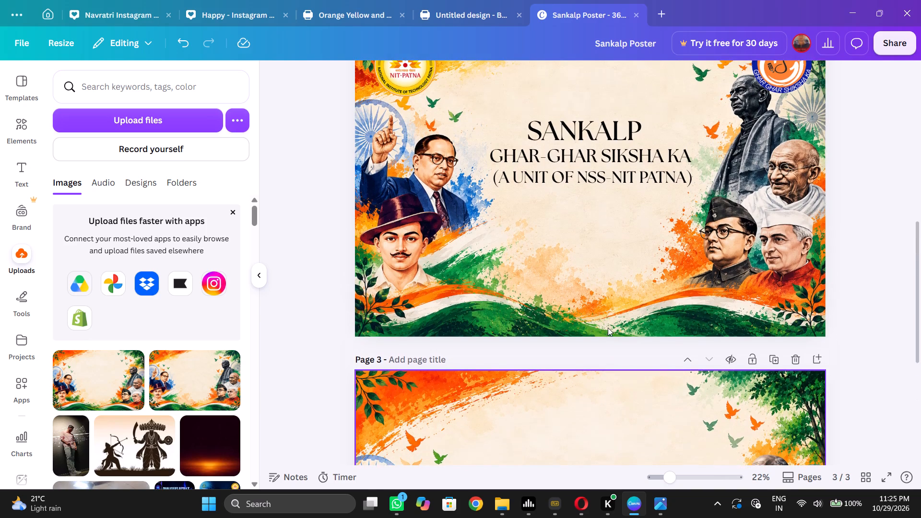
pyautogui.scroll(-2, 608, 328)
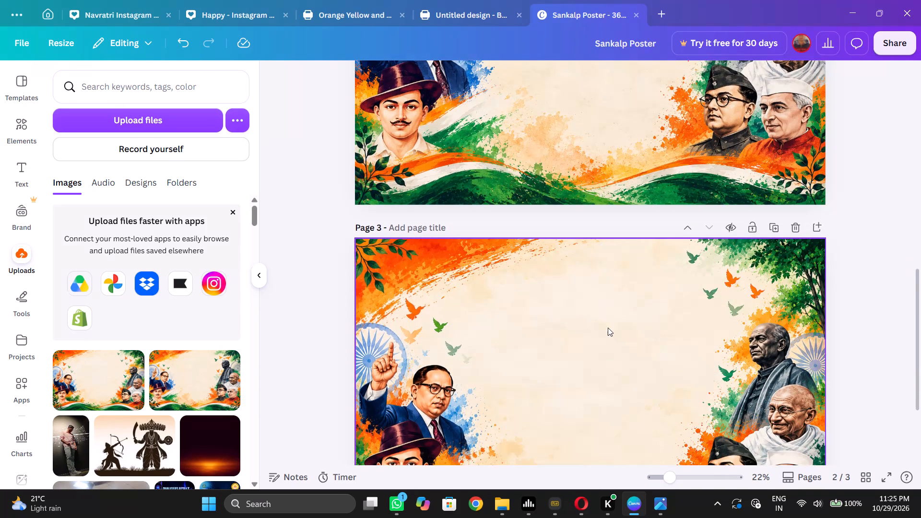
pyautogui.scroll(-2, 608, 328)
pyautogui.scroll(1, 608, 328)
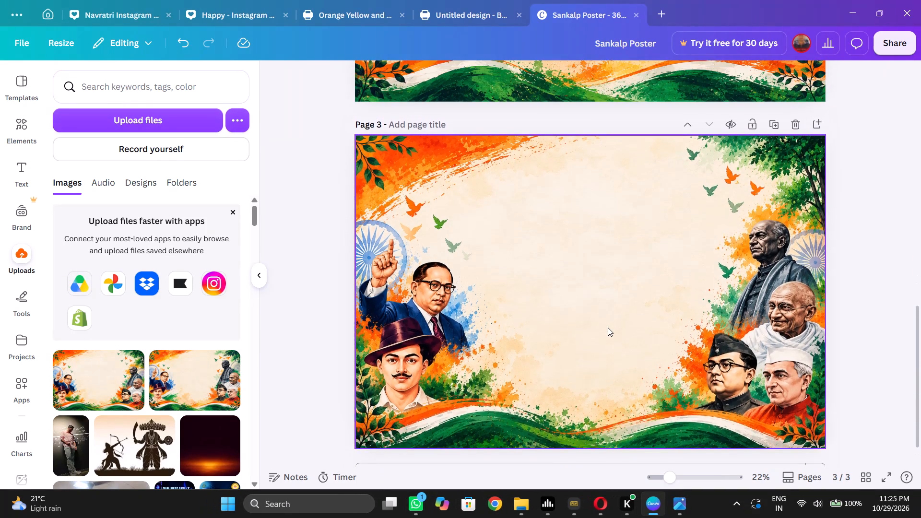
pyautogui.scroll(1, 608, 328)
pyautogui.scroll(-3, 608, 328)
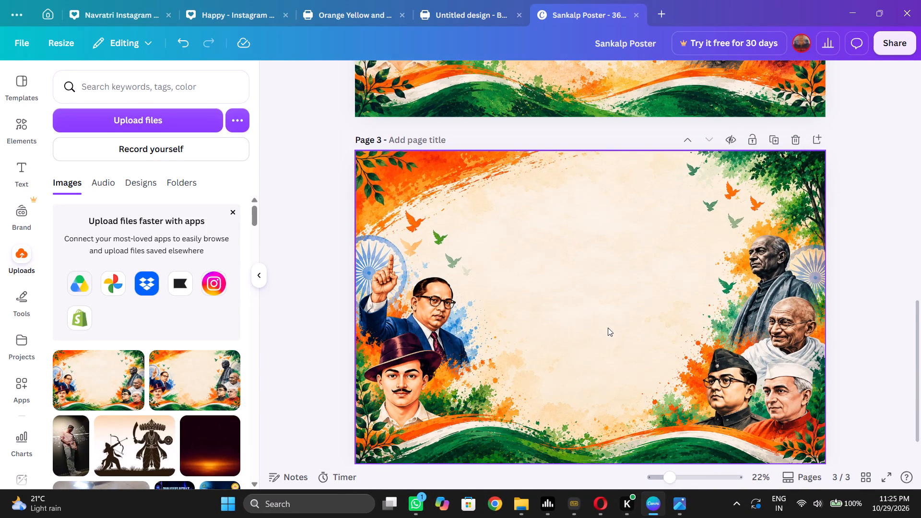
pyautogui.scroll(-1, 608, 328)
pyautogui.scroll(3, 608, 328)
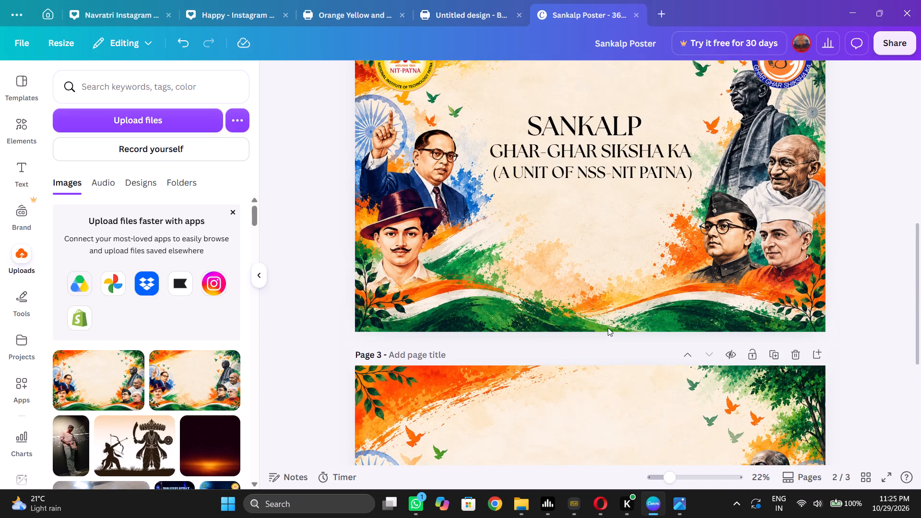
pyautogui.scroll(2, 608, 328)
pyautogui.scroll(1, 592, 223)
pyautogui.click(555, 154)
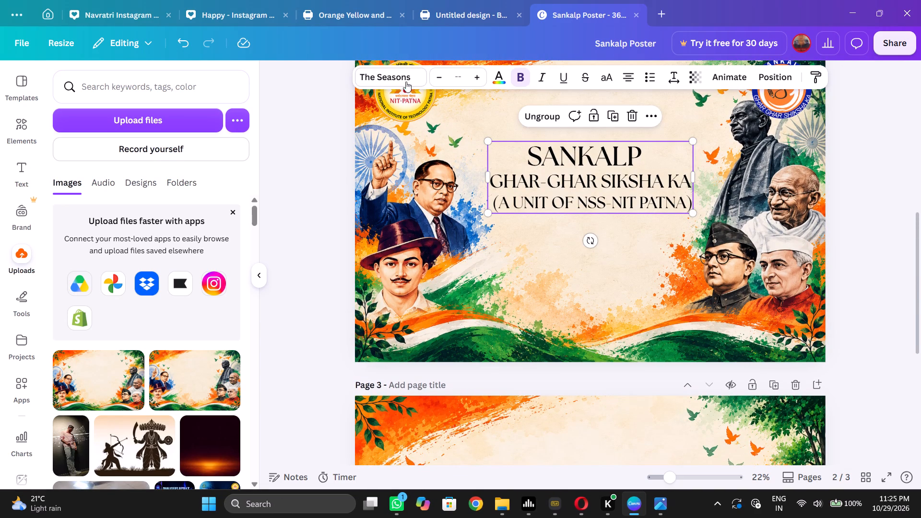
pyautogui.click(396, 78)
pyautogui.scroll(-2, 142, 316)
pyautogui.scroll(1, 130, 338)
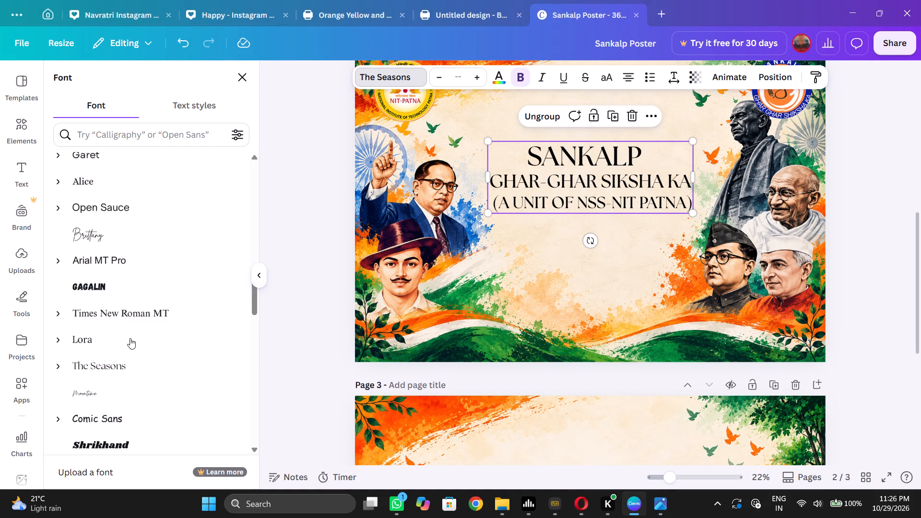
# Ungroup the three heading lines on page 2.
pyautogui.click(632, 164)
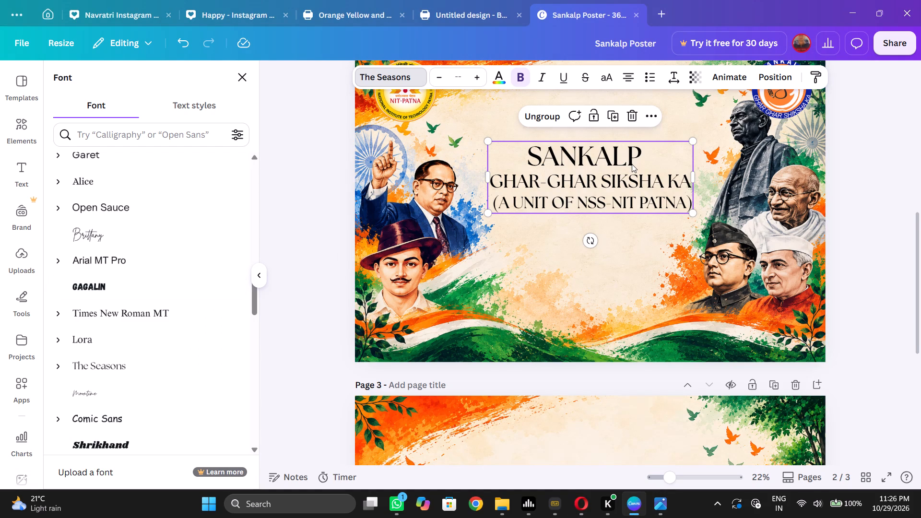
pyautogui.click(632, 164)
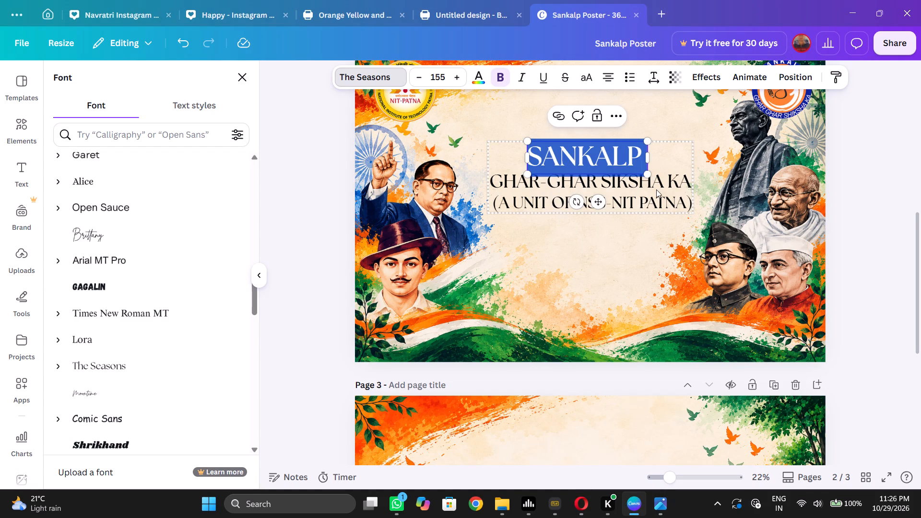
pyautogui.click(656, 189)
pyautogui.click(552, 149)
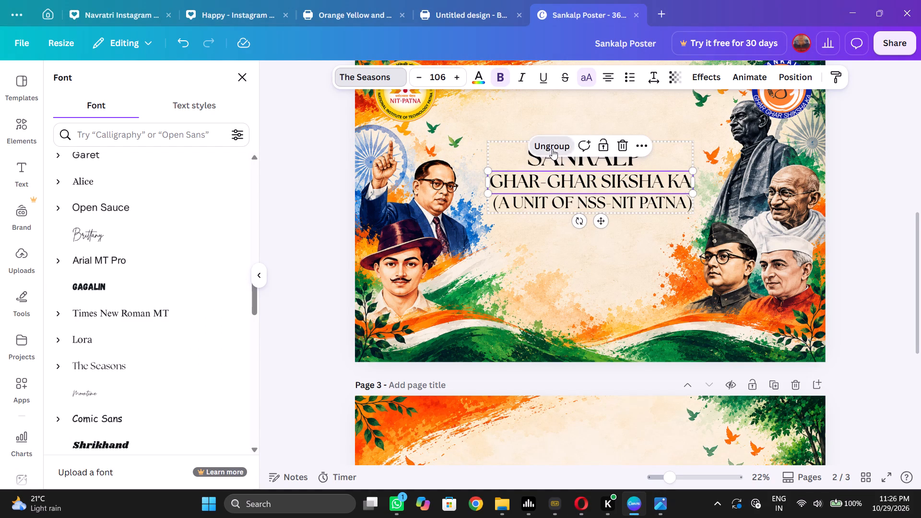
pyautogui.click(532, 159)
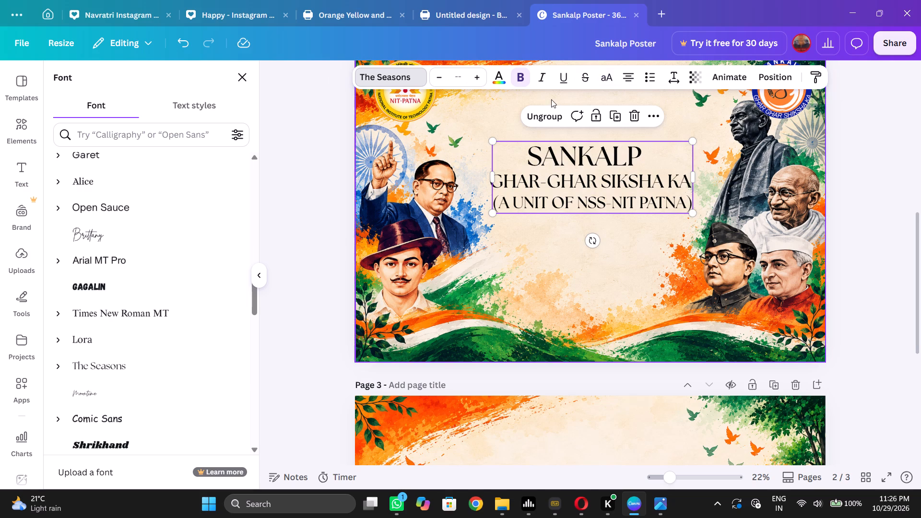
pyautogui.click(552, 118)
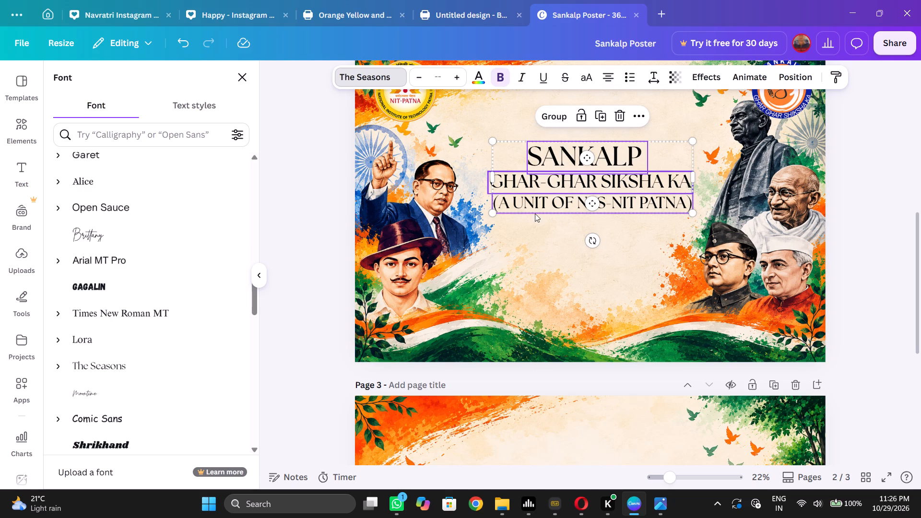
pyautogui.click(539, 233)
# Group only the SANKALP and GHAR-GHAR SIKSHA KA lines on page 2, leaving out the NSS-NIT PATNA line.
pyautogui.click(571, 155)
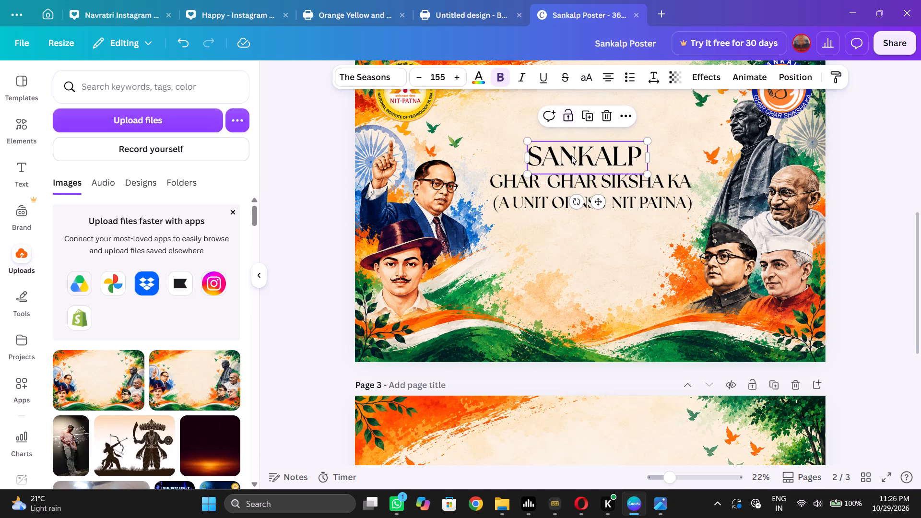
pyautogui.click(624, 179)
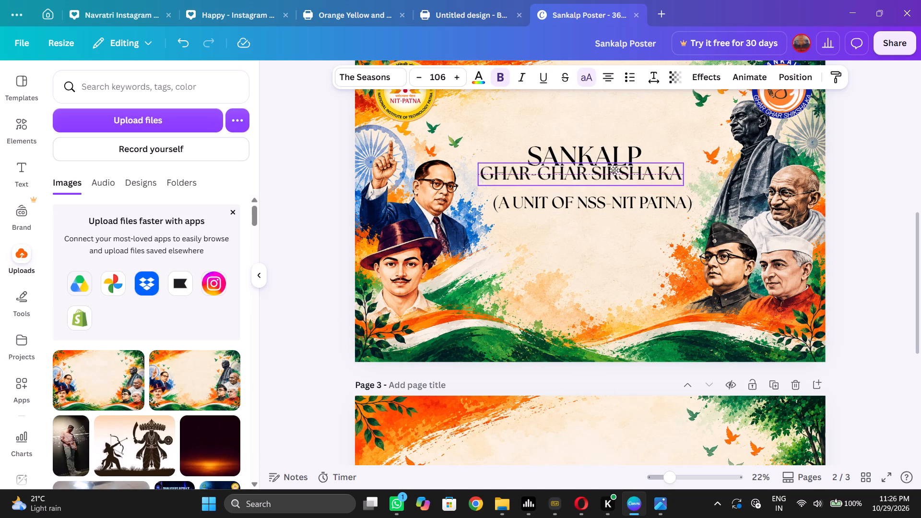
pyautogui.click(690, 148)
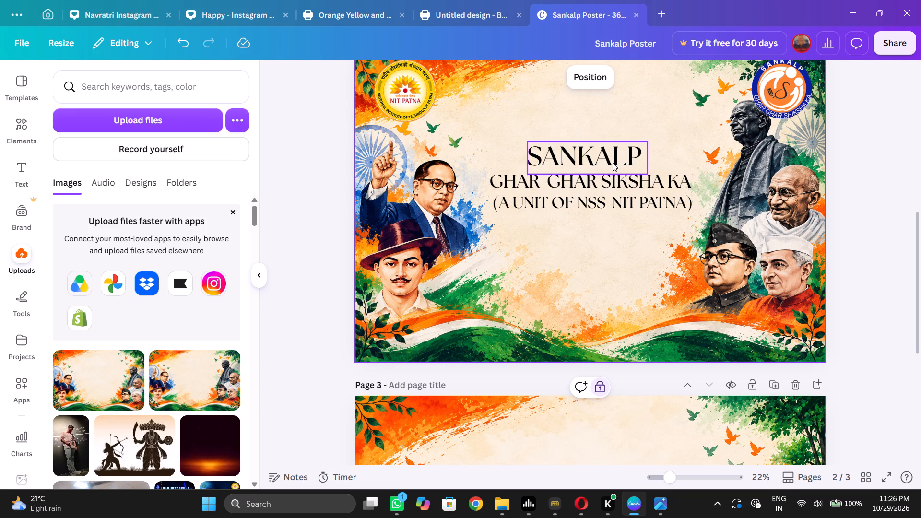
pyautogui.moveTo(700, 175); pyautogui.dragTo(611, 165)
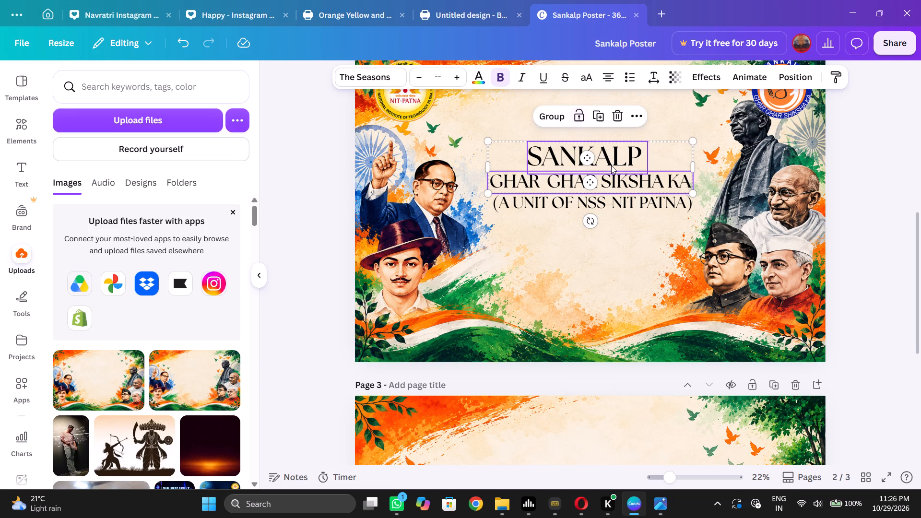
pyautogui.click(553, 115)
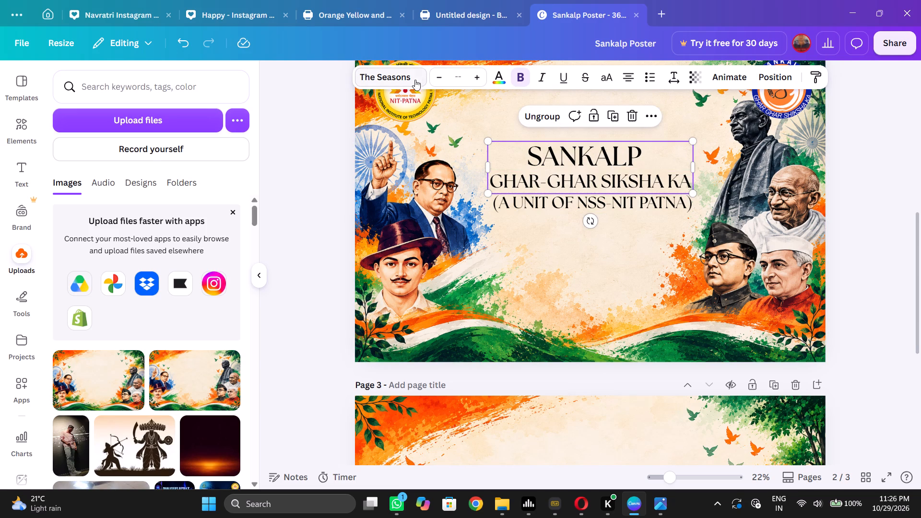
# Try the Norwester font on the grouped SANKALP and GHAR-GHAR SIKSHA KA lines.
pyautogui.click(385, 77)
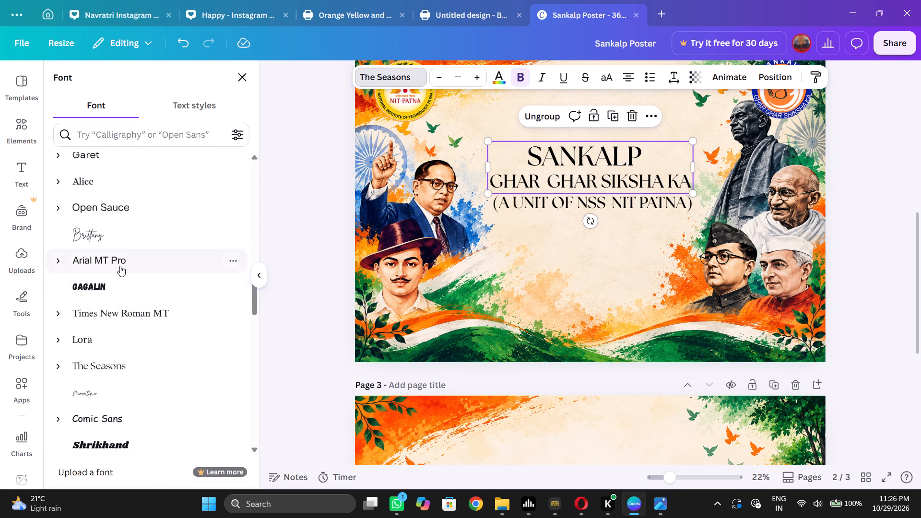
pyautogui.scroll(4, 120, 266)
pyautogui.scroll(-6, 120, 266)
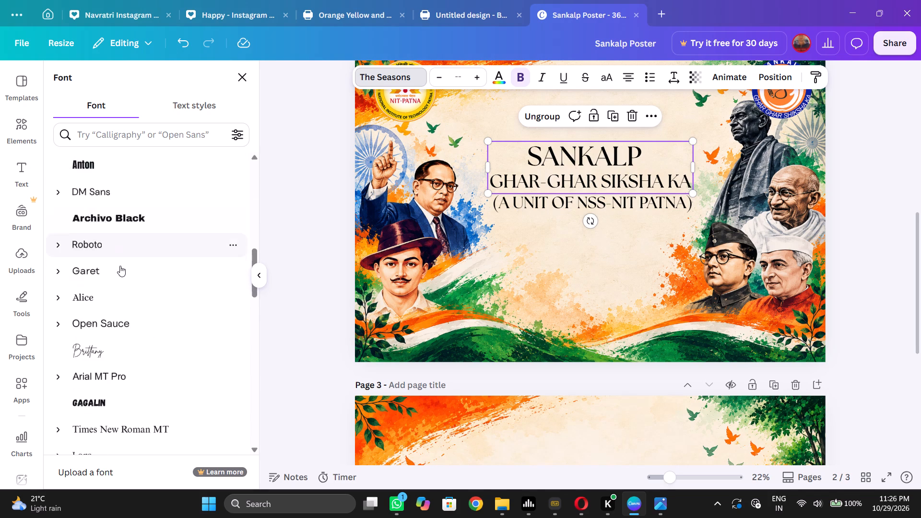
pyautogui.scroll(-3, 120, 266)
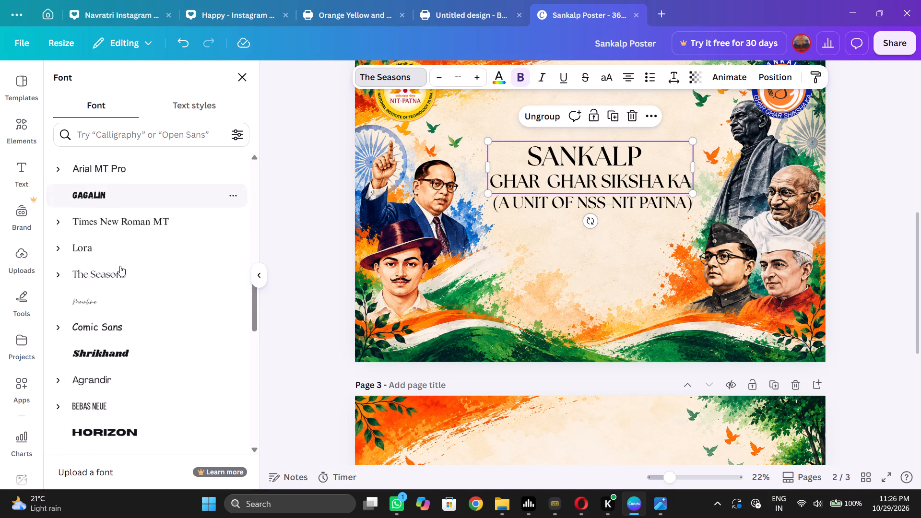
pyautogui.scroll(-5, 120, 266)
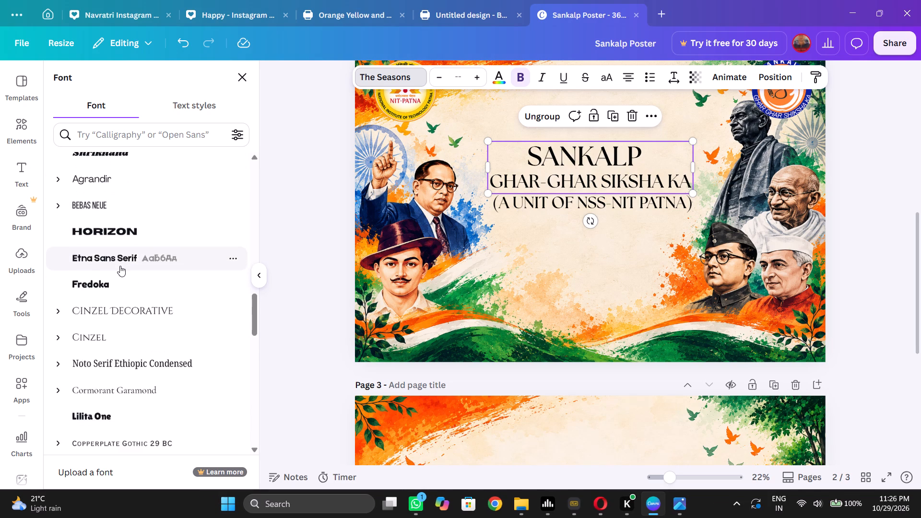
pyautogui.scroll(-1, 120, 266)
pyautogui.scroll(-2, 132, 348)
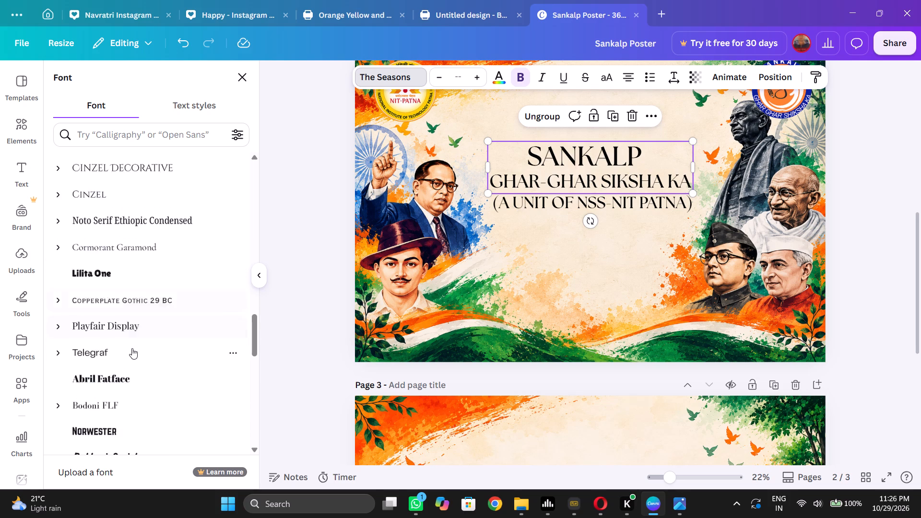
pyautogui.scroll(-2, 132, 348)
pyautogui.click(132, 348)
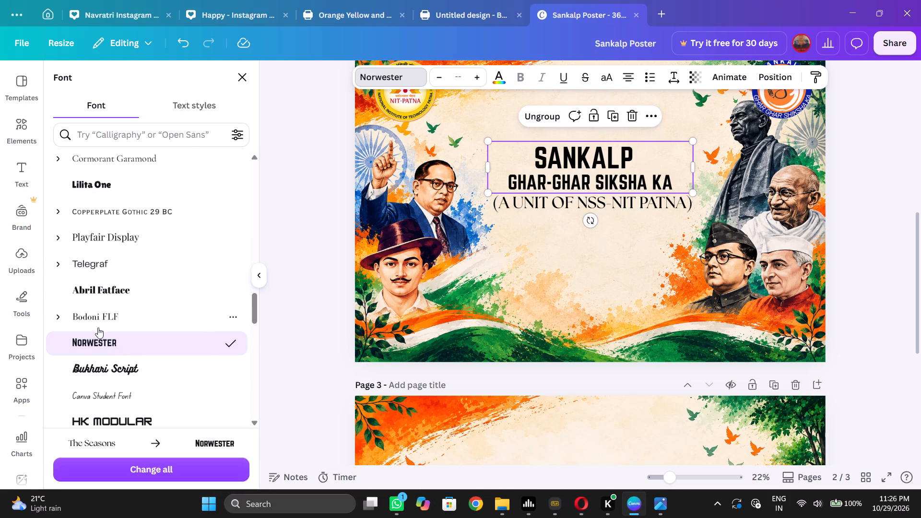
# Set the font of the grouped SANKALP and GHAR-GHAR SIKSHA KA lines to Lulu Font TH.
pyautogui.scroll(-2, 98, 327)
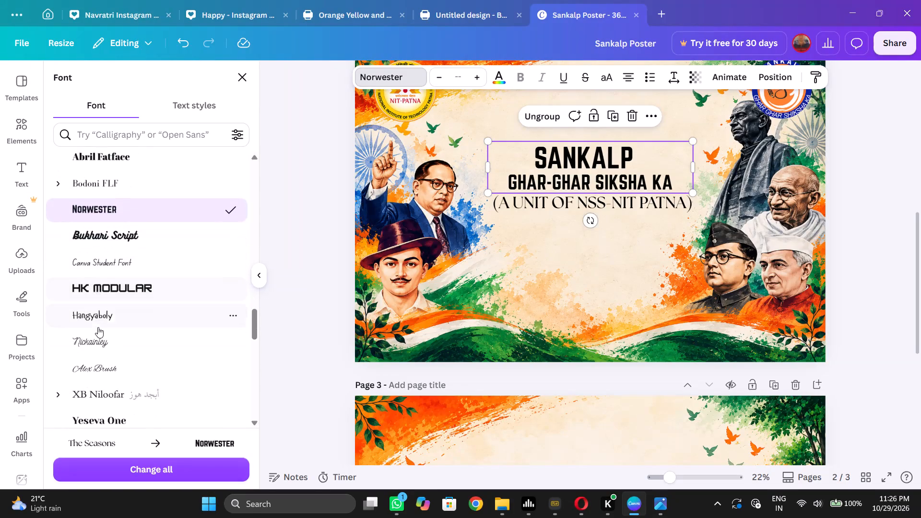
pyautogui.scroll(-4, 98, 327)
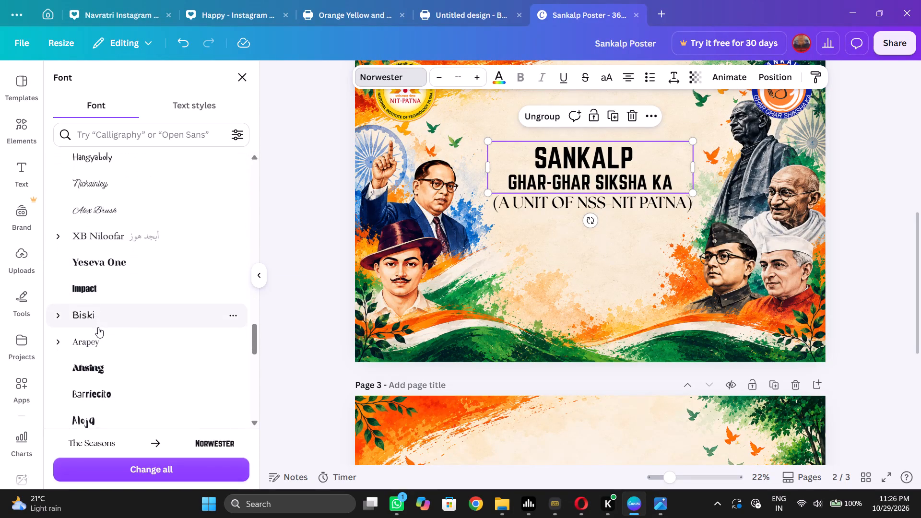
pyautogui.scroll(-4, 98, 327)
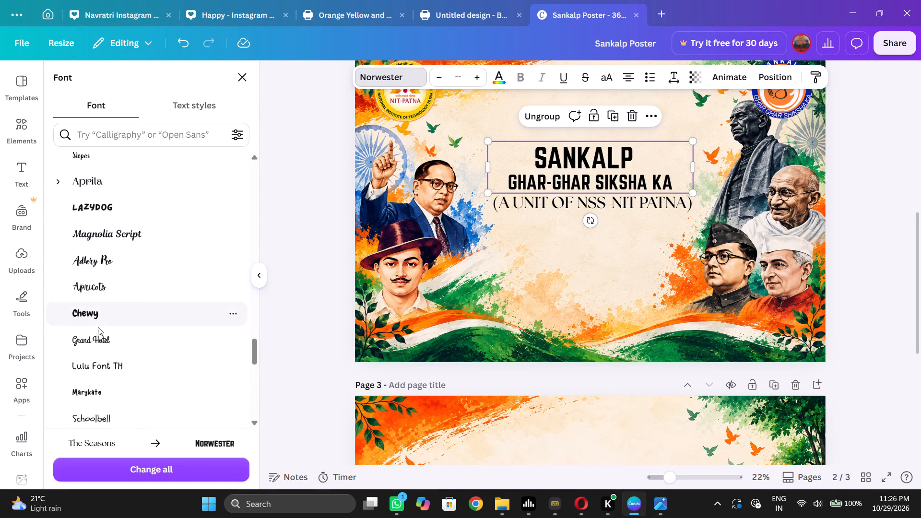
pyautogui.scroll(-1, 98, 327)
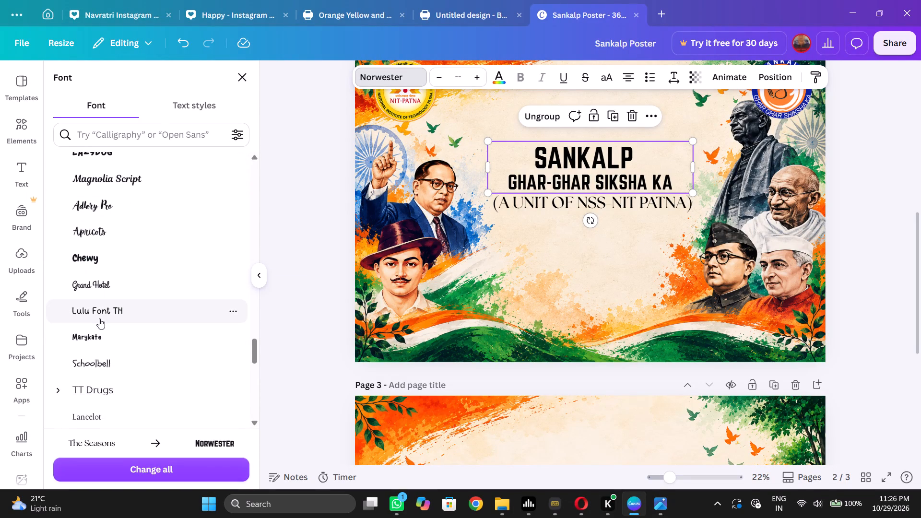
pyautogui.click(99, 318)
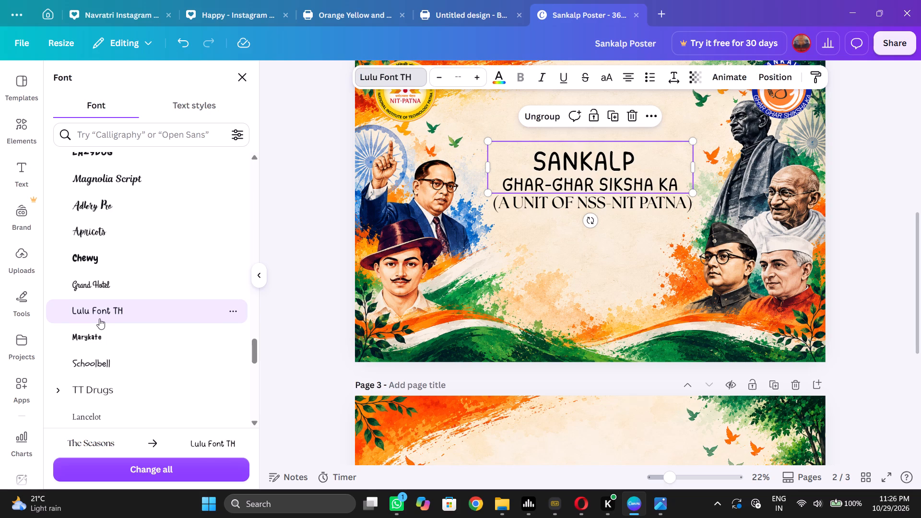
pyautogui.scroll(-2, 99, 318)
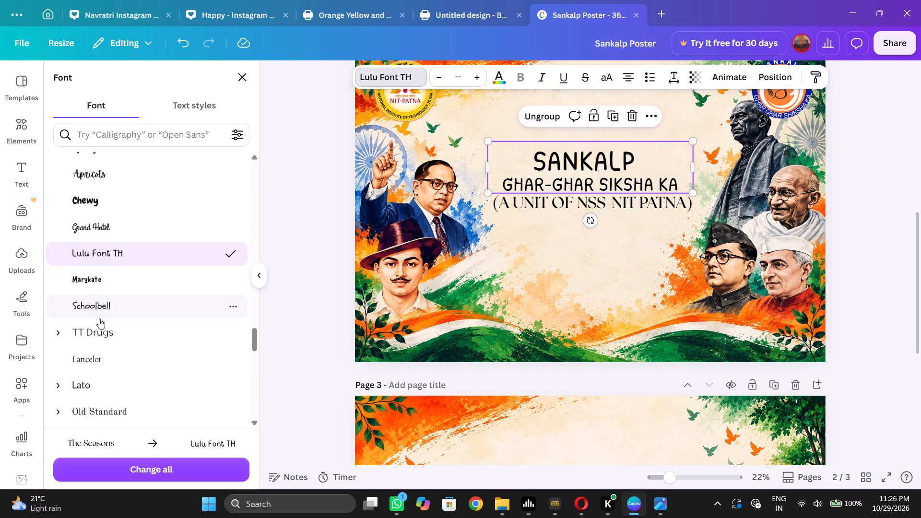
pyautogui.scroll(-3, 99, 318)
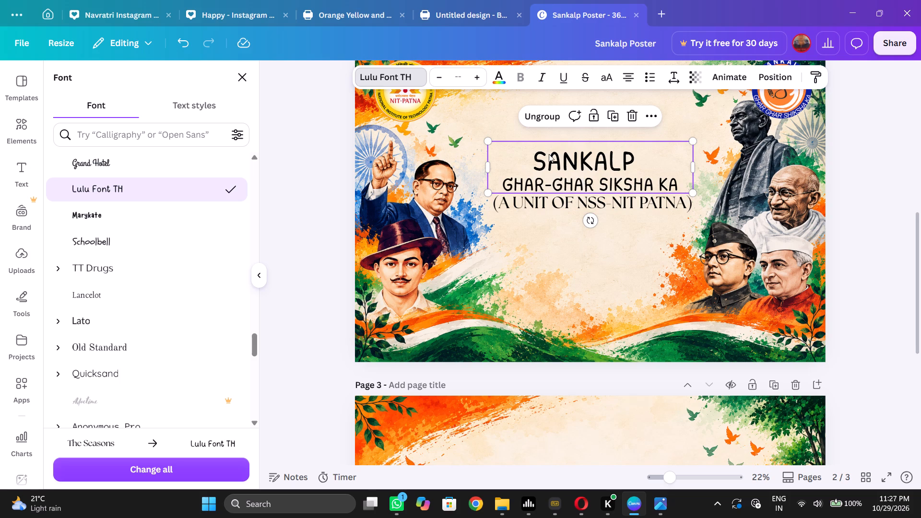
# Slightly enlarge the grouped SANKALP and GHAR-GHAR SIKSHA KA lines on page 2 and centre them above the NSS-NIT PATNA line.
pyautogui.moveTo(489, 144); pyautogui.dragTo(480, 140)
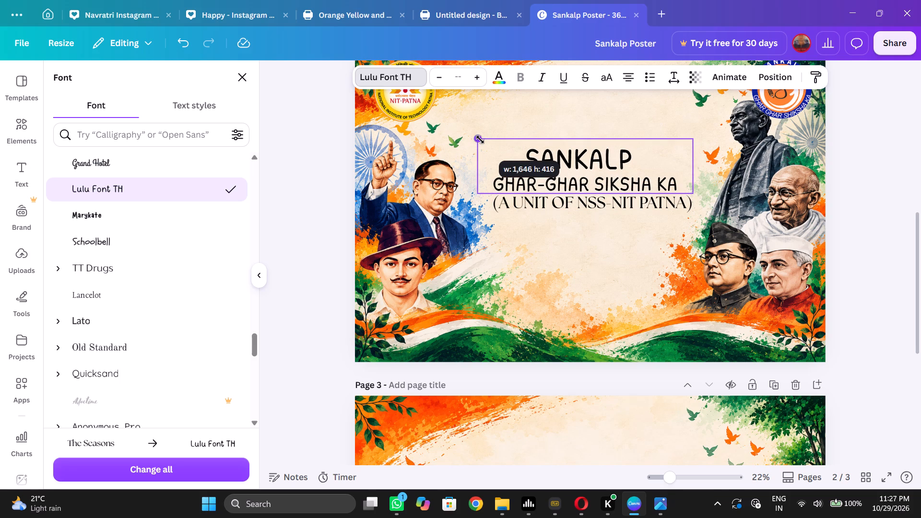
pyautogui.moveTo(480, 140); pyautogui.dragTo(480, 139)
pyautogui.moveTo(537, 148); pyautogui.dragTo(545, 150)
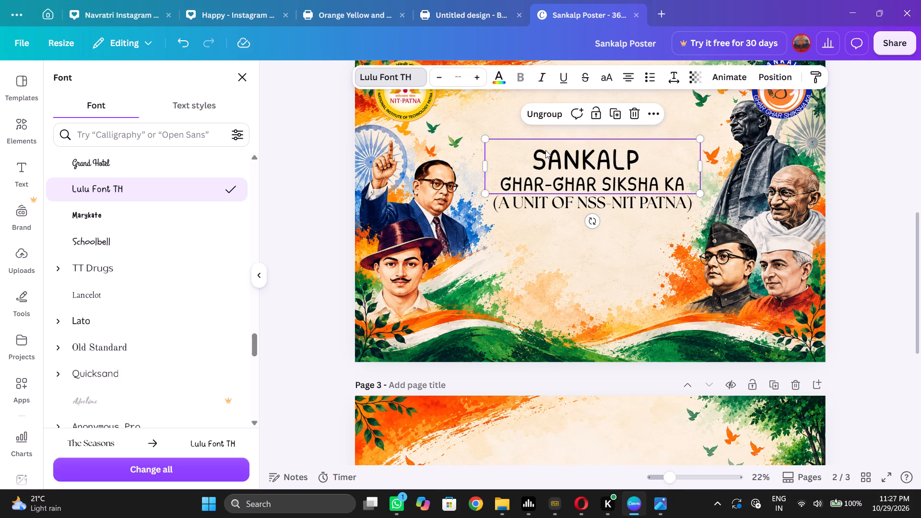
pyautogui.moveTo(490, 136); pyautogui.dragTo(484, 136)
pyautogui.click(565, 264)
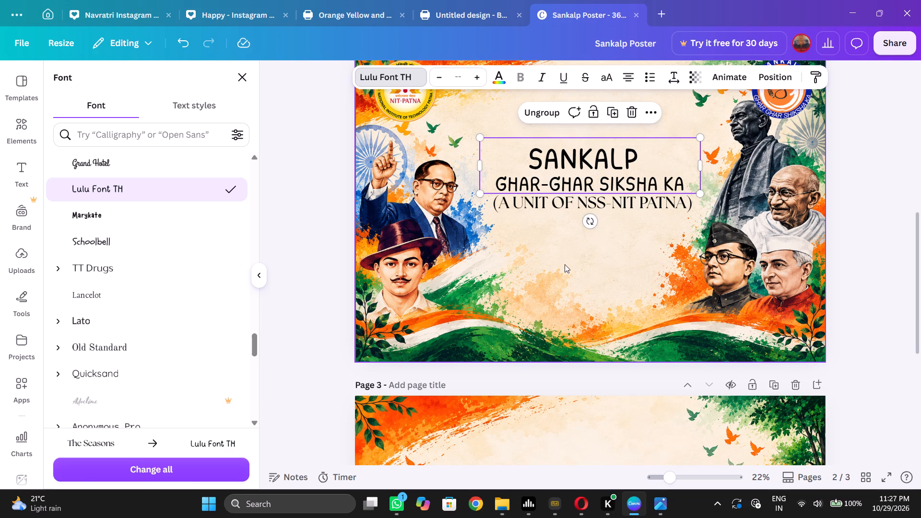
# Copy the NIT-PATNA logo from page 2 into the same upper corner of page 3.
pyautogui.scroll(3, 592, 271)
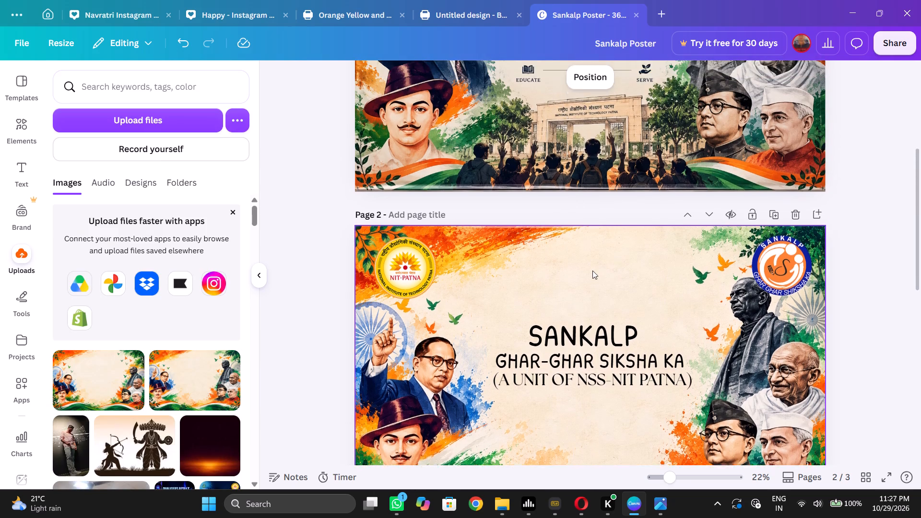
pyautogui.scroll(4, 592, 271)
pyautogui.scroll(-5, 592, 271)
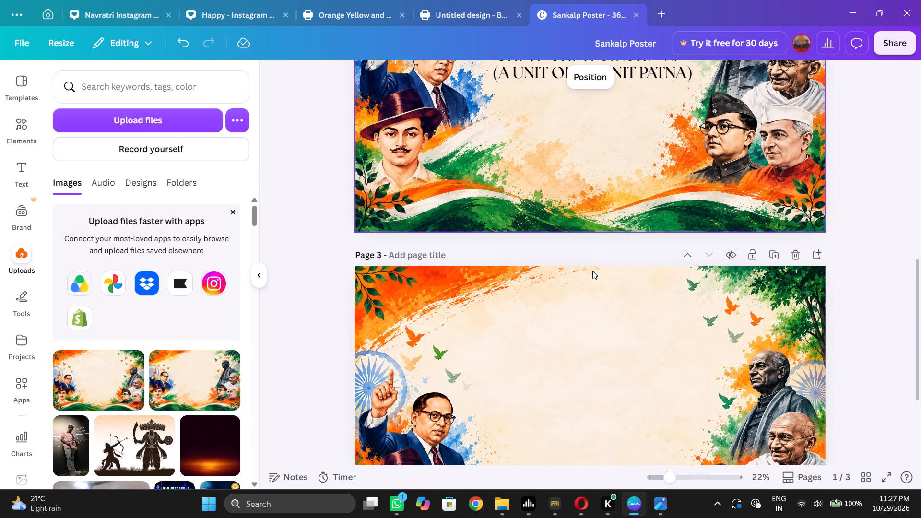
pyautogui.scroll(-5, 592, 271)
pyautogui.scroll(2, 526, 252)
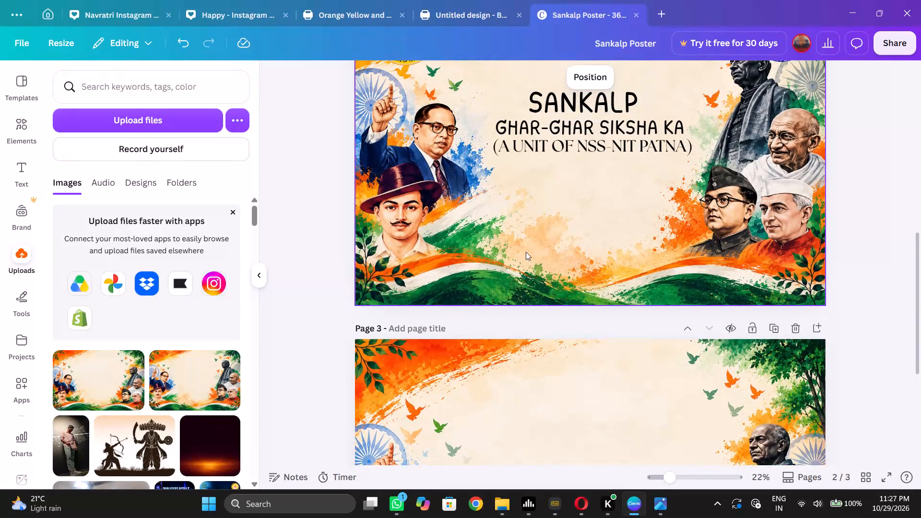
pyautogui.scroll(1, 526, 252)
pyautogui.click(400, 75)
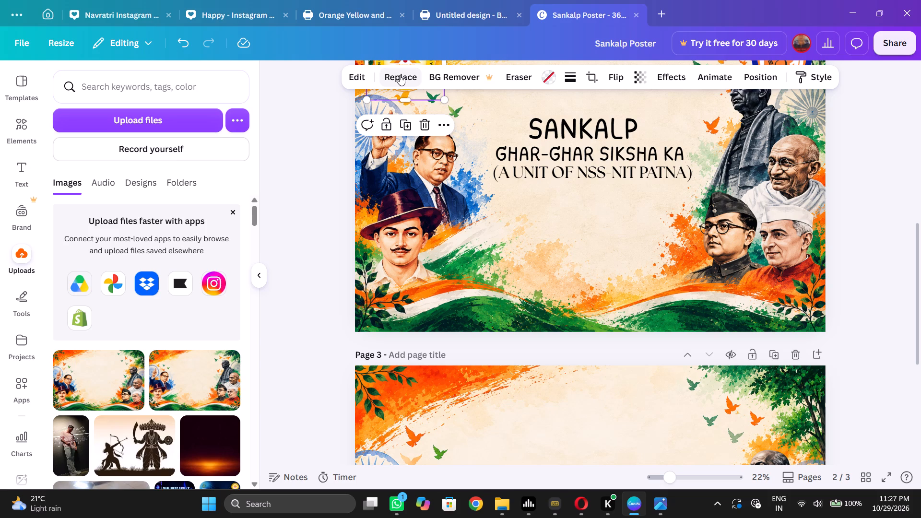
pyautogui.hotkey('ctrl', 'c')
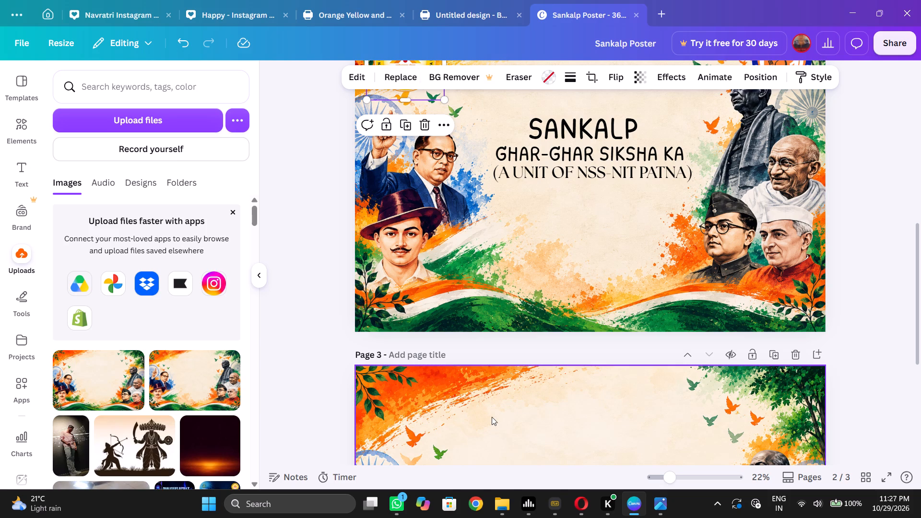
pyautogui.click(492, 421)
pyautogui.hotkey('ctrl', 'v')
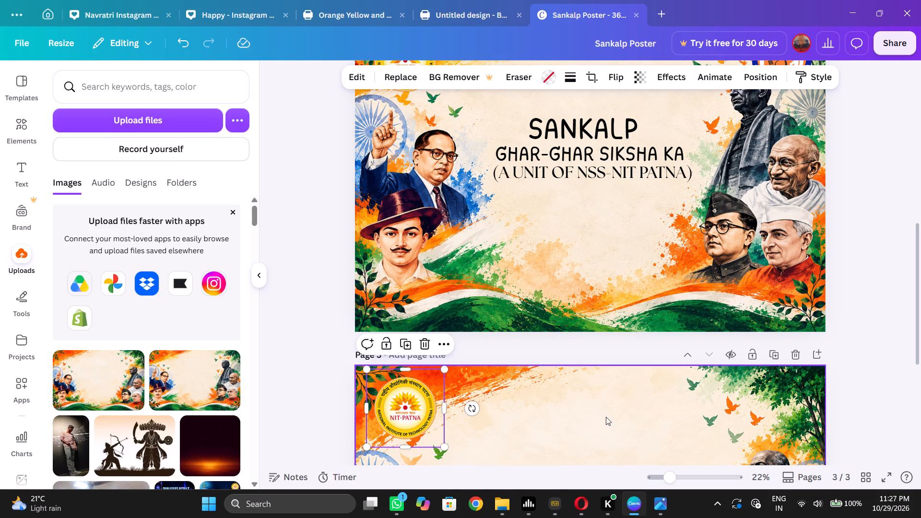
# Copy the round SANKALP Ghar Ghar Shikshaka logo from page 2 into the matching upper corner of page 3.
pyautogui.scroll(1, 682, 292)
pyautogui.click(767, 151)
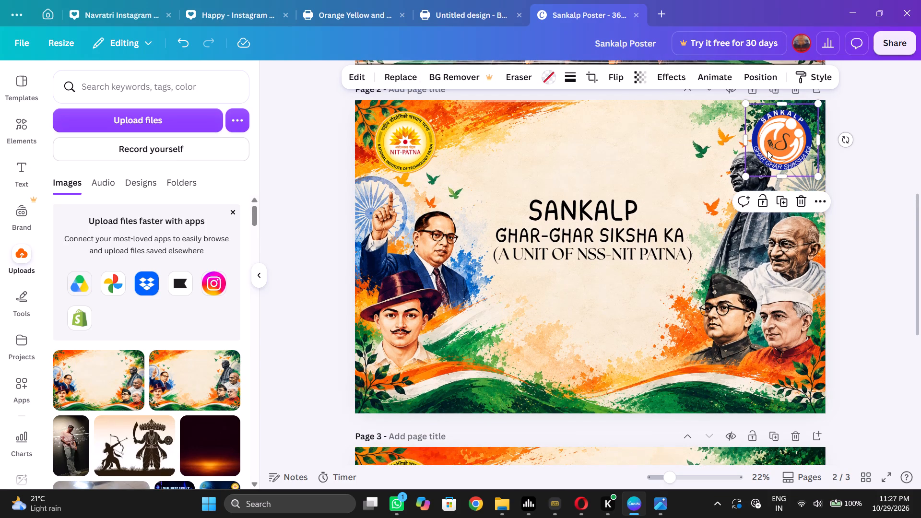
pyautogui.hotkey('ctrl', 'c')
pyautogui.scroll(-3, 754, 274)
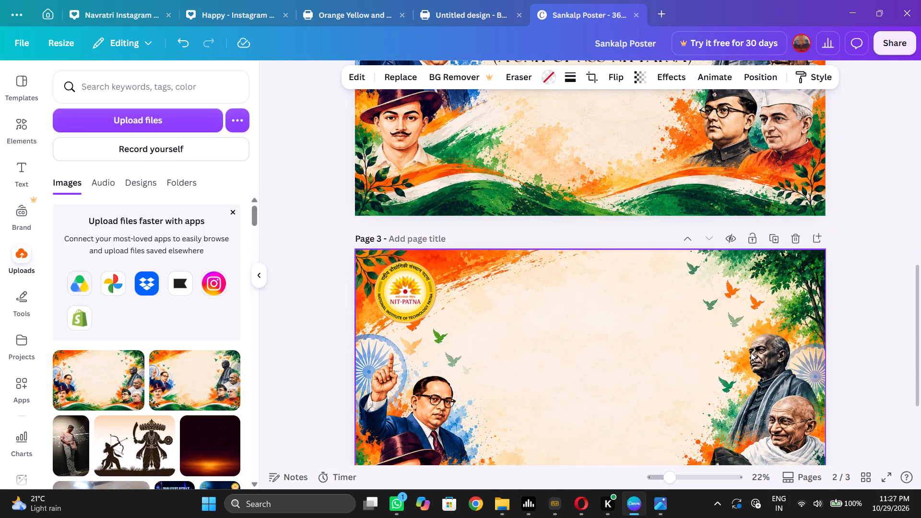
pyautogui.click(751, 353)
pyautogui.hotkey('ctrl', 'v')
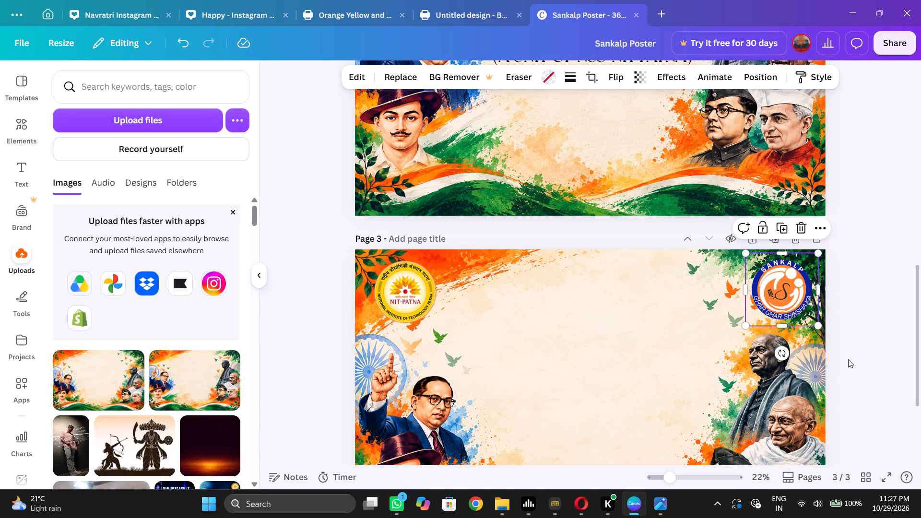
pyautogui.click(848, 359)
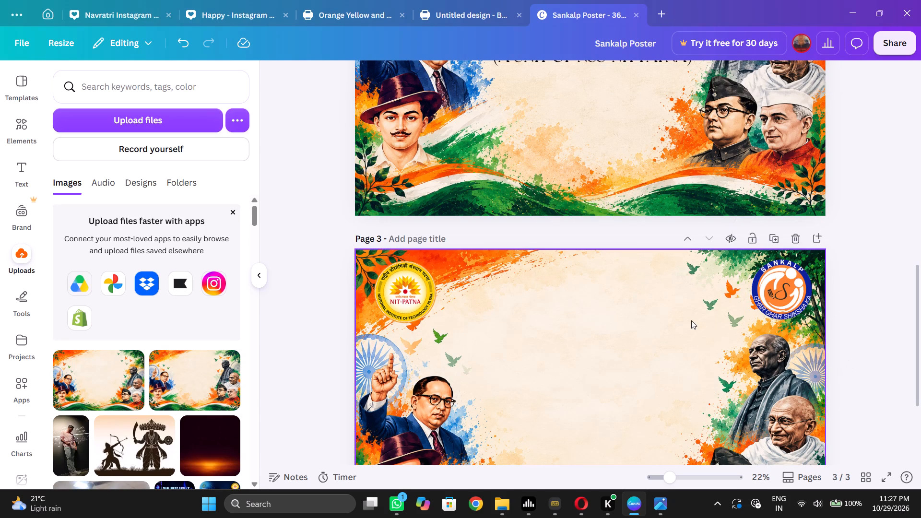
# Compare the page 2 and page 3 banner layouts with each other and with the original banner on page 1.
pyautogui.scroll(-4, 687, 318)
pyautogui.scroll(2, 687, 318)
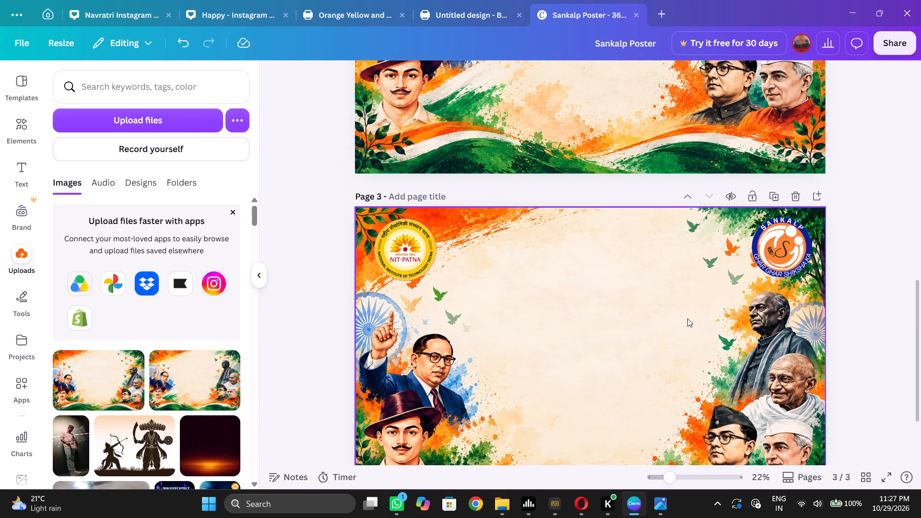
pyautogui.scroll(4, 687, 318)
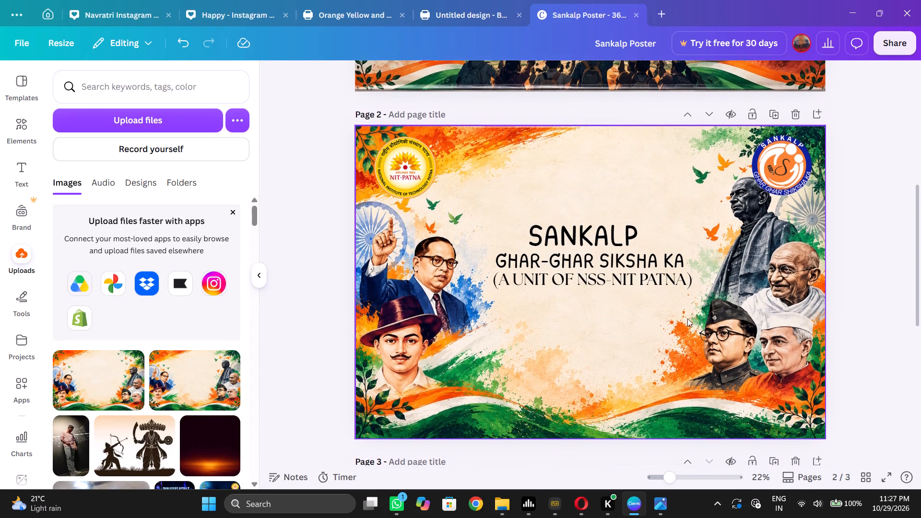
pyautogui.scroll(1, 687, 318)
pyautogui.scroll(-4, 687, 318)
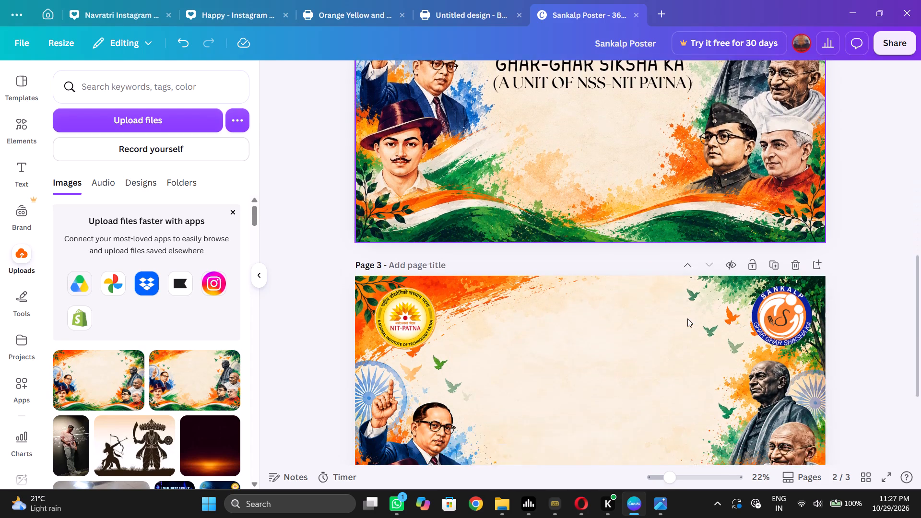
pyautogui.scroll(2, 687, 318)
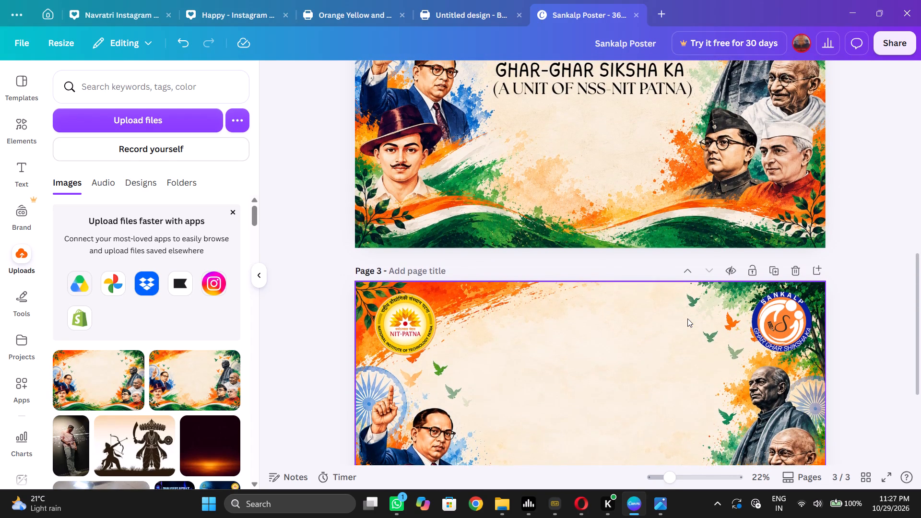
pyautogui.scroll(-2, 687, 318)
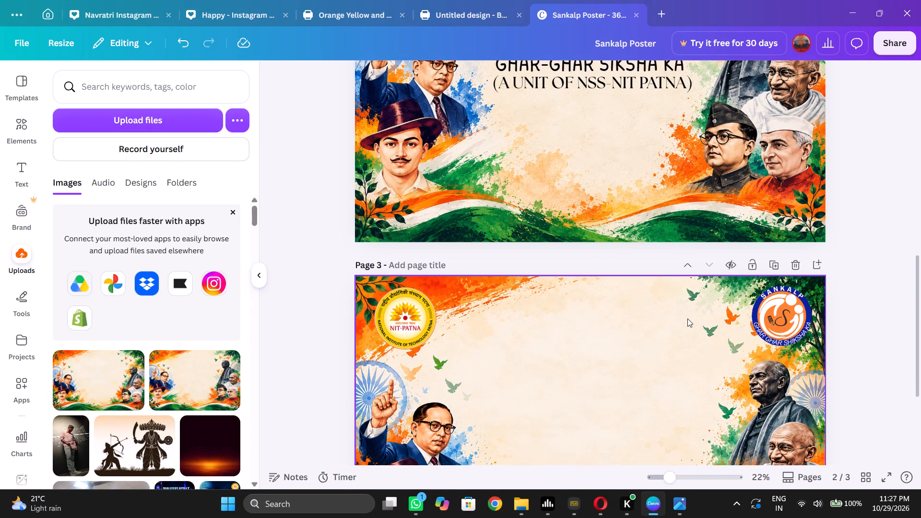
pyautogui.scroll(-3, 687, 318)
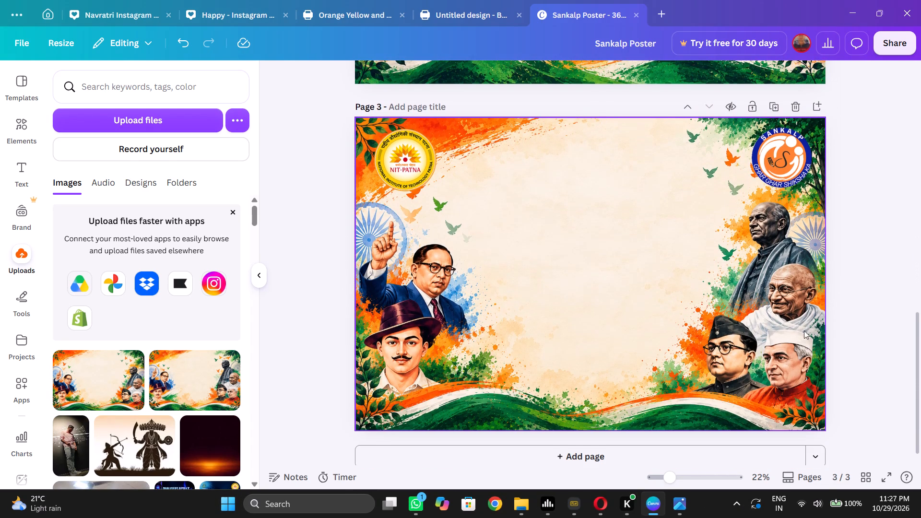
pyautogui.click(848, 357)
pyautogui.scroll(2, 848, 357)
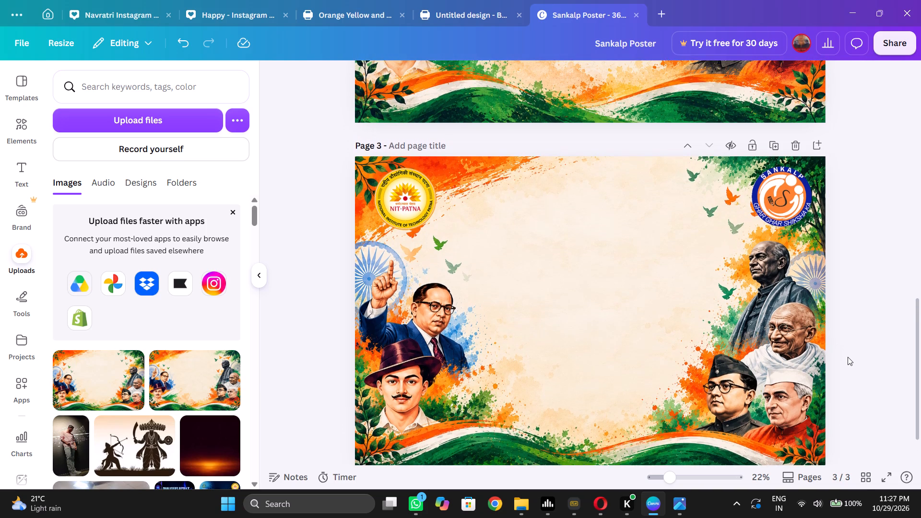
pyautogui.scroll(3, 848, 357)
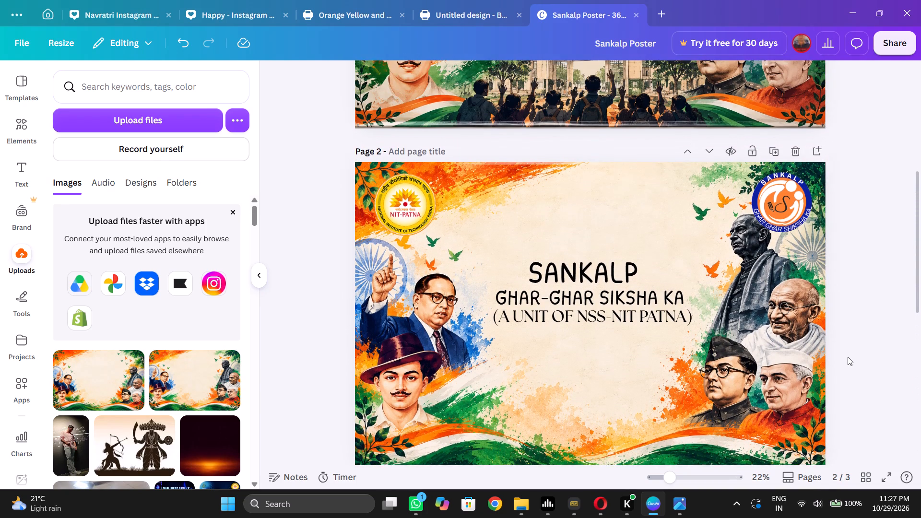
pyautogui.scroll(3, 848, 357)
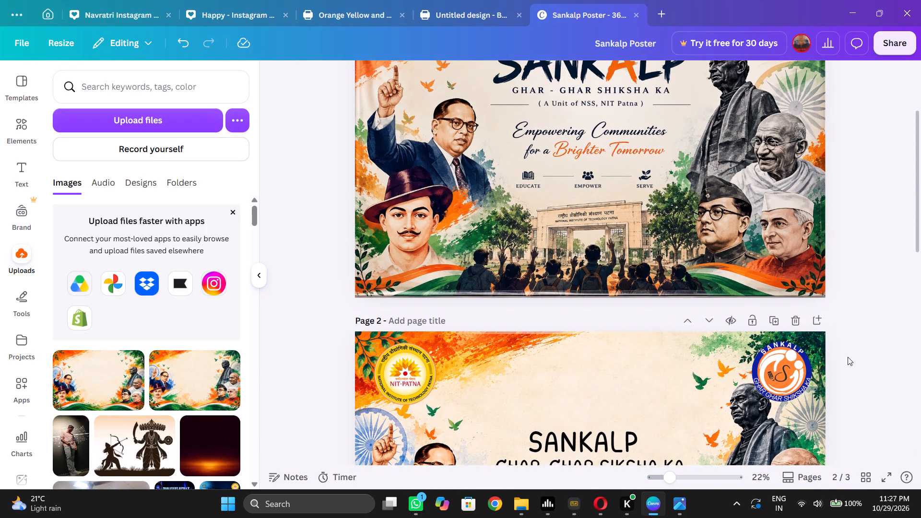
pyautogui.scroll(5, 848, 357)
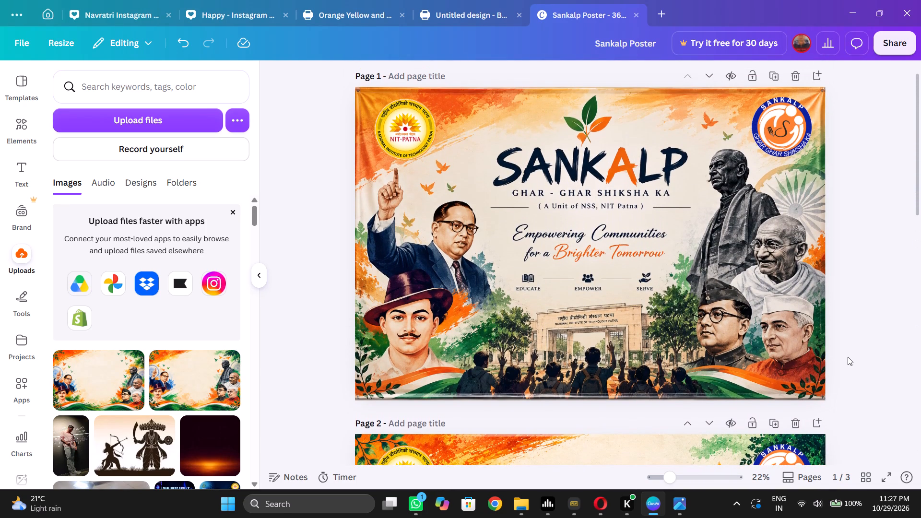
pyautogui.scroll(2, 848, 357)
pyautogui.scroll(-7, 848, 357)
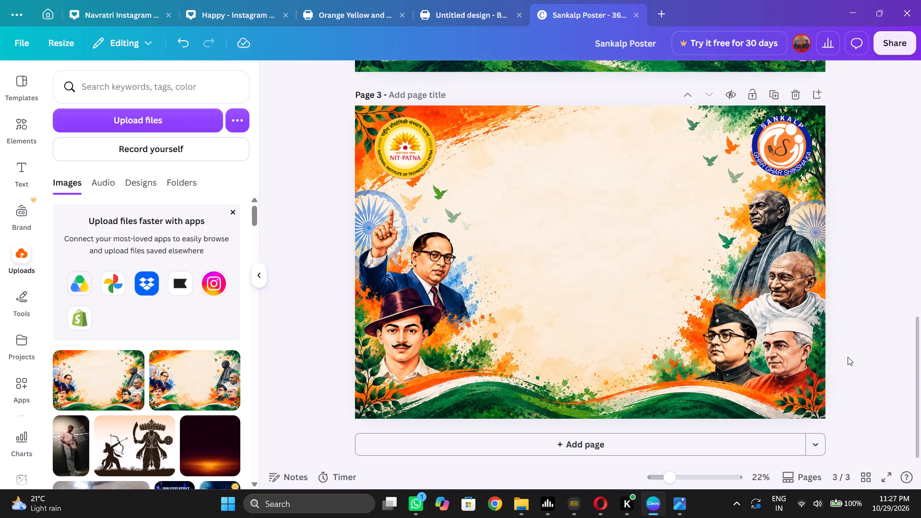
pyautogui.scroll(-1, 848, 357)
pyautogui.scroll(3, 848, 357)
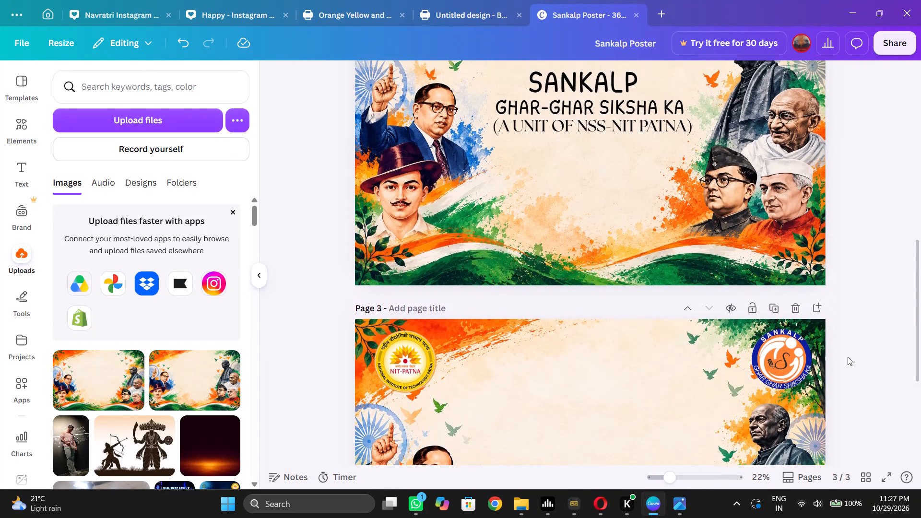
# Rename the design as Sankalp Poster/Banner.
pyautogui.scroll(4, 848, 357)
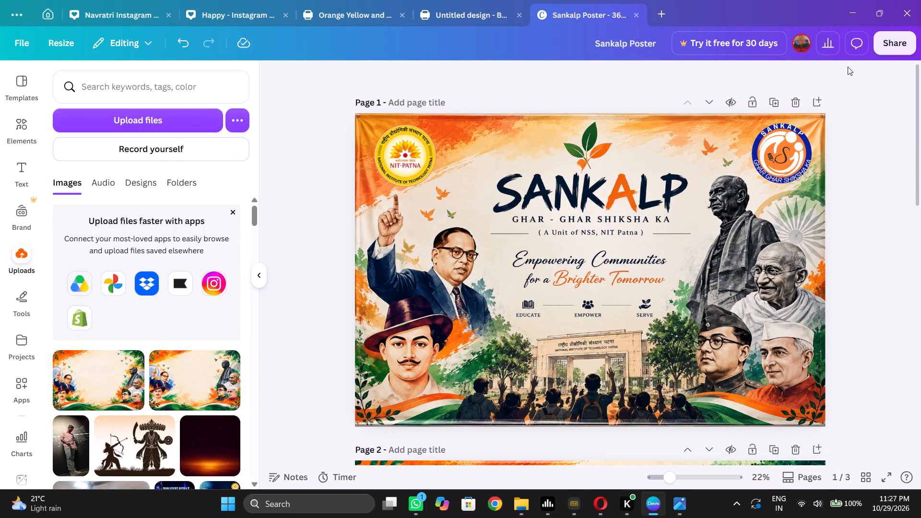
pyautogui.click(643, 41)
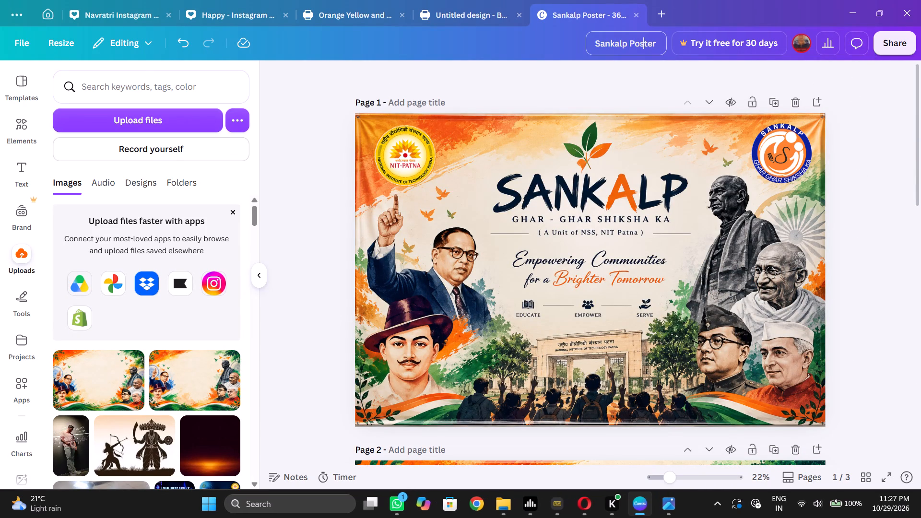
pyautogui.click(659, 41)
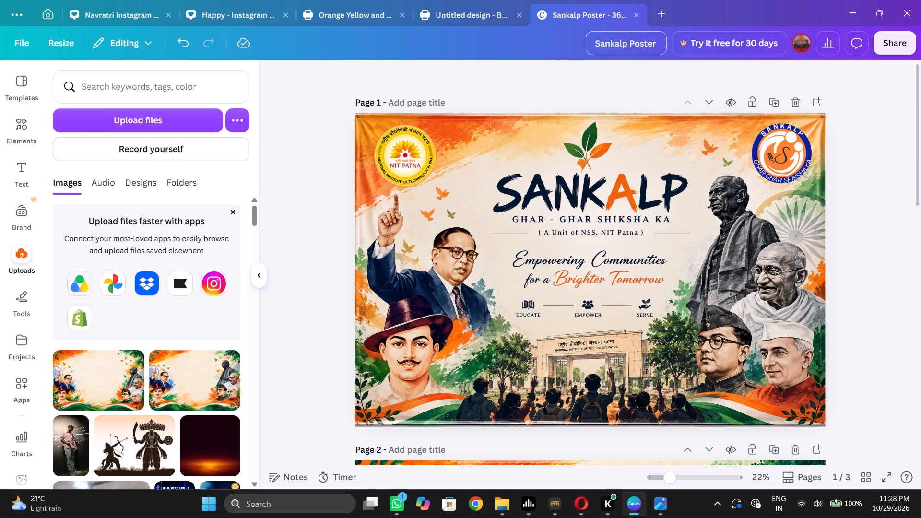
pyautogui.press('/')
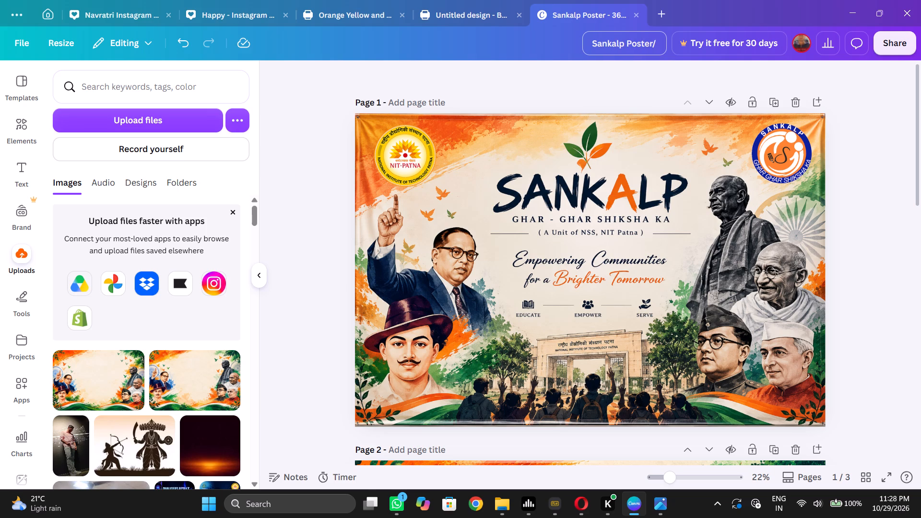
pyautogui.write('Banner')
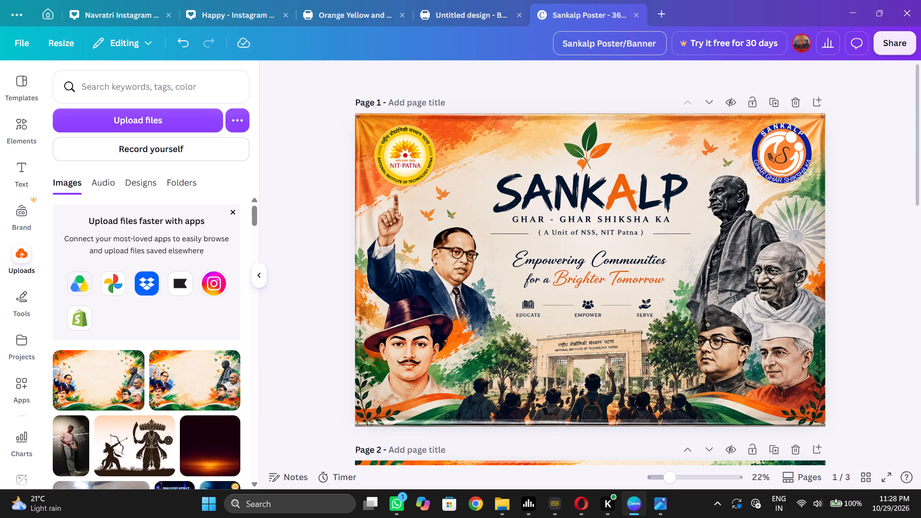
pyautogui.click(856, 225)
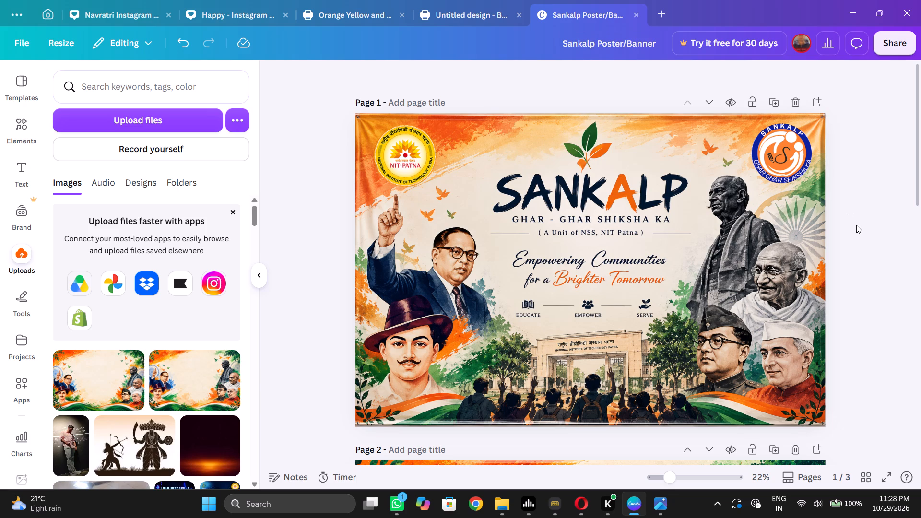
# Share the design with an access level of Anyone with the link and copy its share link.
pyautogui.click(903, 45)
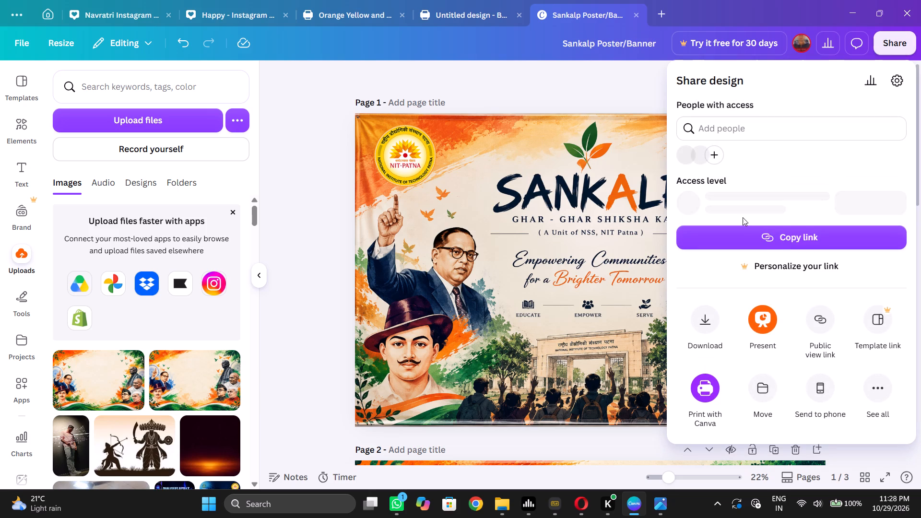
pyautogui.click(832, 209)
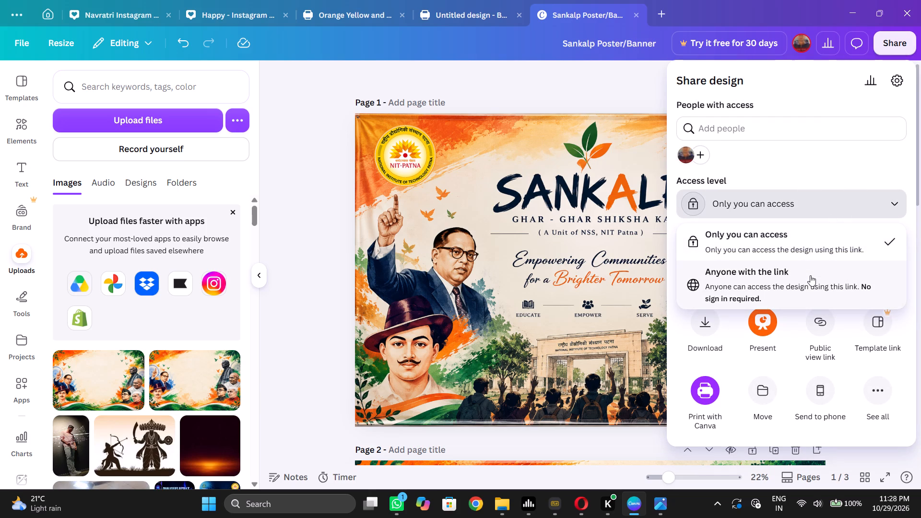
pyautogui.click(810, 275)
pyautogui.click(827, 243)
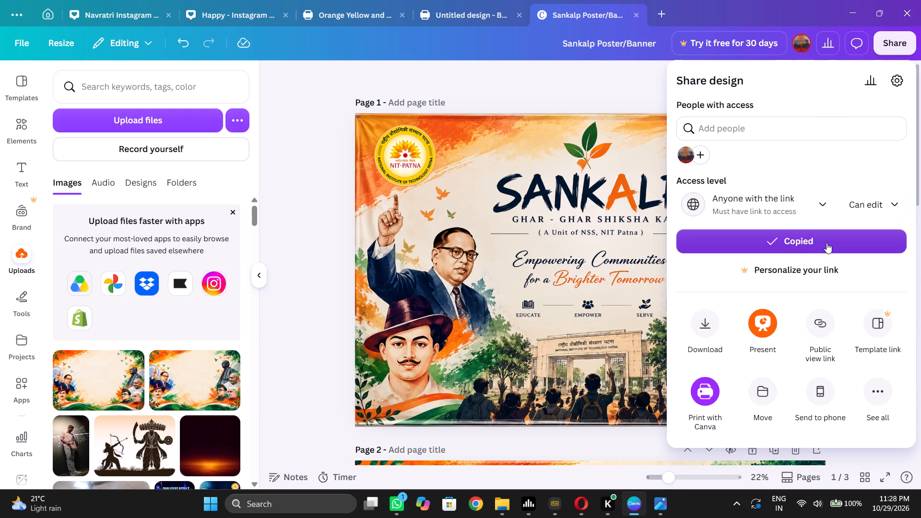
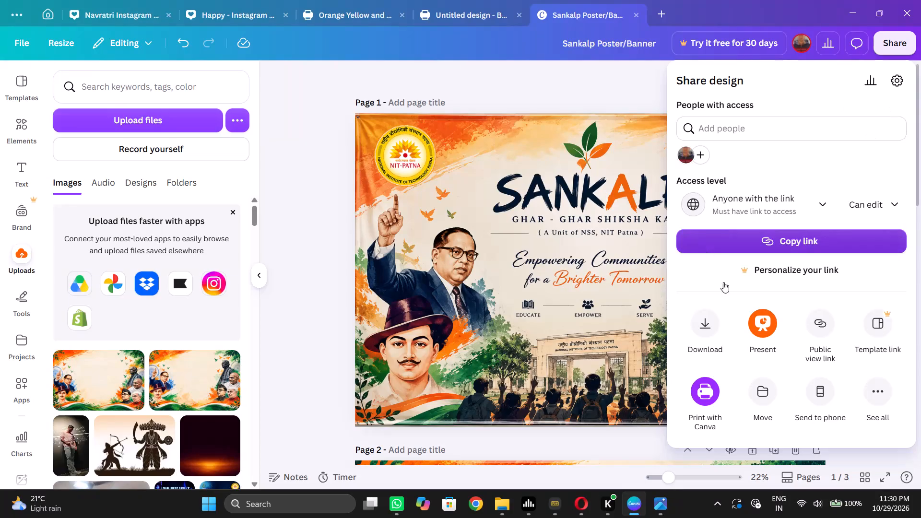
# Look over the sharing options of the Sankalp Poster/Banner design and dismiss them.
pyautogui.scroll(-5, 734, 311)
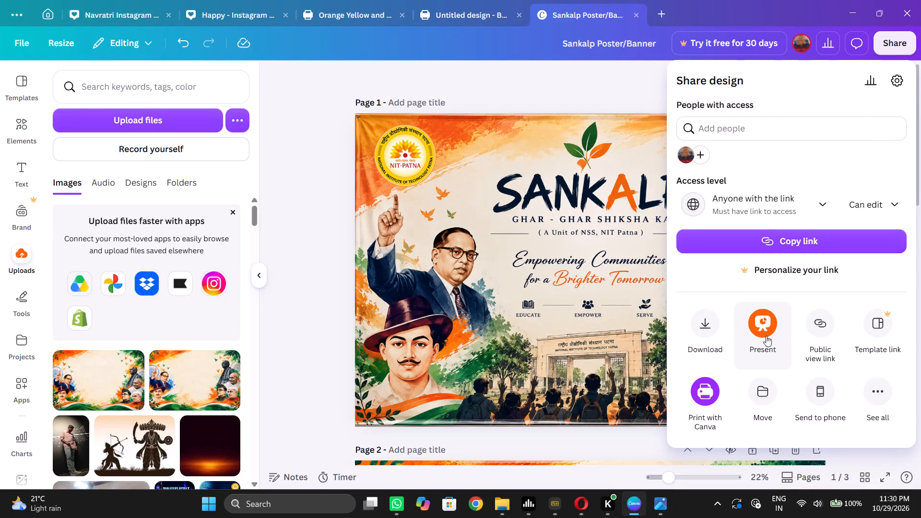
pyautogui.scroll(-2, 782, 369)
pyautogui.scroll(-1, 817, 423)
pyautogui.click(289, 382)
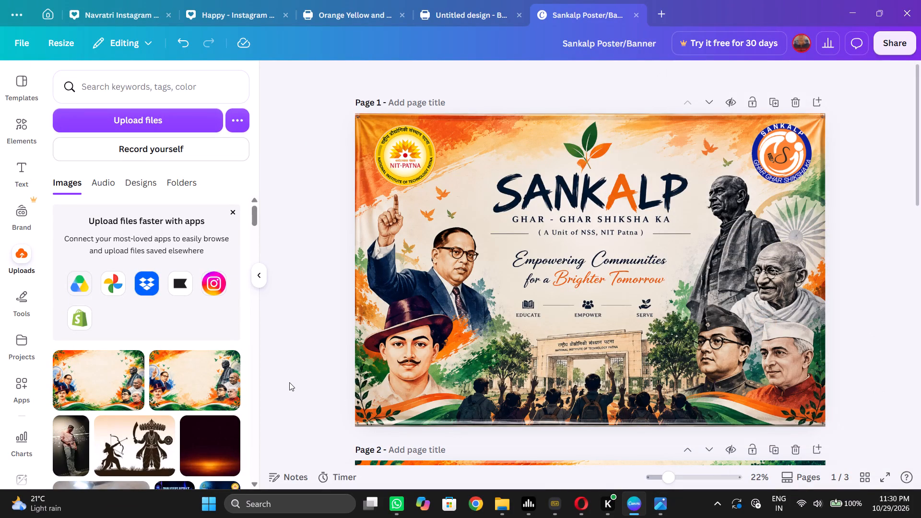
# Switch to the open untitled landscape banner design with the orange and green background.
pyautogui.click(481, 4)
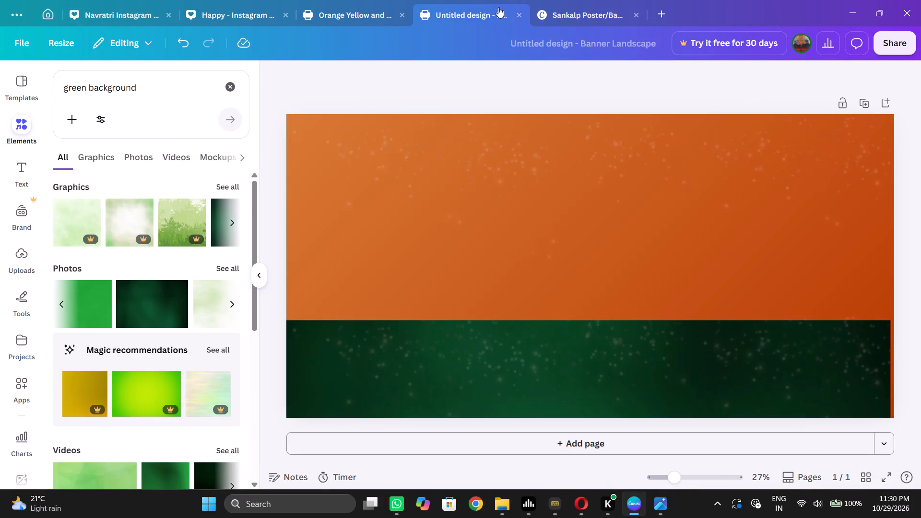
# Close the untitled landscape banner design and the Orange Yellow and Burgundy Autumn Welcome Banner design.
pyautogui.click(516, 13)
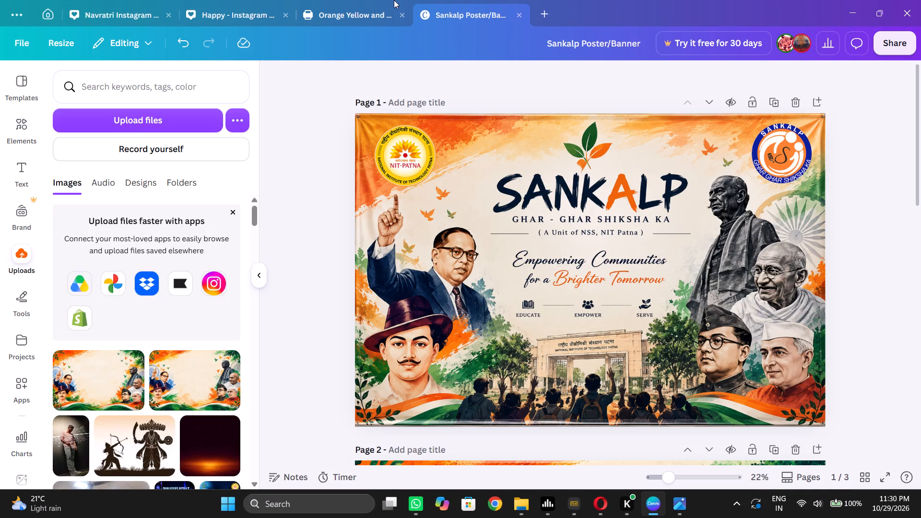
pyautogui.click(376, 18)
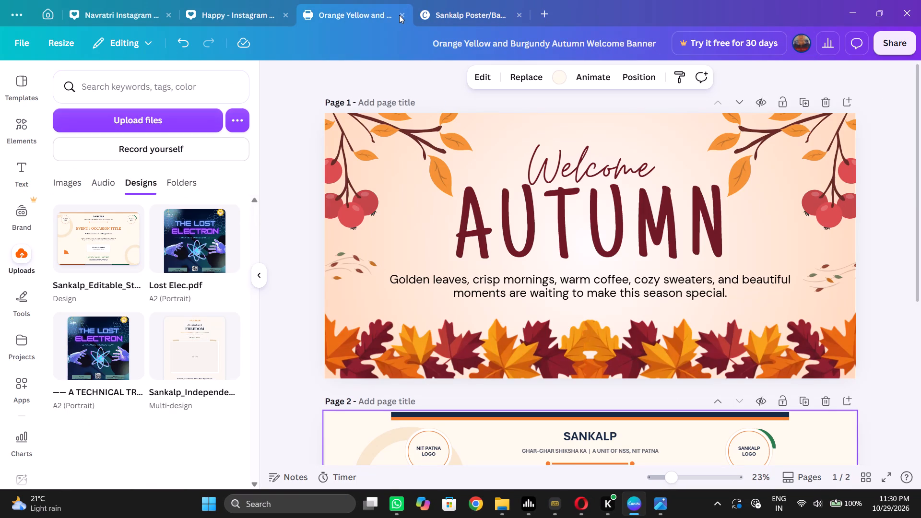
pyautogui.click(401, 14)
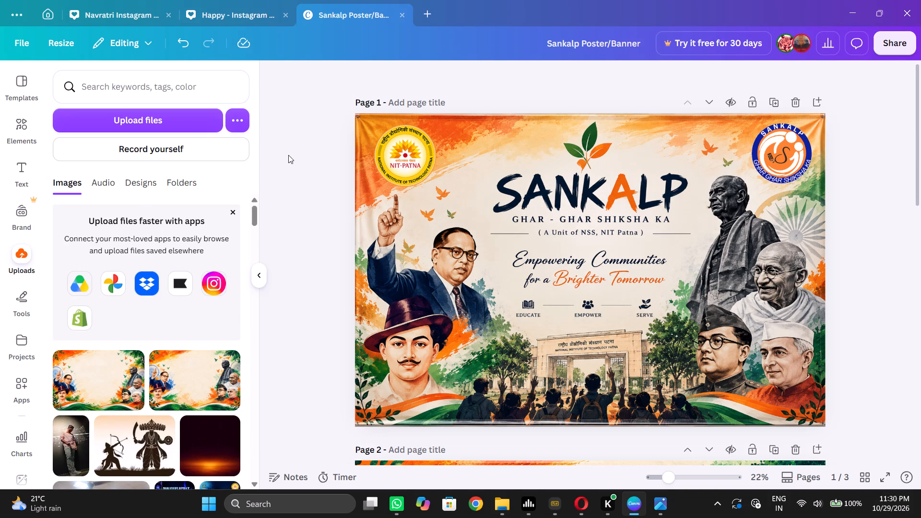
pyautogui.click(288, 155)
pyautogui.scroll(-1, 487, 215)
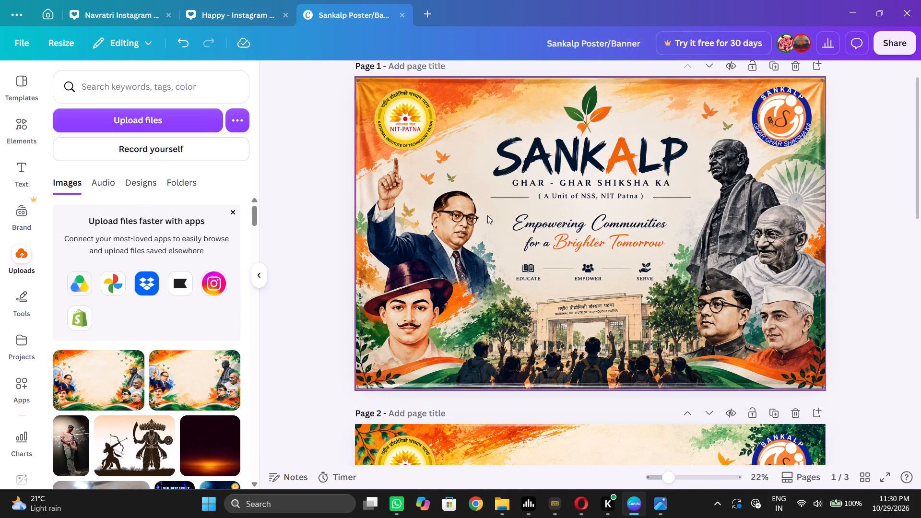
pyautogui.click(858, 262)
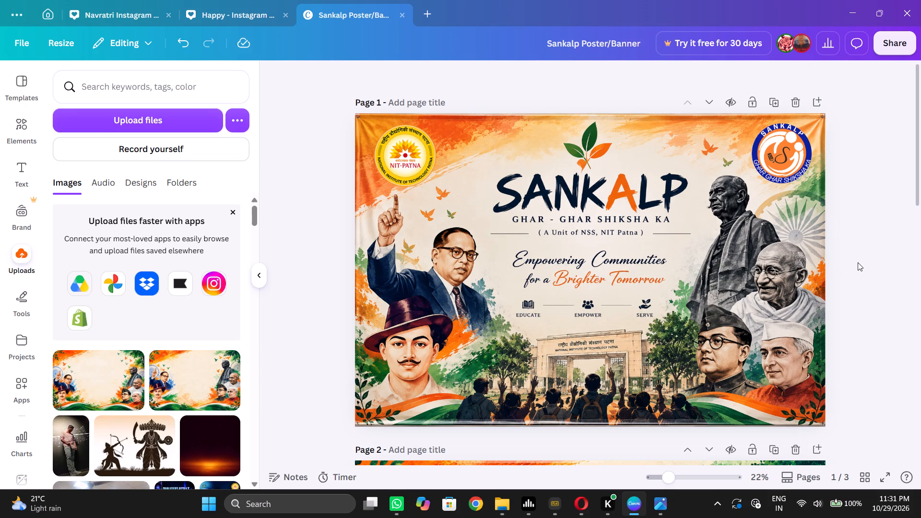
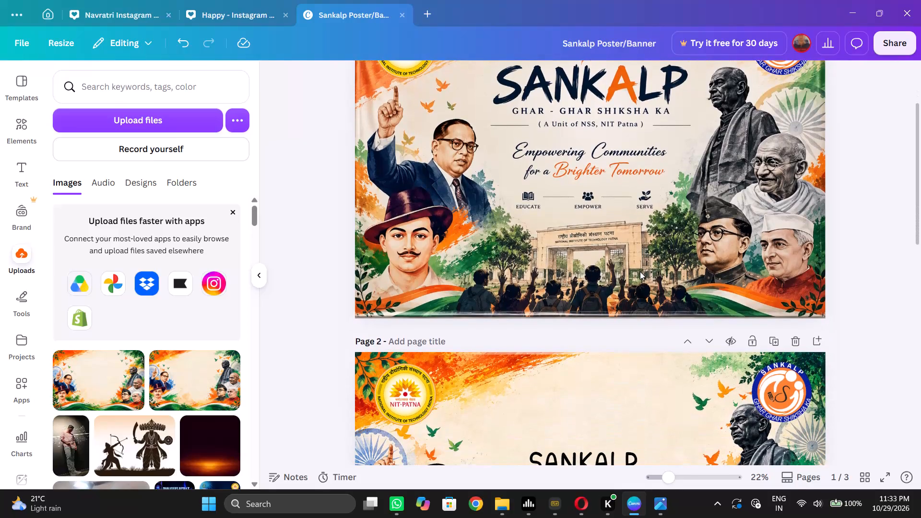
# Review the three pages of the Sankalp Poster/Banner design, comparing the finished first page with the layouts on pages 2 and 3.
pyautogui.scroll(-4, 640, 271)
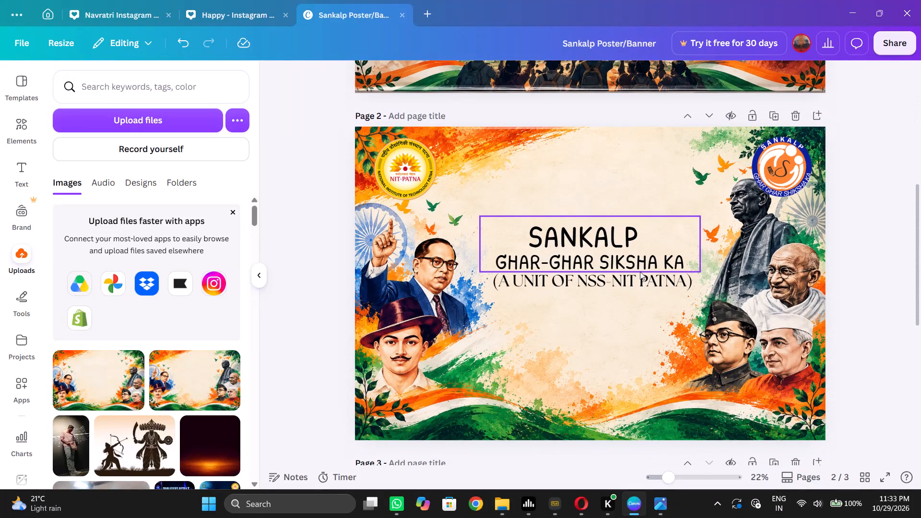
pyautogui.scroll(-8, 640, 271)
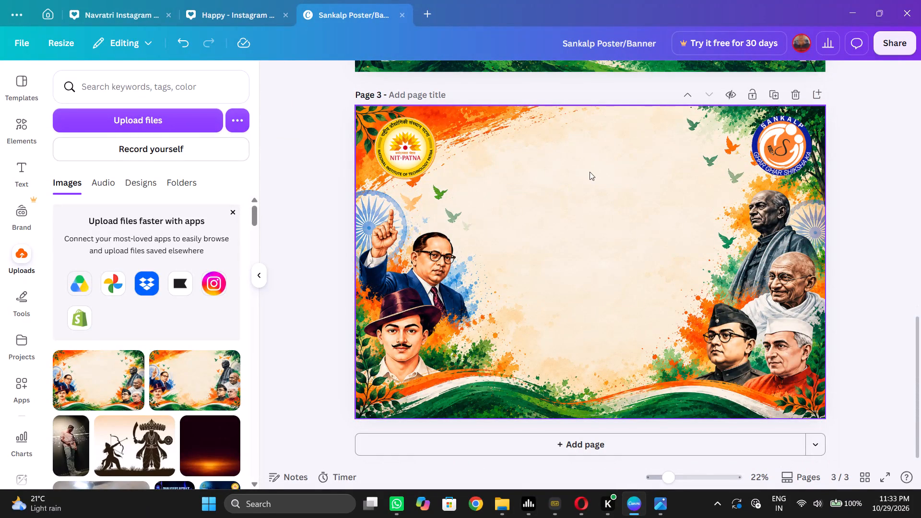
pyautogui.scroll(2, 590, 172)
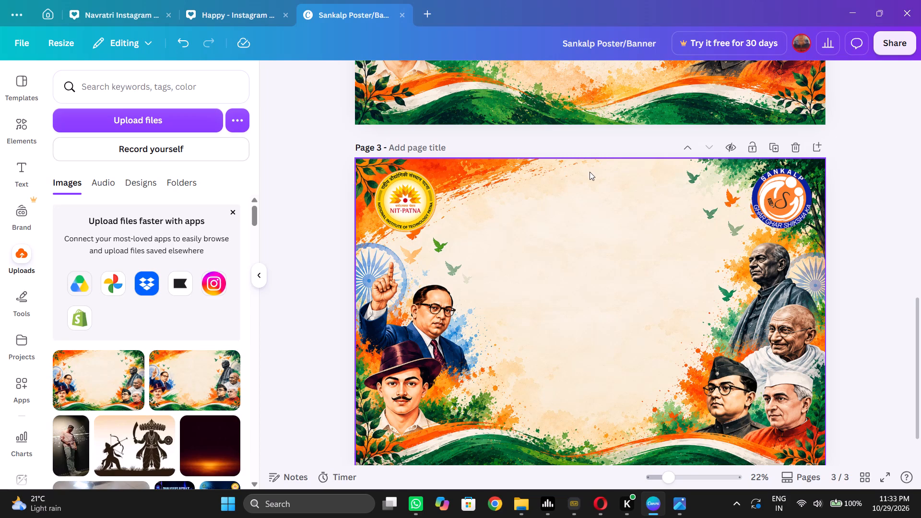
pyautogui.scroll(2, 590, 172)
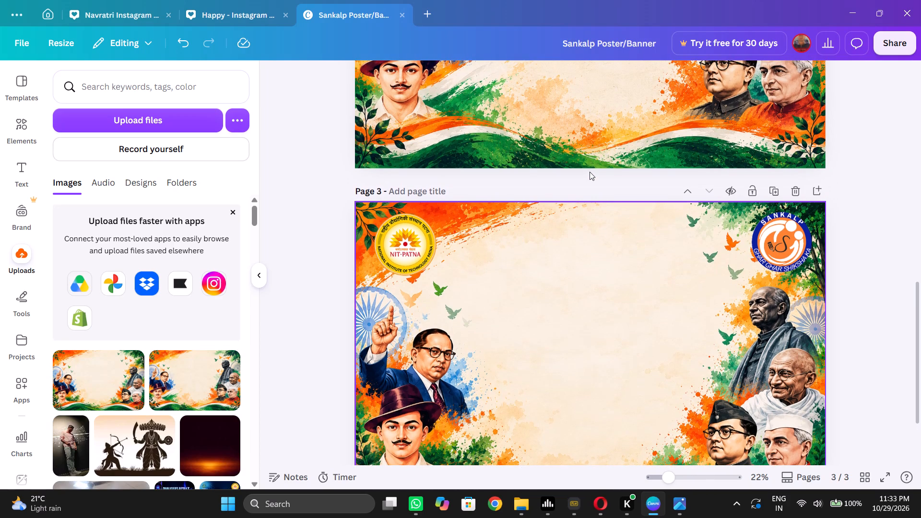
pyautogui.scroll(3, 590, 172)
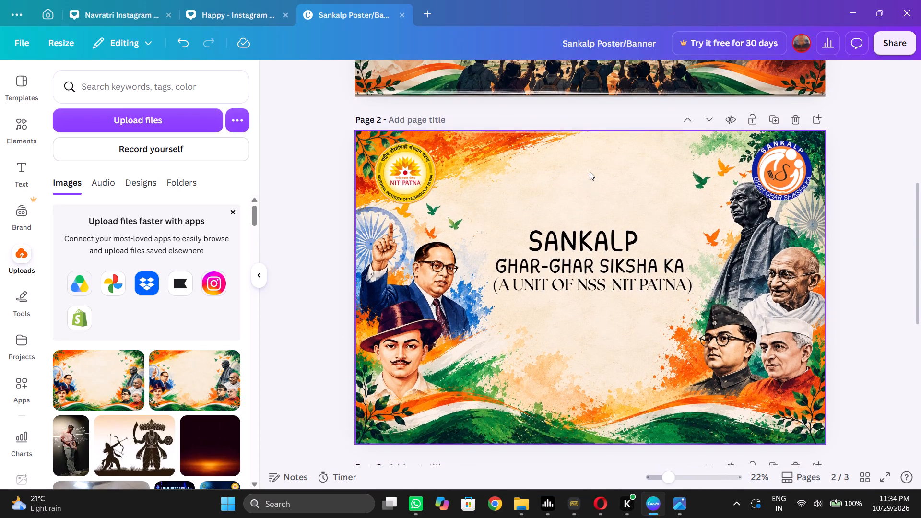
pyautogui.scroll(2, 590, 172)
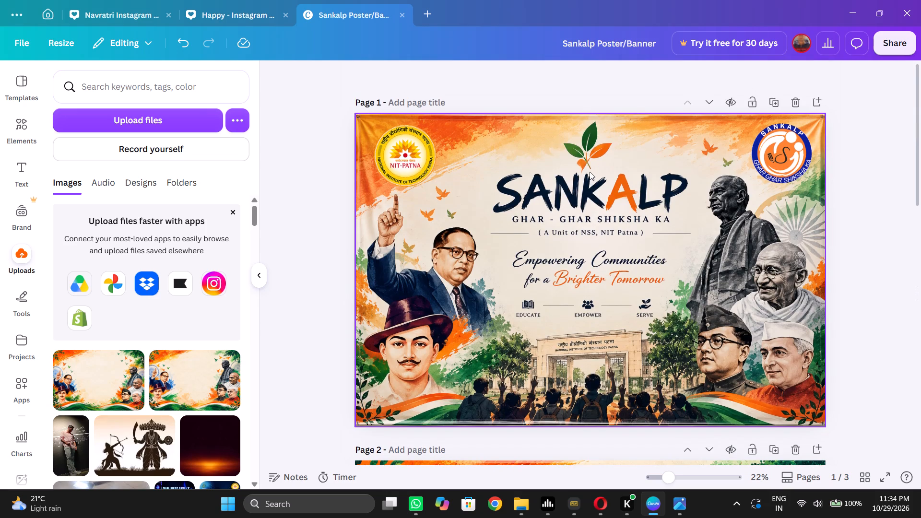
pyautogui.scroll(2, 590, 172)
pyautogui.scroll(-10, 590, 172)
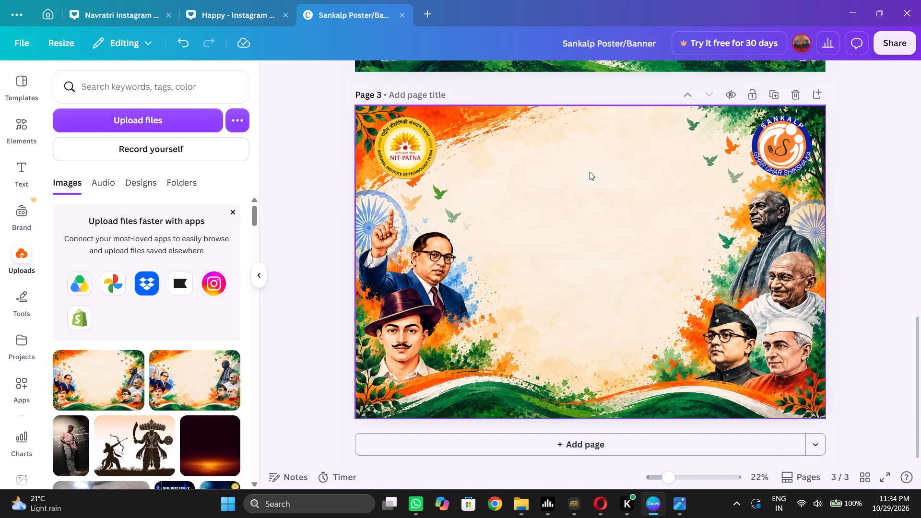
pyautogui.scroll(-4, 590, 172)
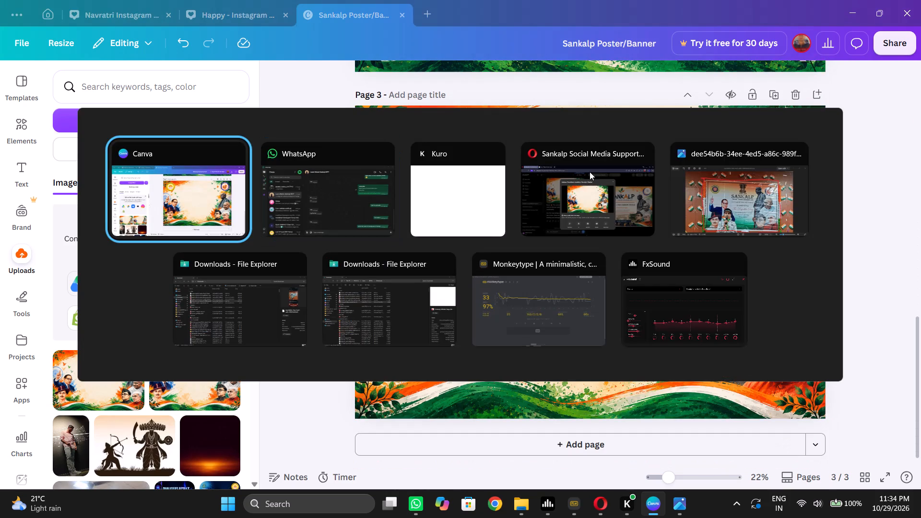
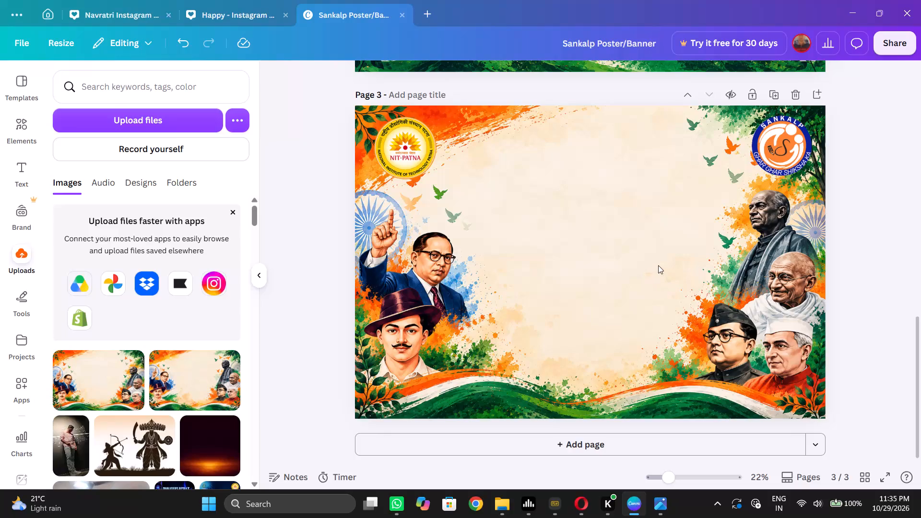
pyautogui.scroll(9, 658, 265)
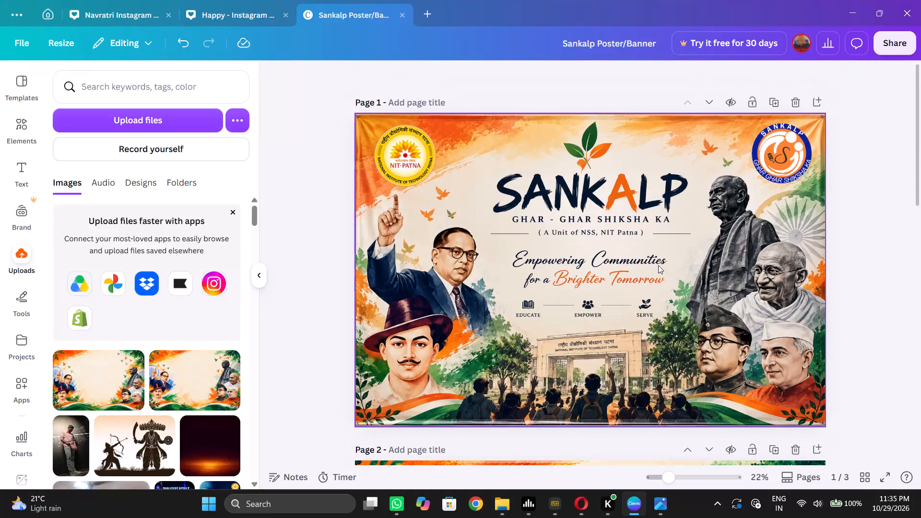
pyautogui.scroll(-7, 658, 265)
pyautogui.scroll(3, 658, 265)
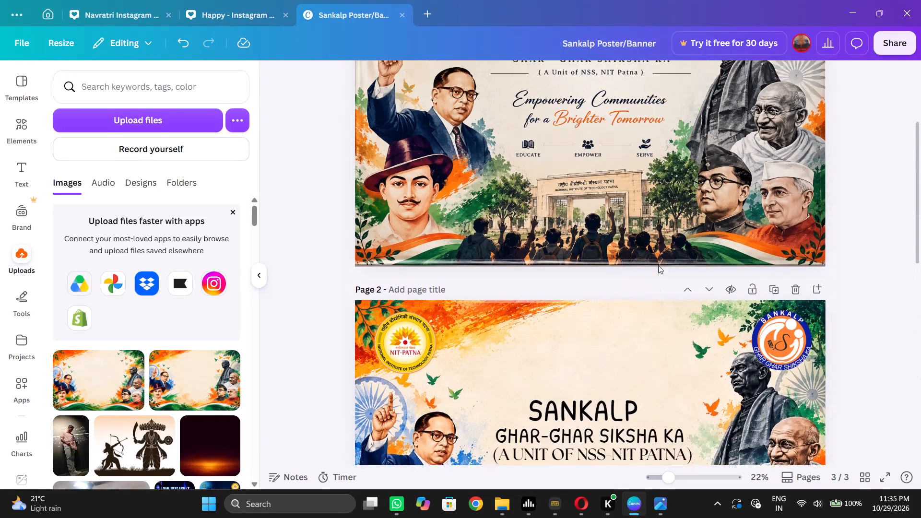
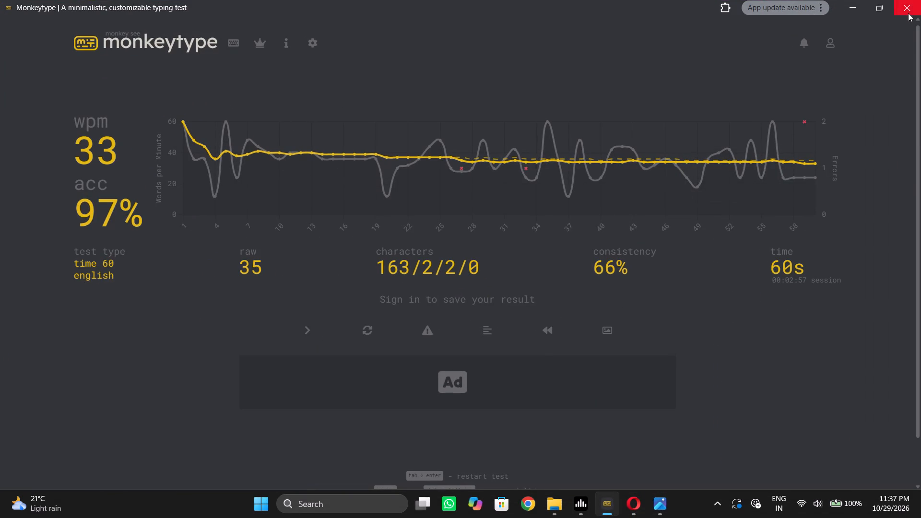
# Check the Sankalp Republic Day banner in the open reference photo, and close the photo.
pyautogui.click(647, 513)
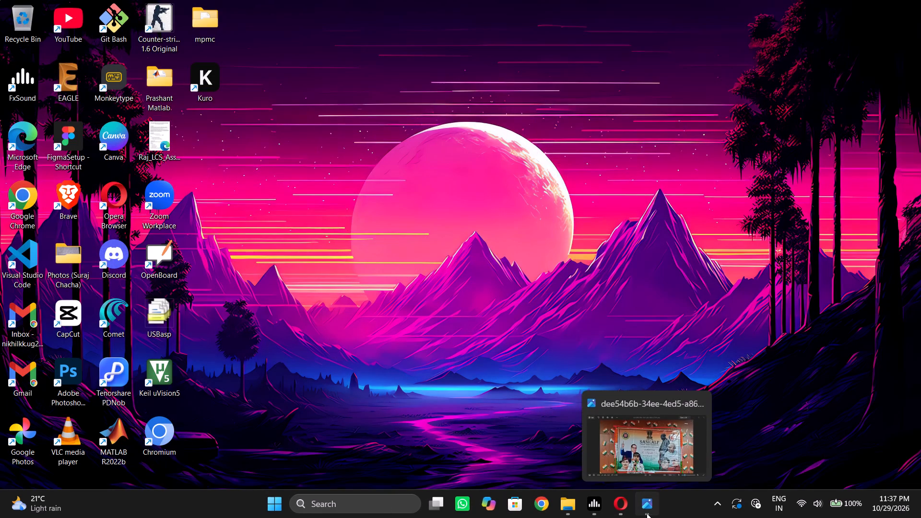
pyautogui.moveTo(473, 281); pyautogui.dragTo(473, 259)
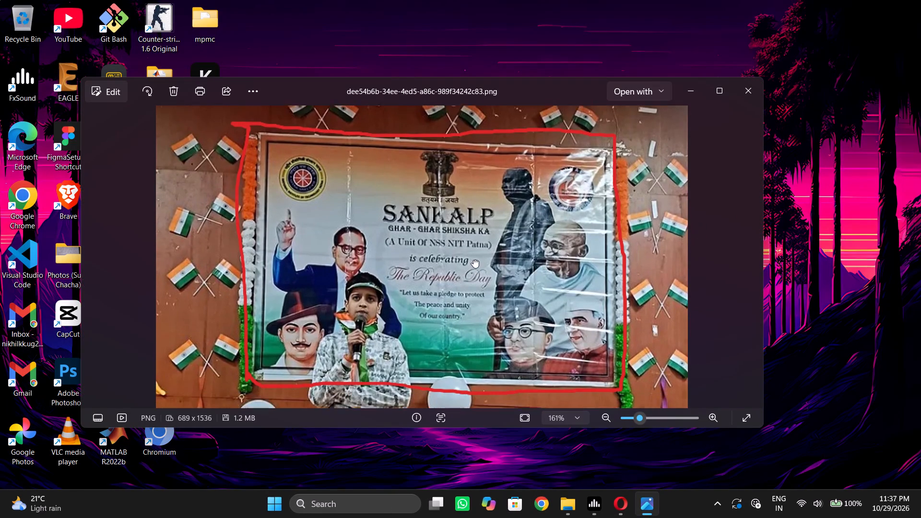
pyautogui.moveTo(473, 259); pyautogui.dragTo(473, 247)
pyautogui.keyDown('ctrl'); pyautogui.scroll(-2, 473, 247); pyautogui.keyUp('ctrl')
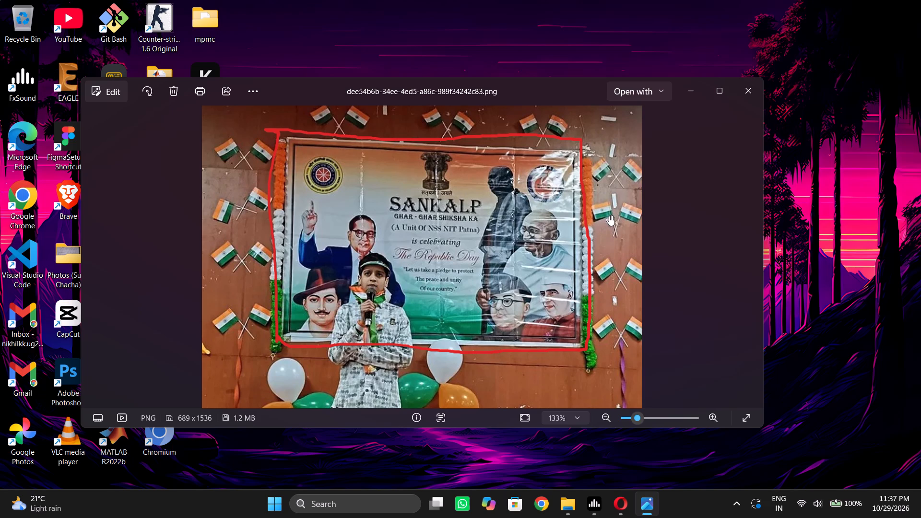
pyautogui.click(747, 85)
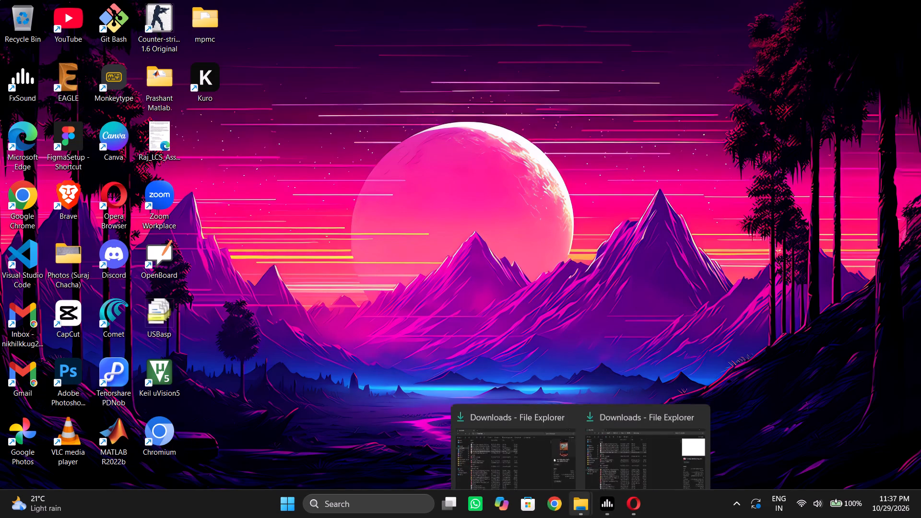
# Switch to the open File Explorer windows showing the Downloads folder.
pyautogui.click(591, 517)
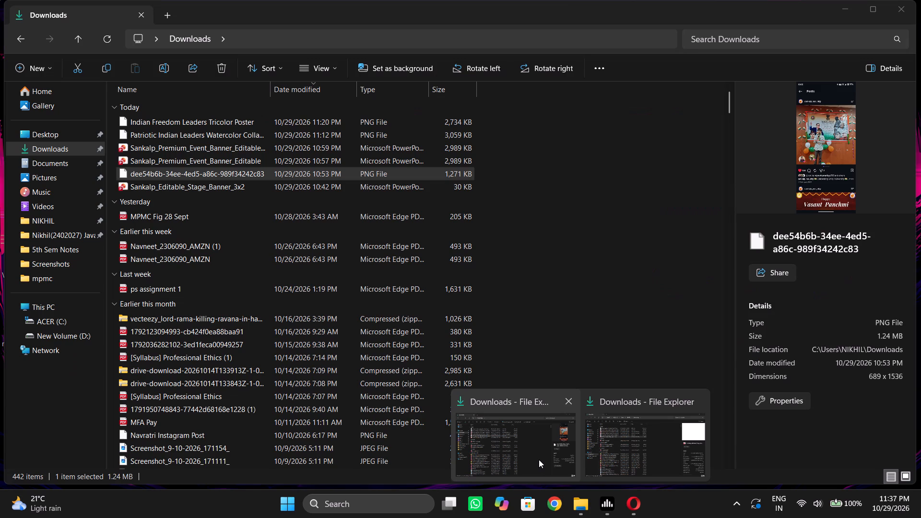